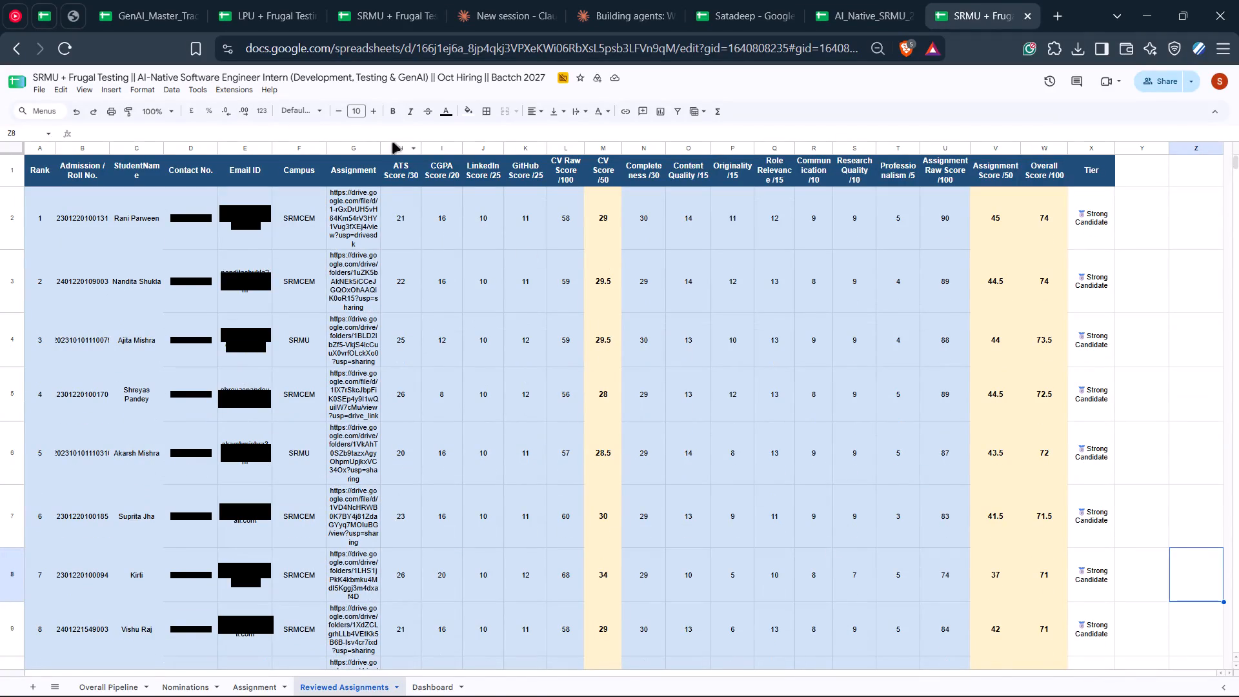
# Widen the Assignment column of the Reviewed Assignments sheet to roughly double its width so the links wrap onto fewer lines.
pyautogui.moveTo(379, 147); pyautogui.dragTo(441, 157)
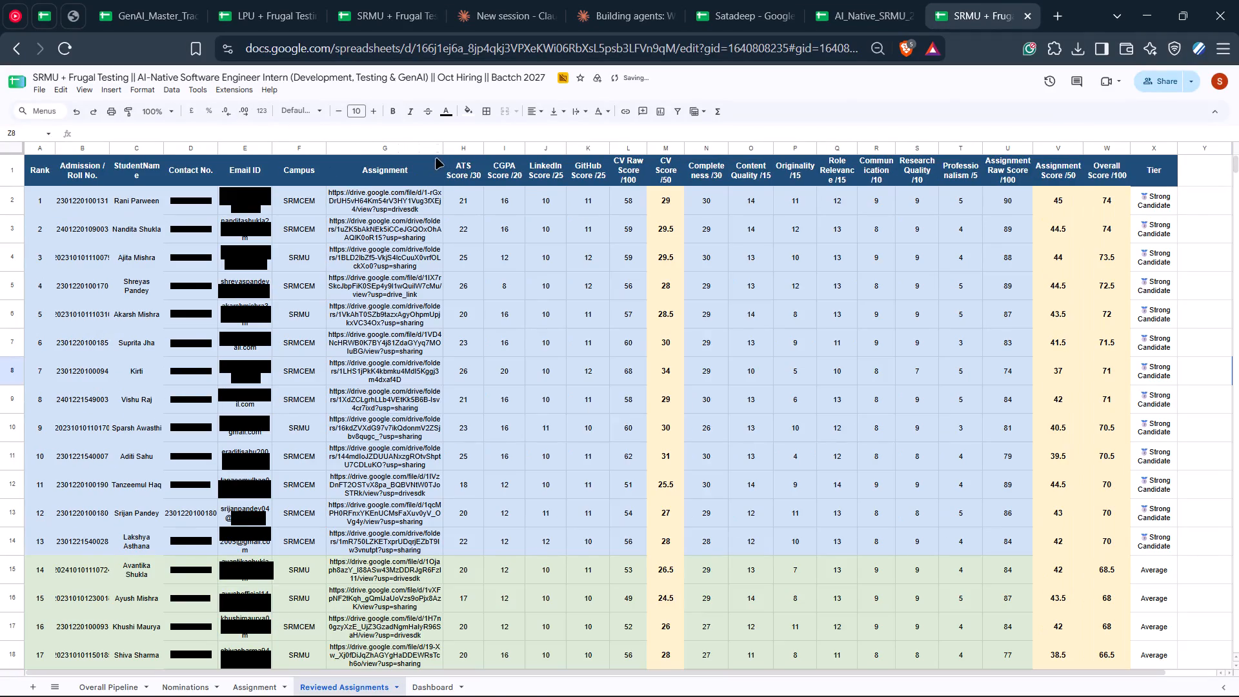
pyautogui.moveTo(444, 148); pyautogui.dragTo(430, 147)
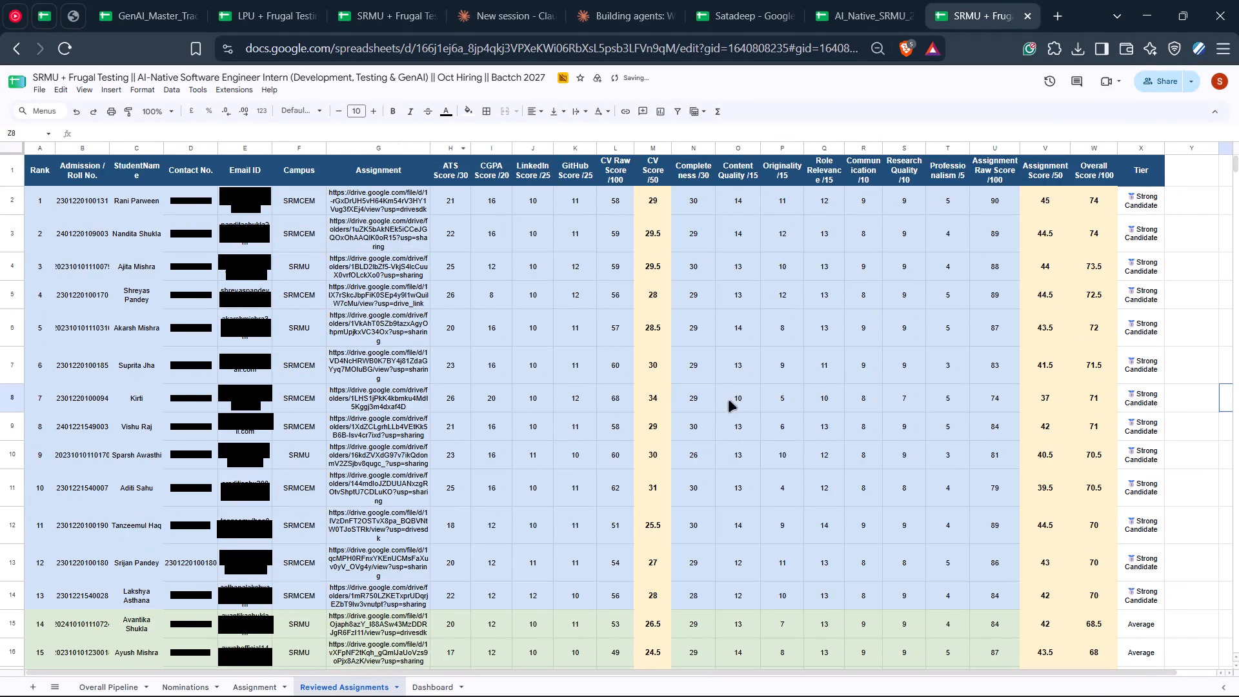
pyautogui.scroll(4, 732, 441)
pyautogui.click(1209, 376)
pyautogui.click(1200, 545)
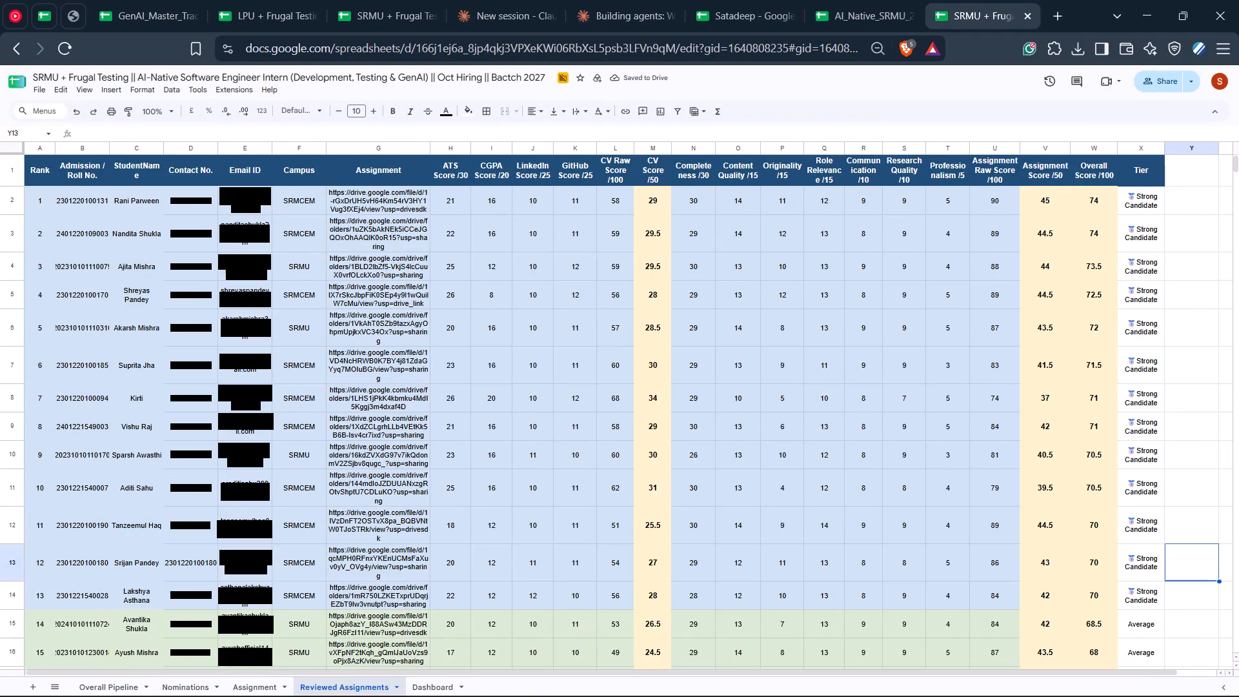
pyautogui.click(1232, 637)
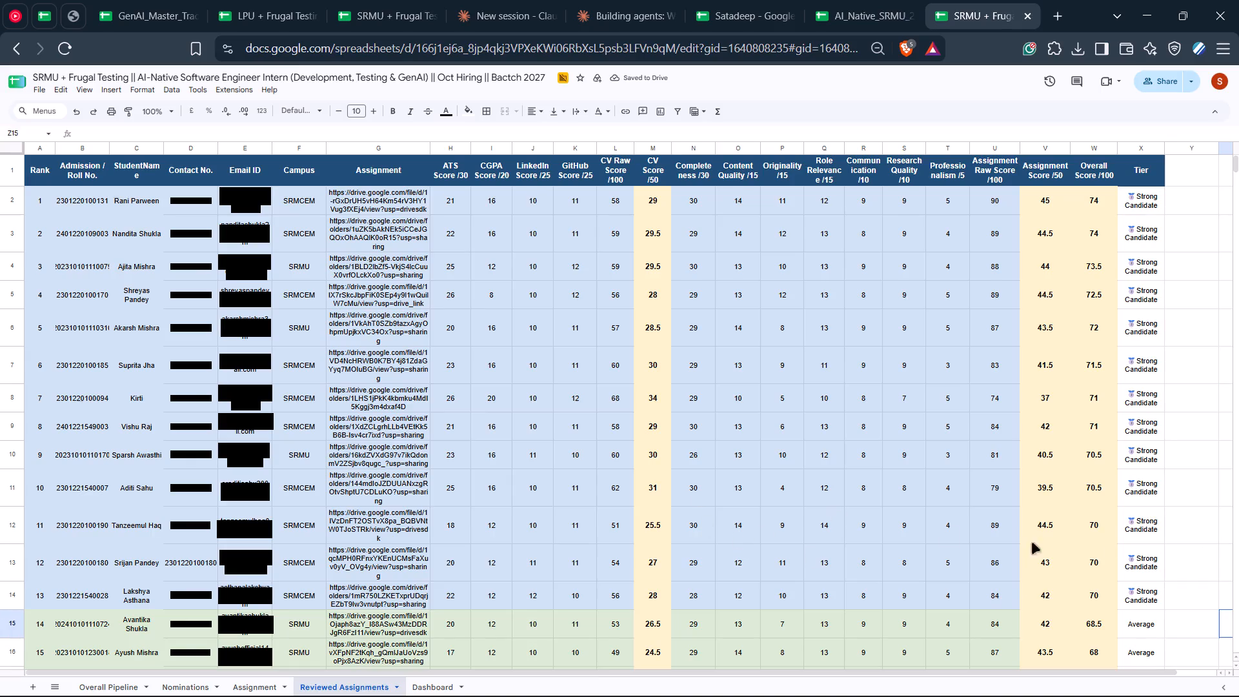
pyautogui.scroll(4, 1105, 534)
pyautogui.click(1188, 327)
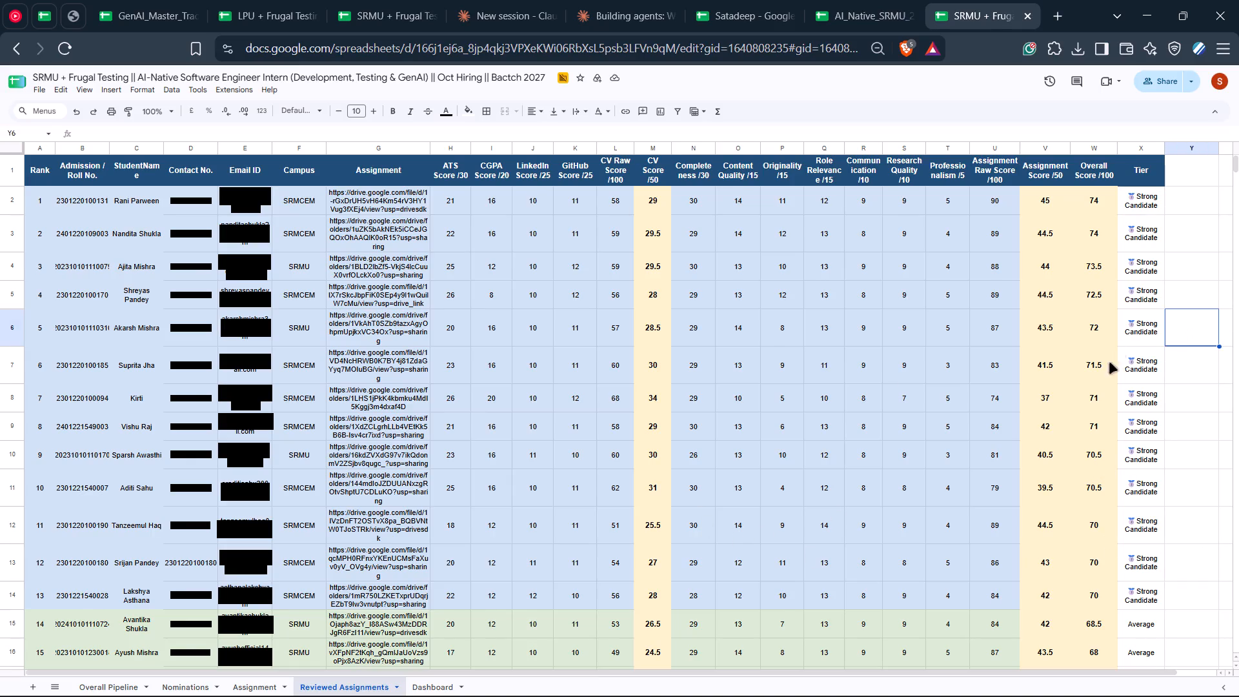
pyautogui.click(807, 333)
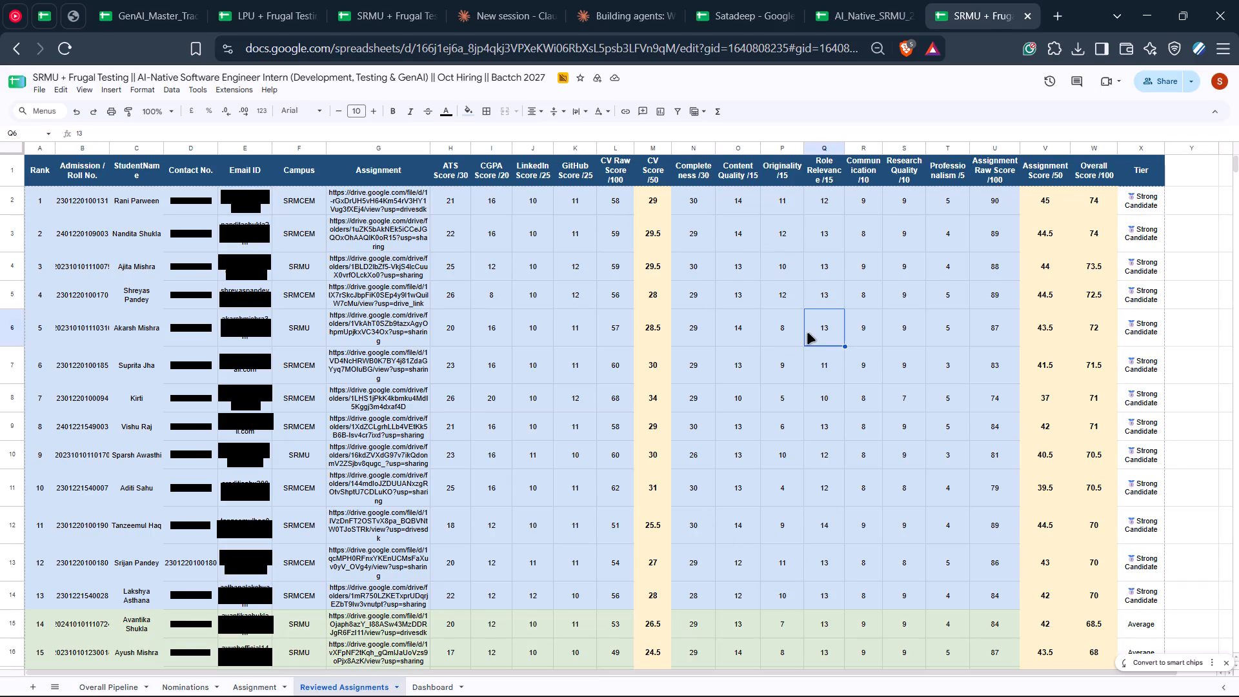
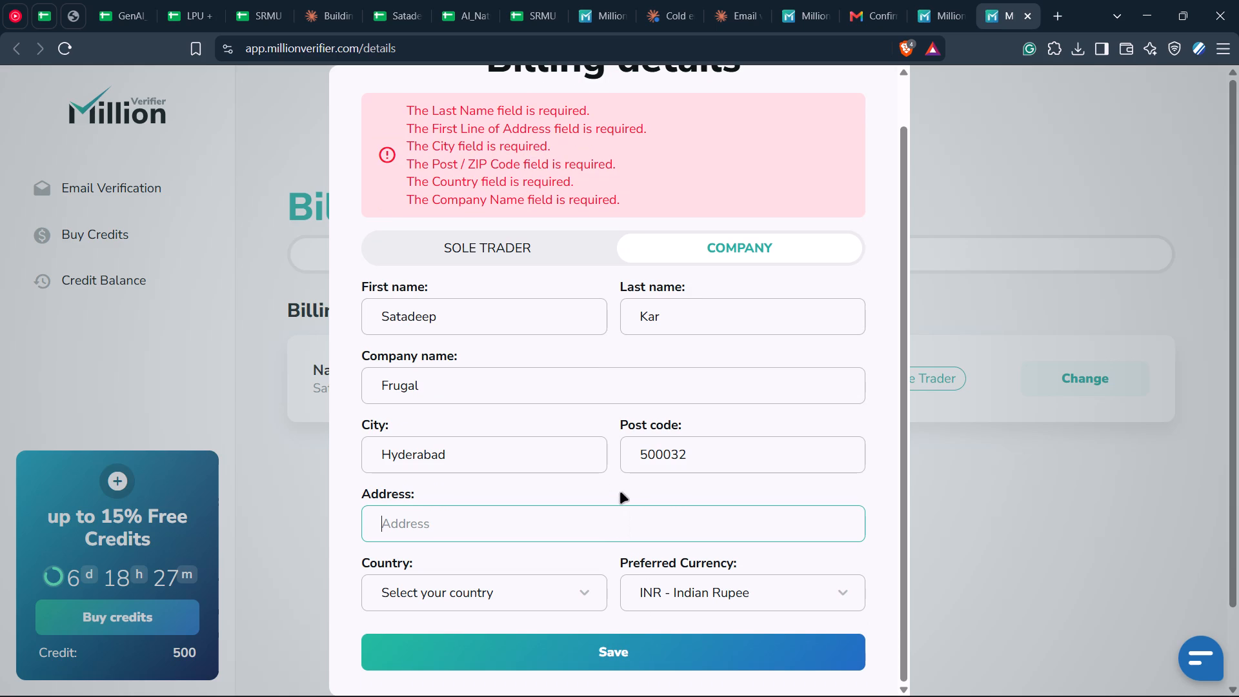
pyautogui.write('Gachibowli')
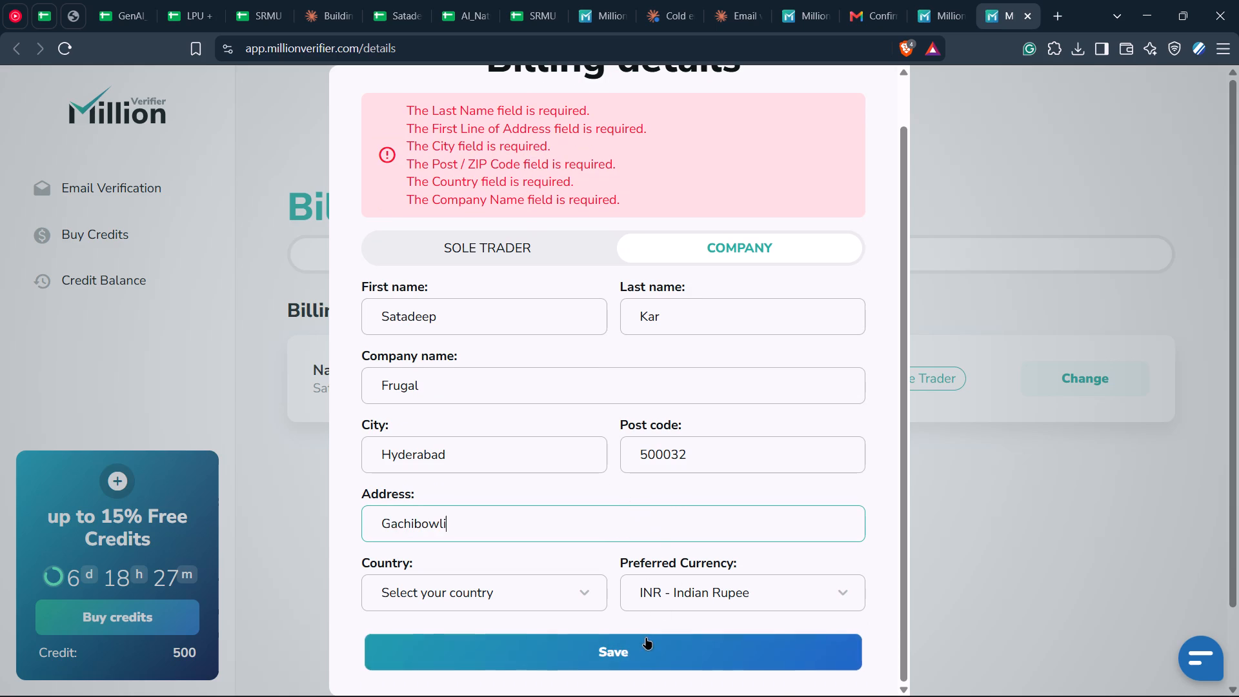
pyautogui.click(647, 639)
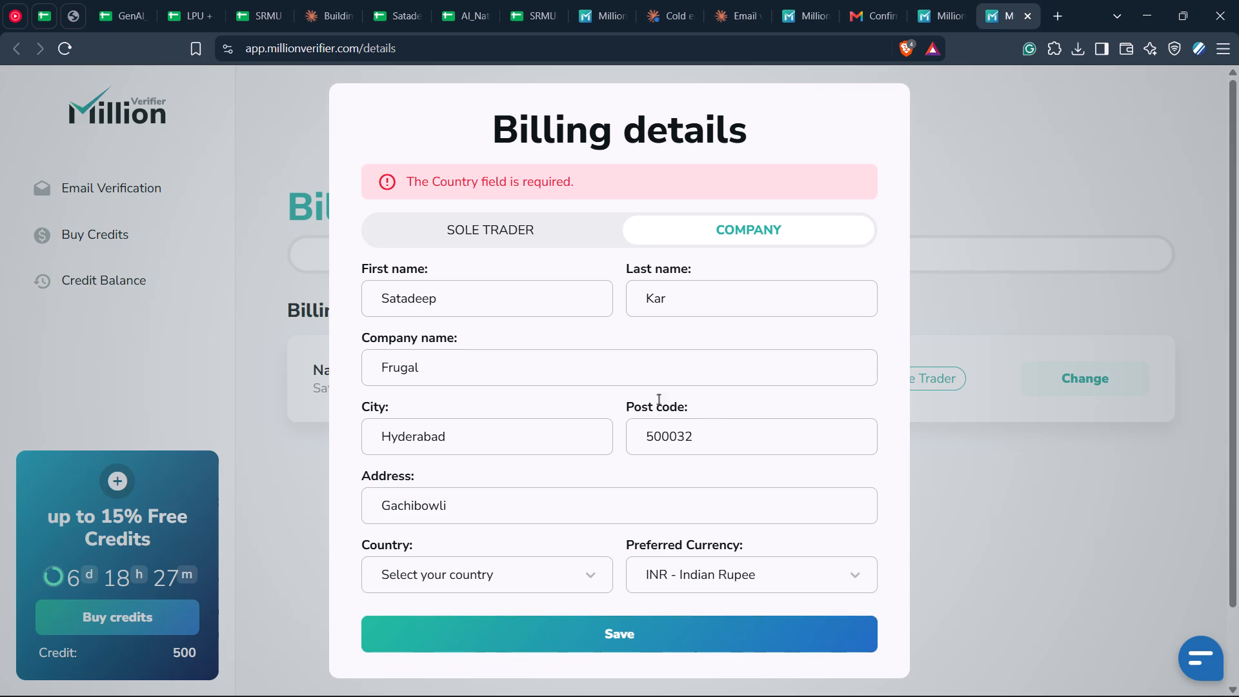
# Set the billing country to India and try to save the company details.
pyautogui.scroll(-2, 690, 475)
pyautogui.scroll(-1, 638, 374)
pyautogui.click(562, 580)
pyautogui.write('indi')
pyautogui.press('Return')
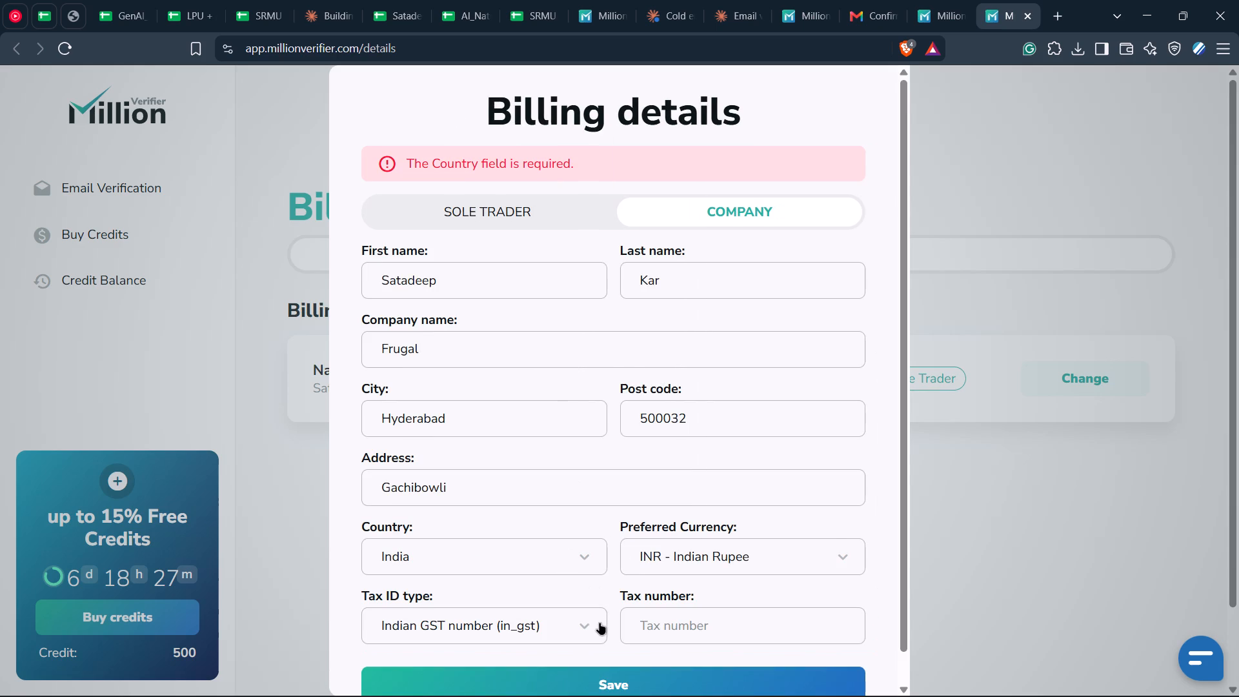
pyautogui.scroll(-1, 611, 564)
pyautogui.click(612, 654)
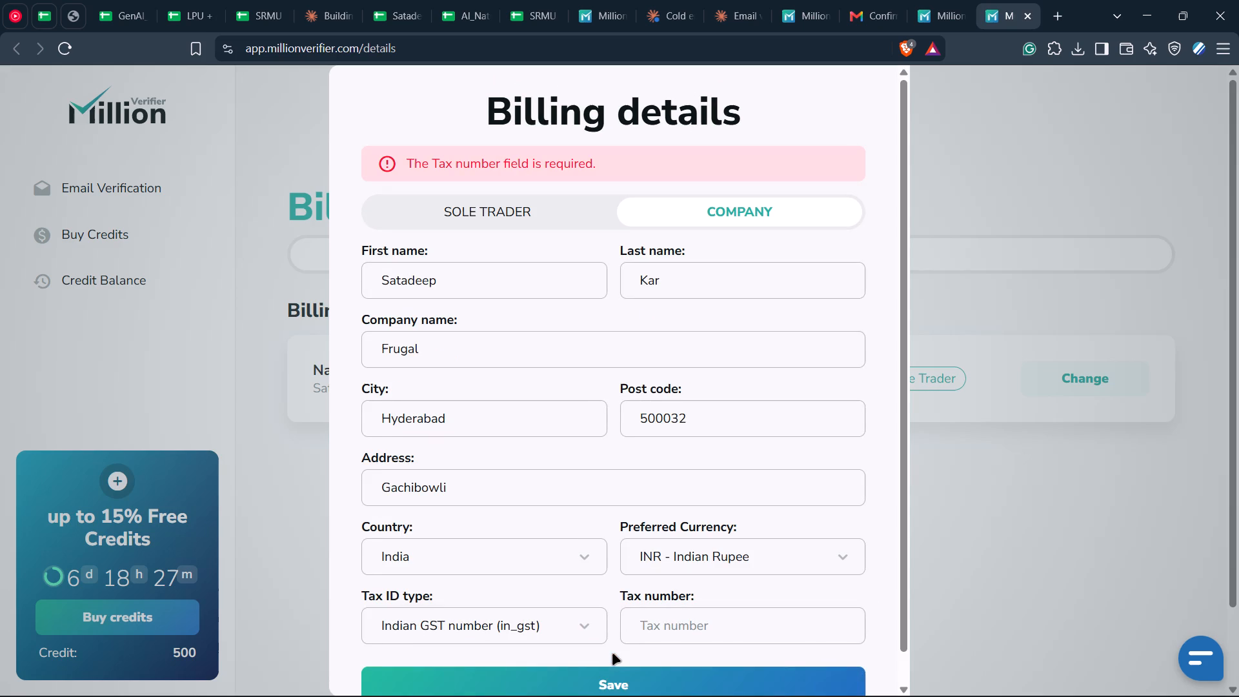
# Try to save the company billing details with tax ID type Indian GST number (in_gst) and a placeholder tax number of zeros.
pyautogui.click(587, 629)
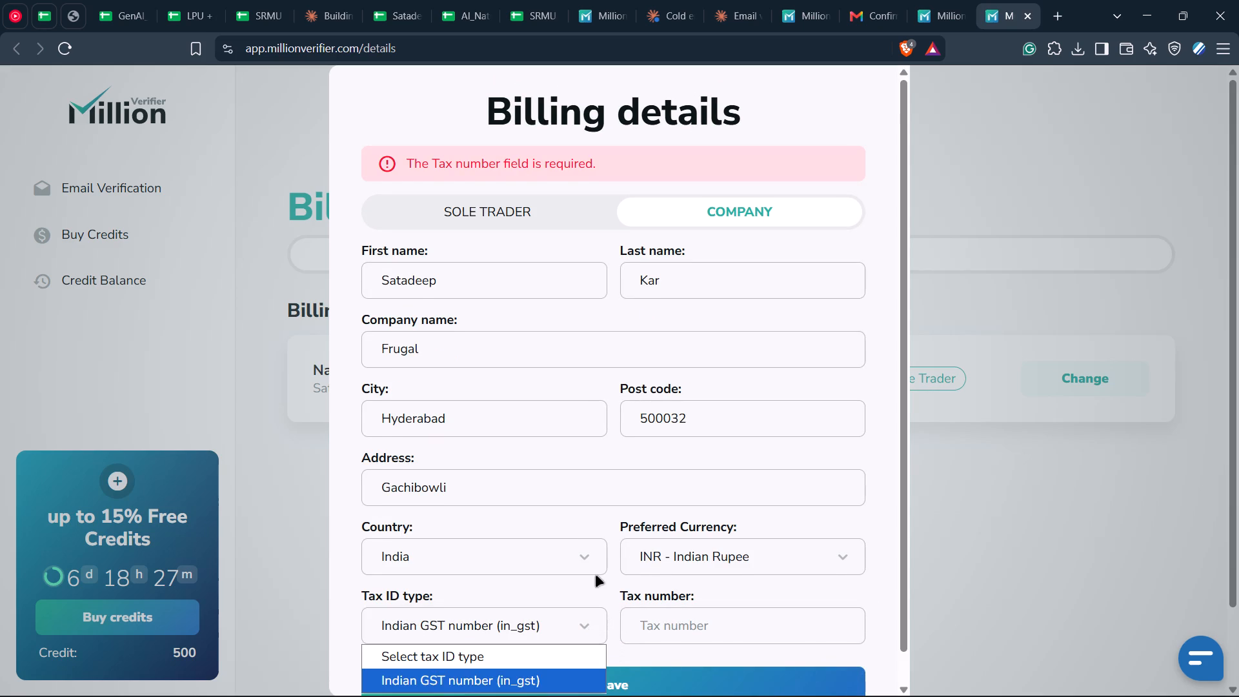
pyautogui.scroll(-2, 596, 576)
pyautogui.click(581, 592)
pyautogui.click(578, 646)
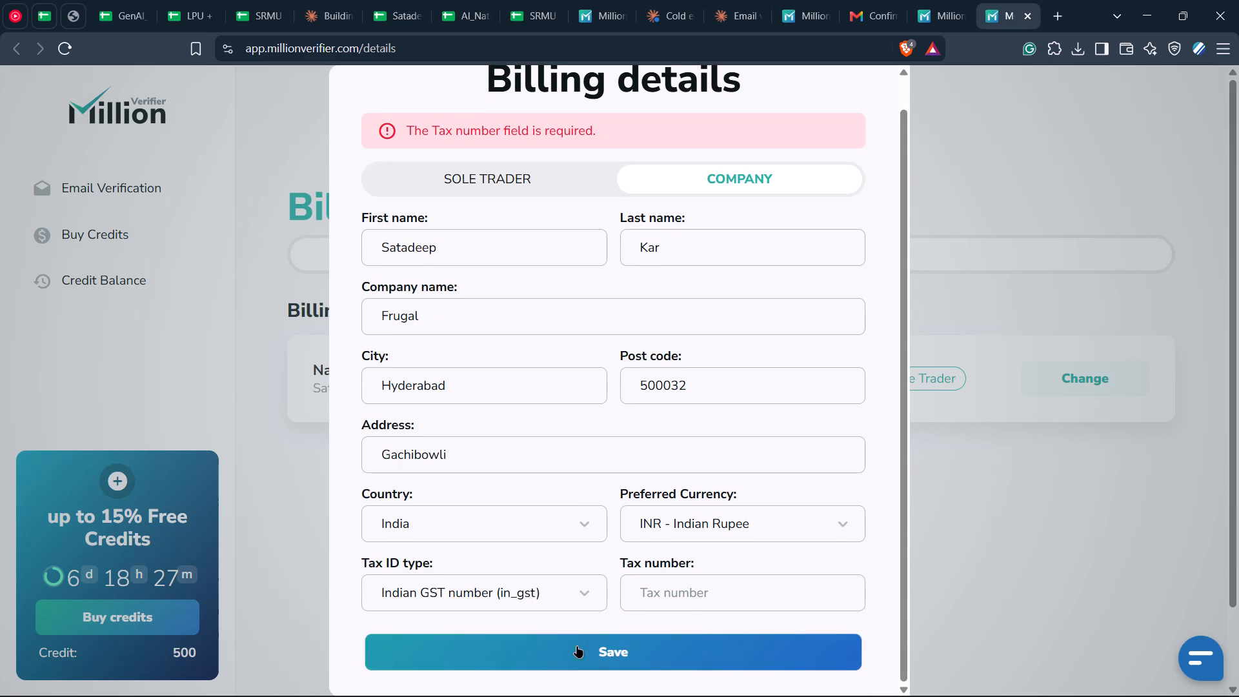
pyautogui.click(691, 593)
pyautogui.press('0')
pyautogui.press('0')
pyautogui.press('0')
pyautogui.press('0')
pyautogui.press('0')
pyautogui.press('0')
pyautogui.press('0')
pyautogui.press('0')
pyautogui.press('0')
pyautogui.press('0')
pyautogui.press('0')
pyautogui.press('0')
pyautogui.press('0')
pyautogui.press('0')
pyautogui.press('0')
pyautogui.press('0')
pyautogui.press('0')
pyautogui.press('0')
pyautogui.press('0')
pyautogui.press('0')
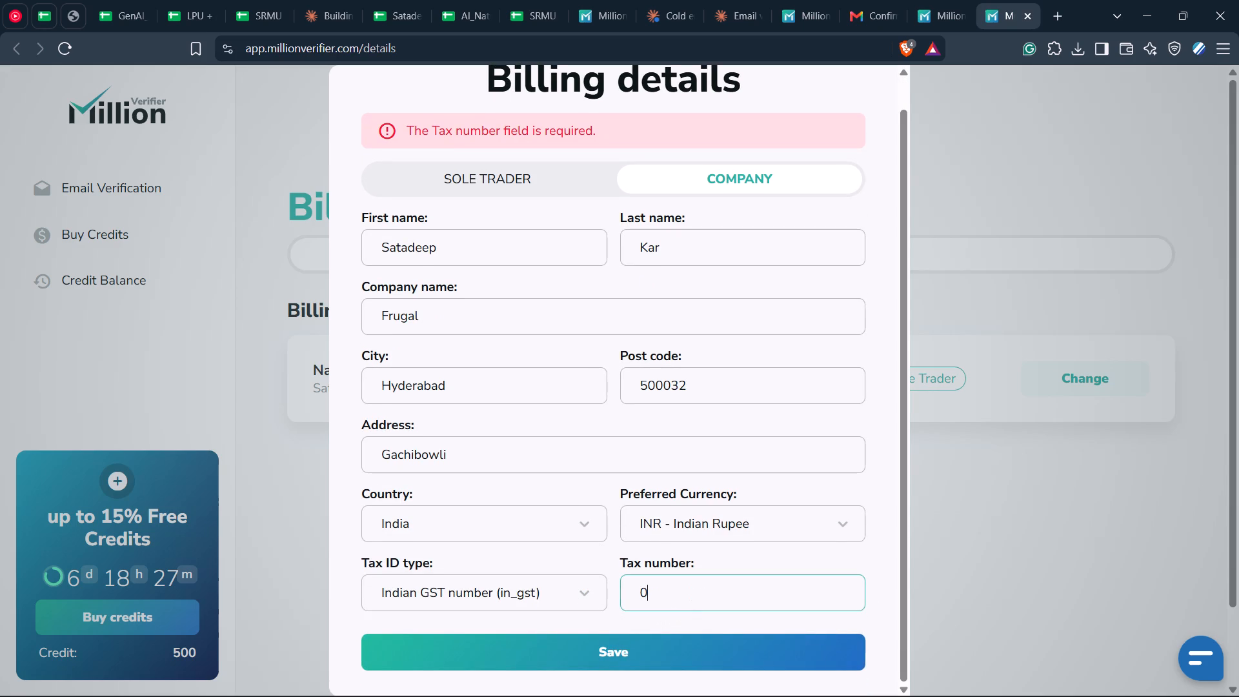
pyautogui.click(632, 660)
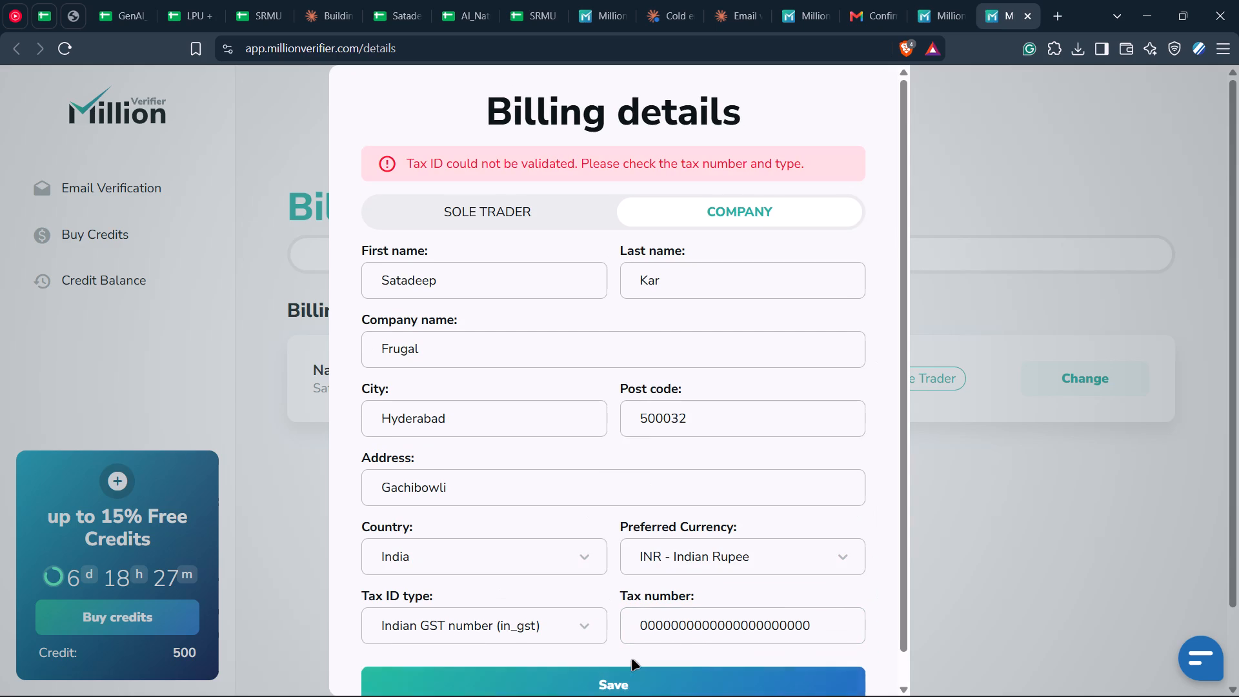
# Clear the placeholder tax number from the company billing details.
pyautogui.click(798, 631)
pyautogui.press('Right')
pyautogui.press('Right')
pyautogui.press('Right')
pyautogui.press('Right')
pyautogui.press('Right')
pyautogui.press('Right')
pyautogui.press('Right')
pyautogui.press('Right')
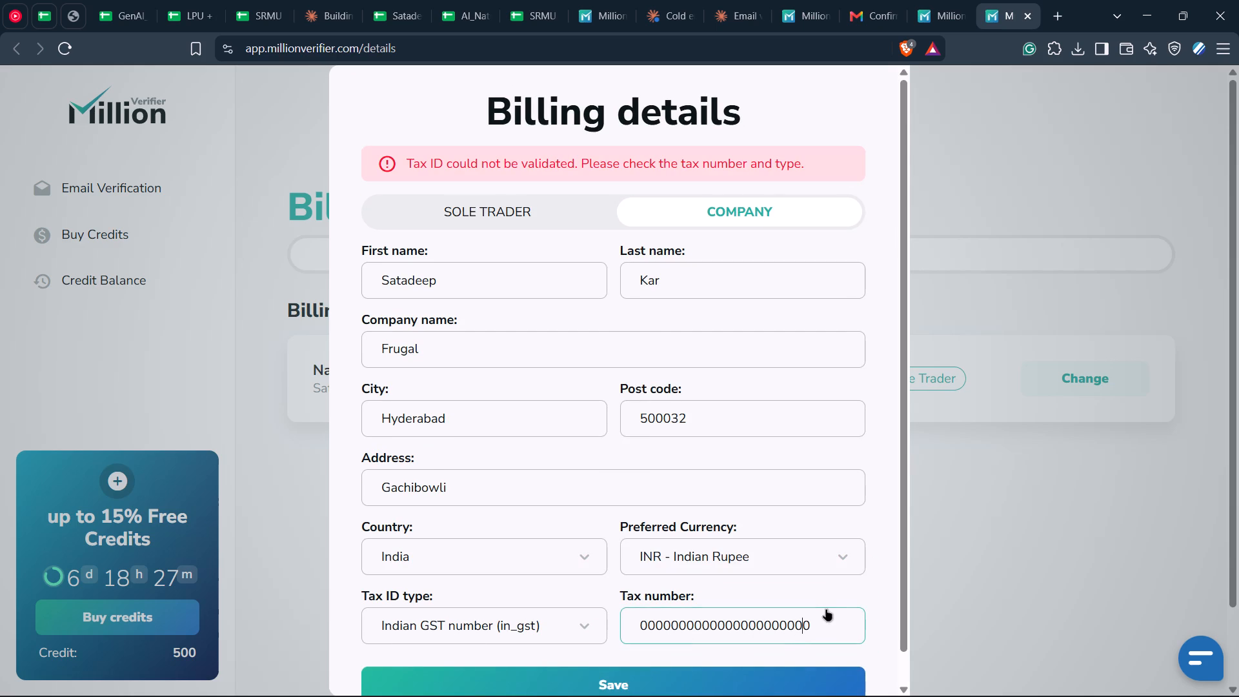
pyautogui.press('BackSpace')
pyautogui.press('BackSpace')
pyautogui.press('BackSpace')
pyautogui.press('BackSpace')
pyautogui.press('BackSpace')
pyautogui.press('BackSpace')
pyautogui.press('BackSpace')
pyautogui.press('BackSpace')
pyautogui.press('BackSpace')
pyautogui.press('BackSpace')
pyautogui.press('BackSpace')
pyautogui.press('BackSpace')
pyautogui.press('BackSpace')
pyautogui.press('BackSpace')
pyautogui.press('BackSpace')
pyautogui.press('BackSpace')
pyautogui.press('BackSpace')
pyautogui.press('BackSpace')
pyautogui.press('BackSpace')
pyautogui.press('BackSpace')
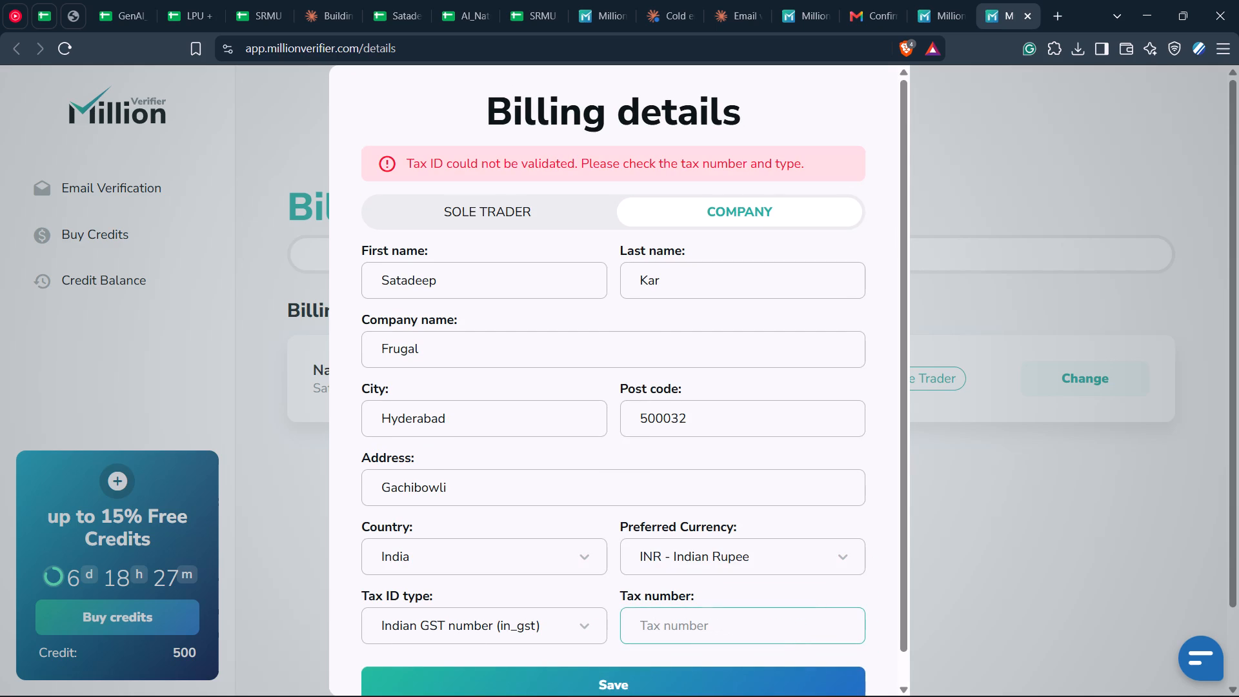
# Switch the billing details from company to sole trader and save them.
pyautogui.scroll(5, 912, 204)
pyautogui.click(534, 211)
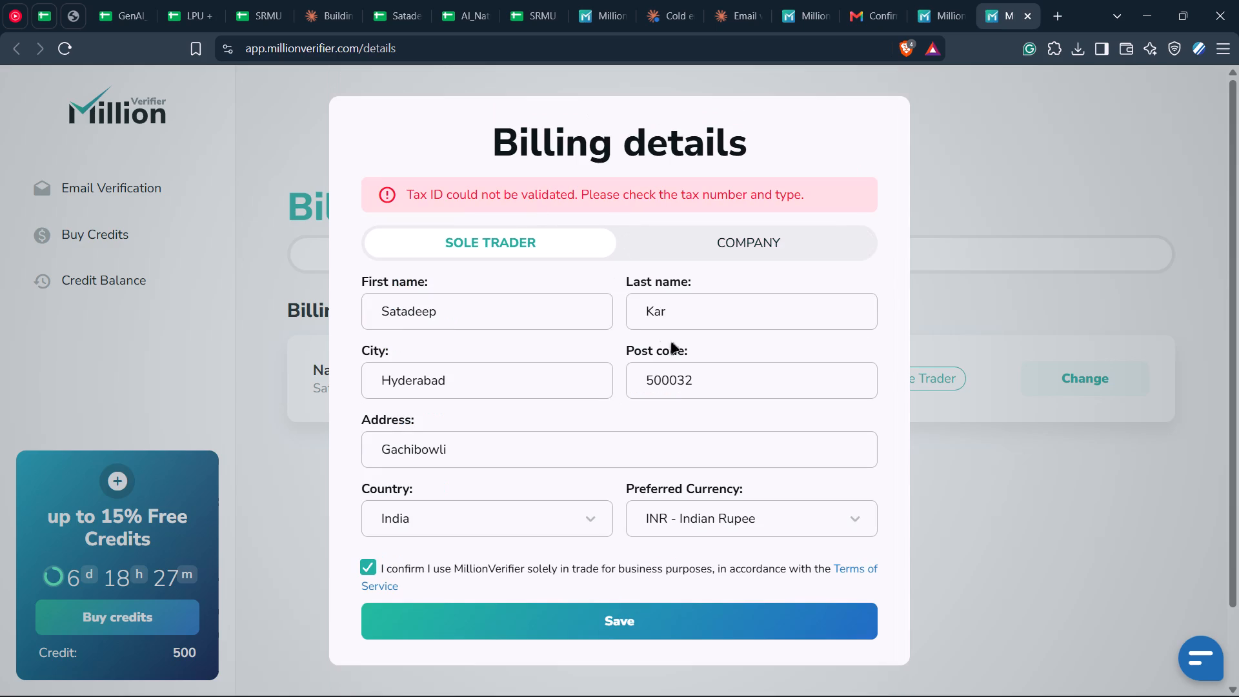
pyautogui.click(633, 610)
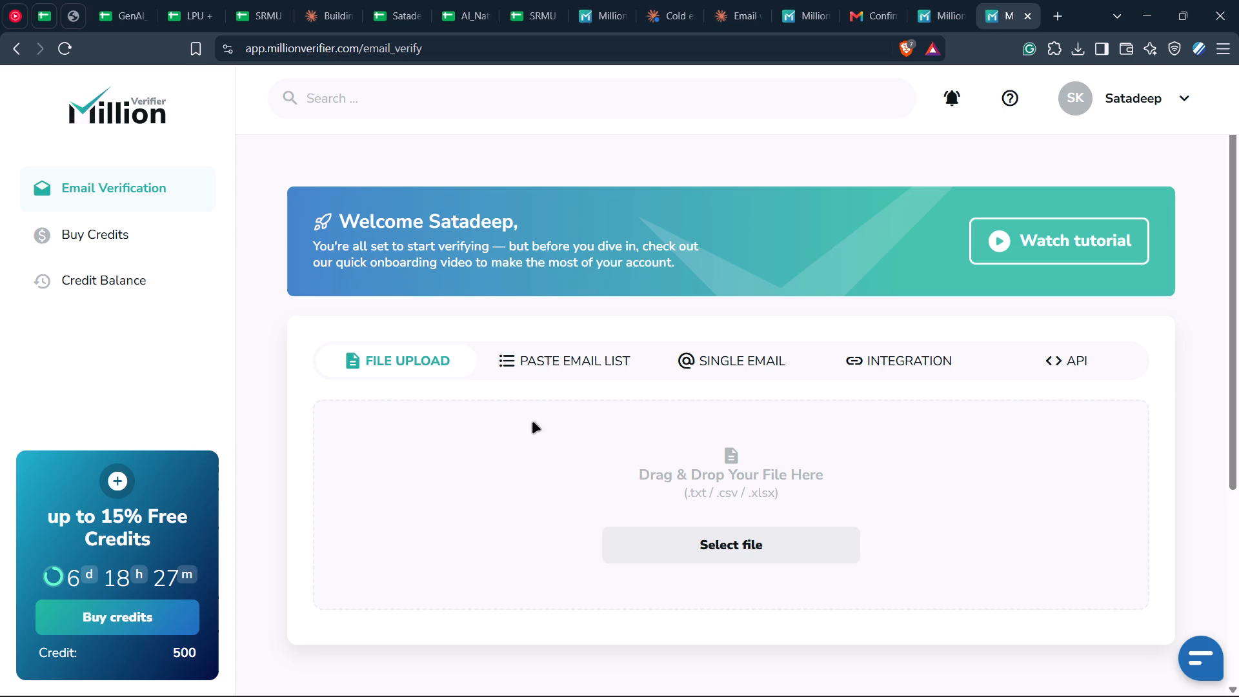
# Dismiss the welcome message, start a file upload for verification and browse the 03 - Work - Frugal Testing folder for an email list.
pyautogui.click(740, 562)
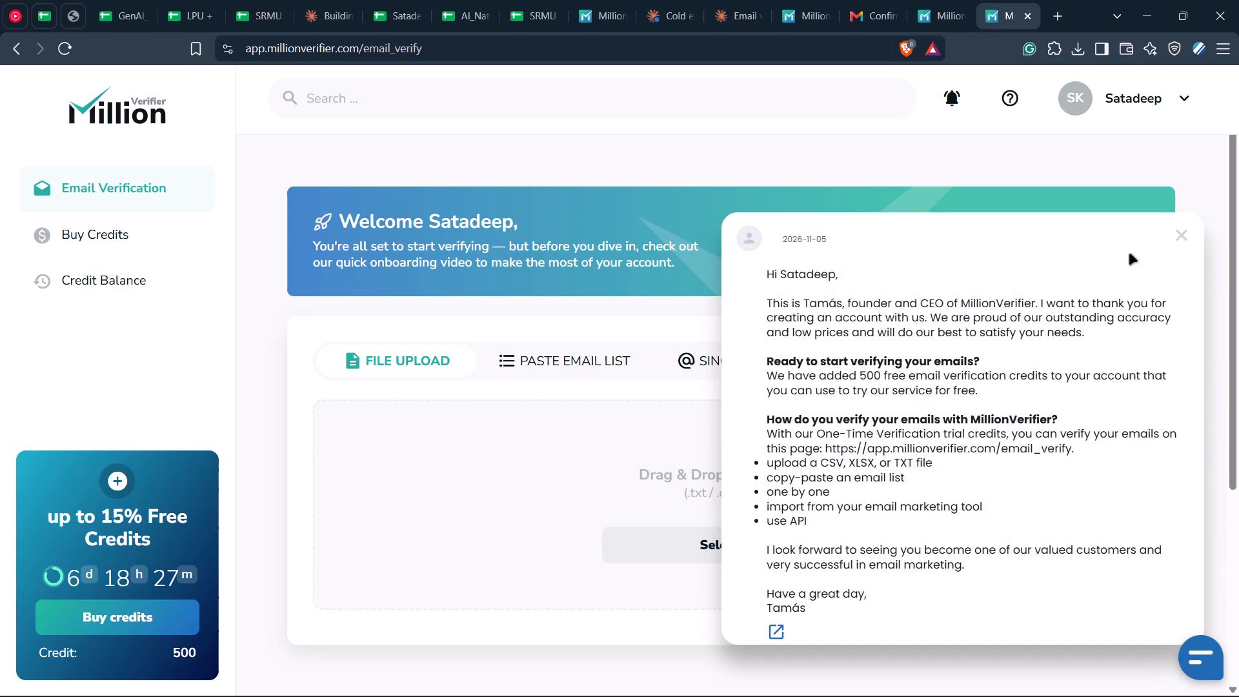
pyautogui.click(1182, 227)
pyautogui.click(751, 538)
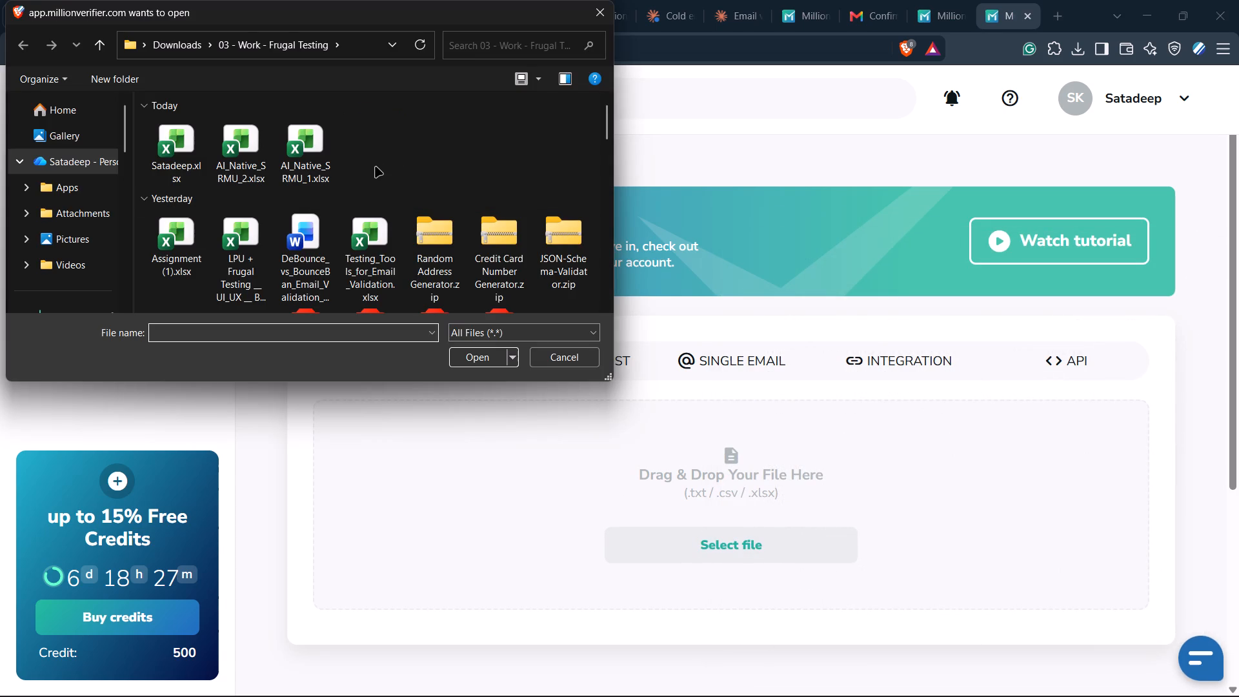
pyautogui.scroll(-1, 410, 161)
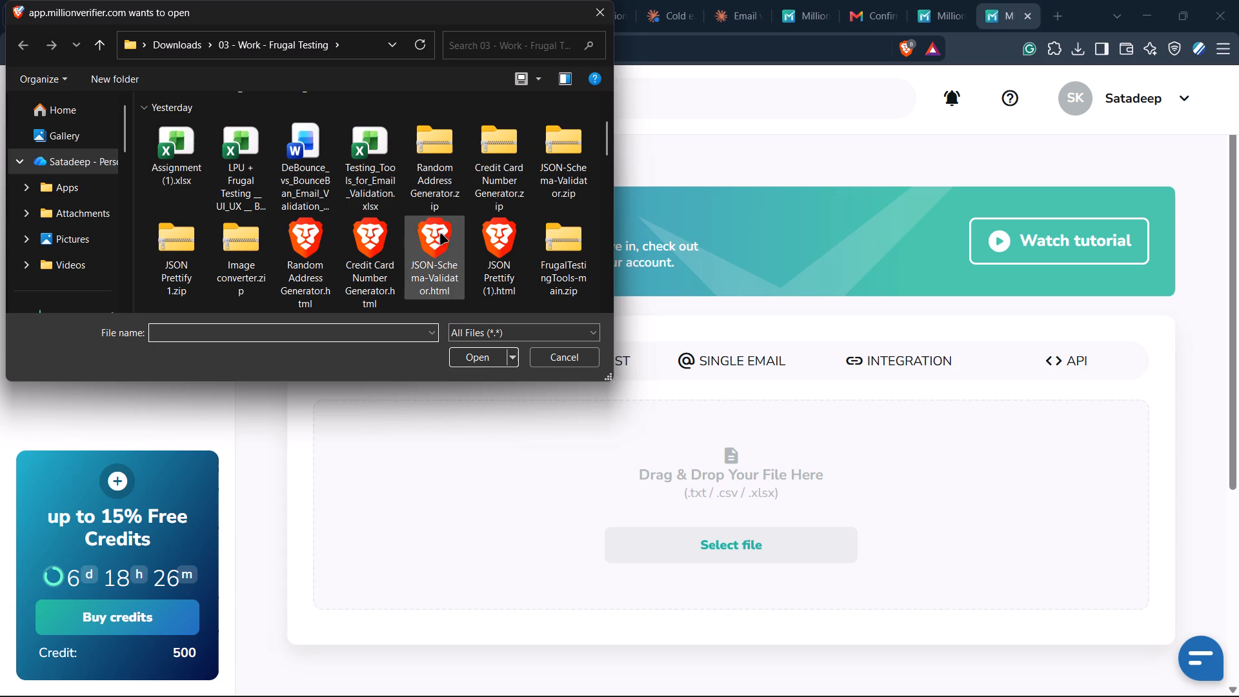
pyautogui.scroll(-1, 453, 232)
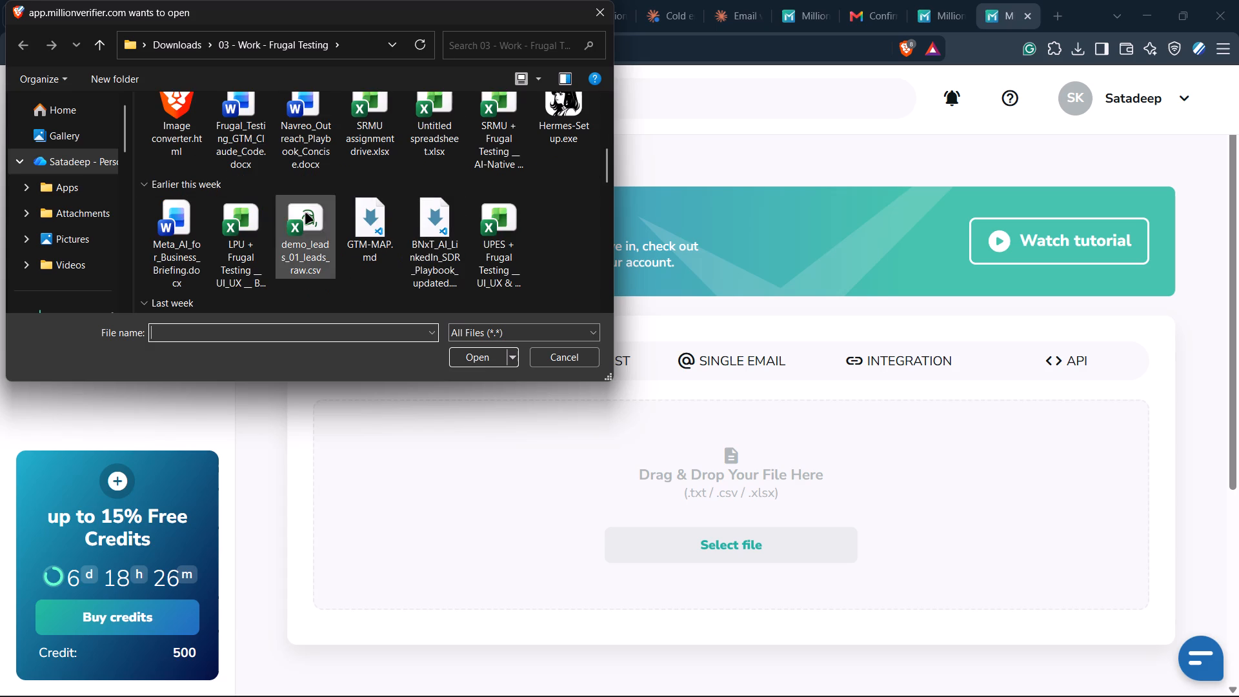
pyautogui.scroll(1, 208, 223)
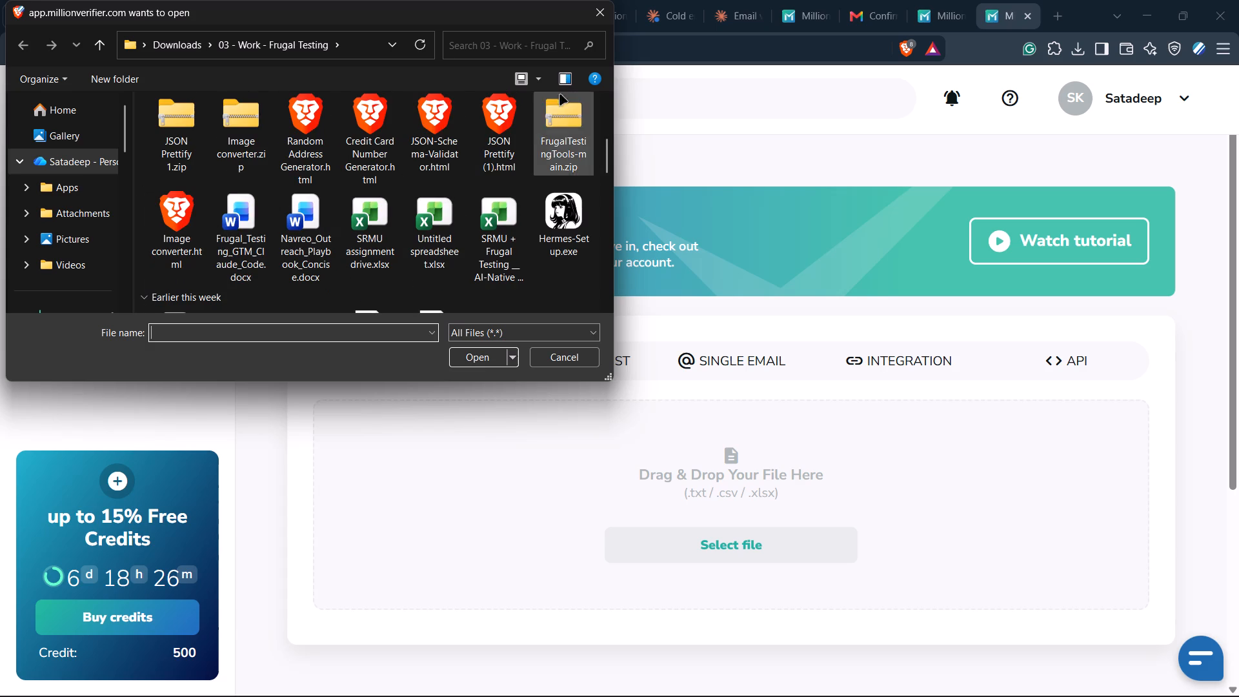
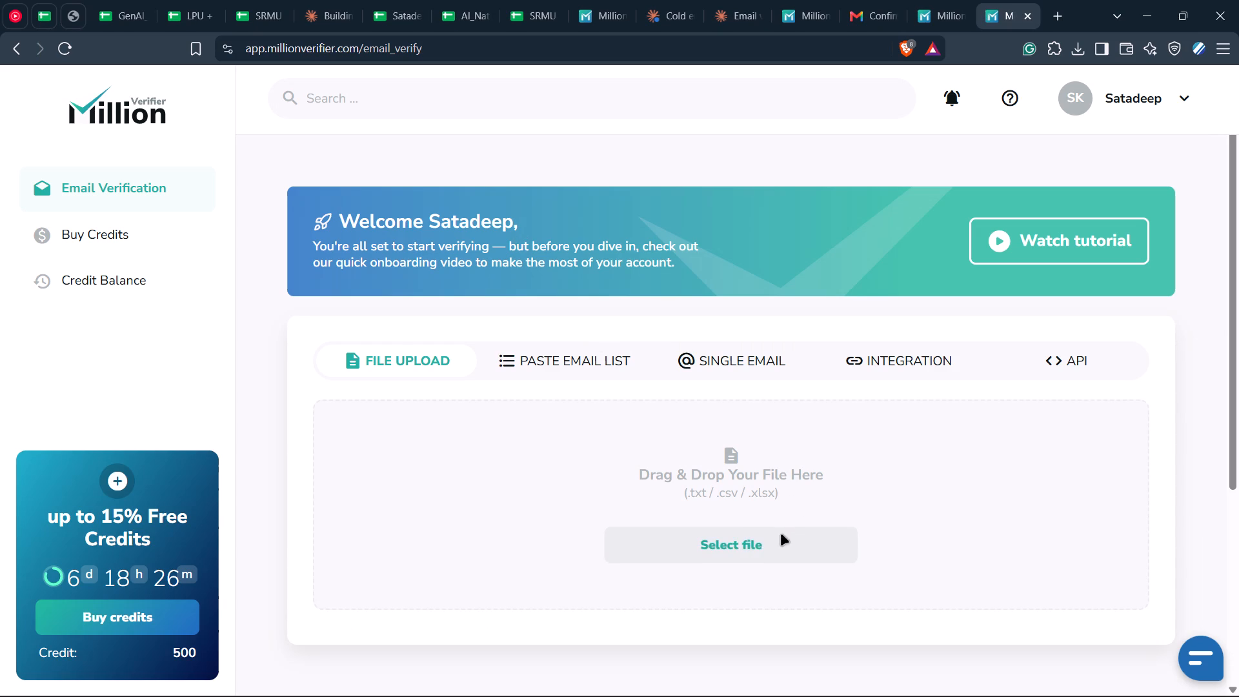
# Upload Testing_Tools_for_Email_Validation.xlsx from the 03 - Work - Frugal Testing folder for email verification.
pyautogui.scroll(-2, 314, 178)
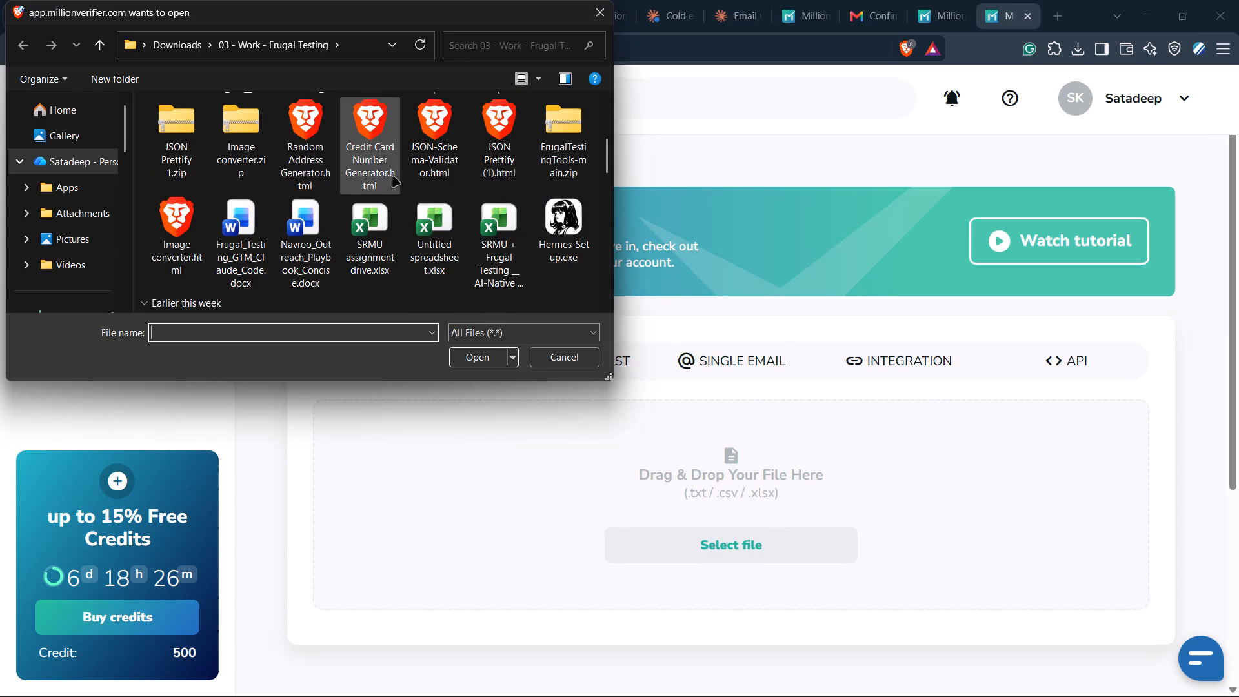
pyautogui.scroll(2, 390, 179)
pyautogui.click(374, 237)
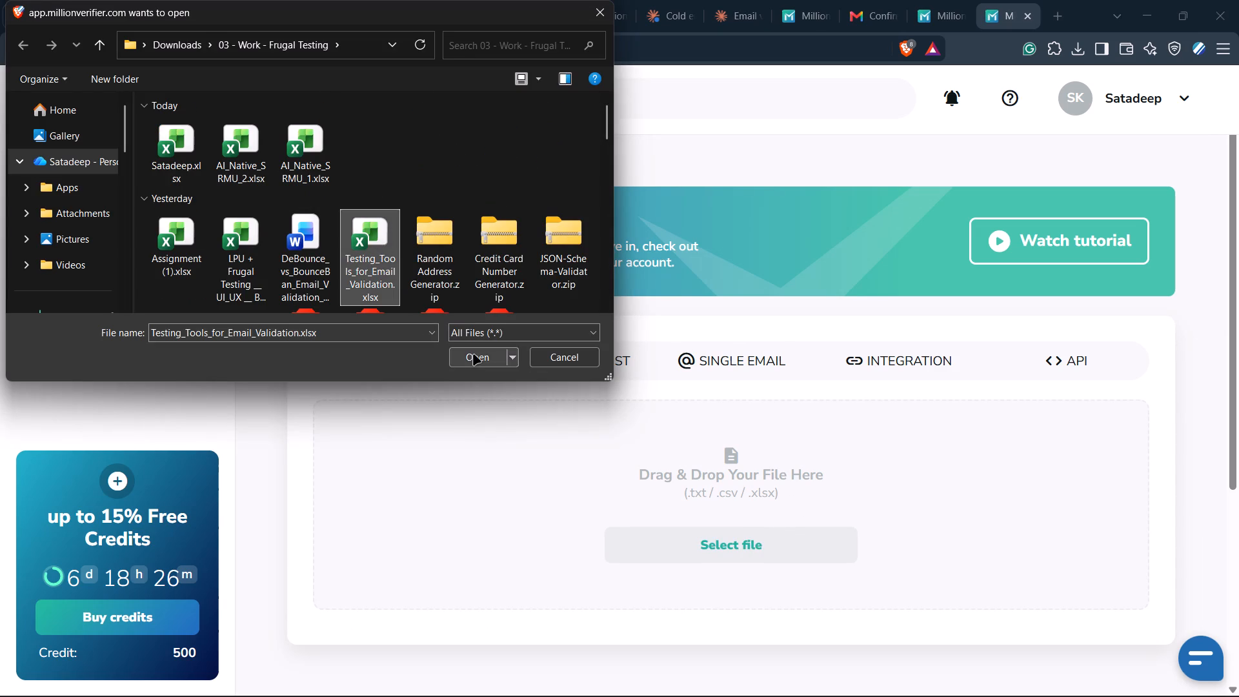
pyautogui.click(473, 355)
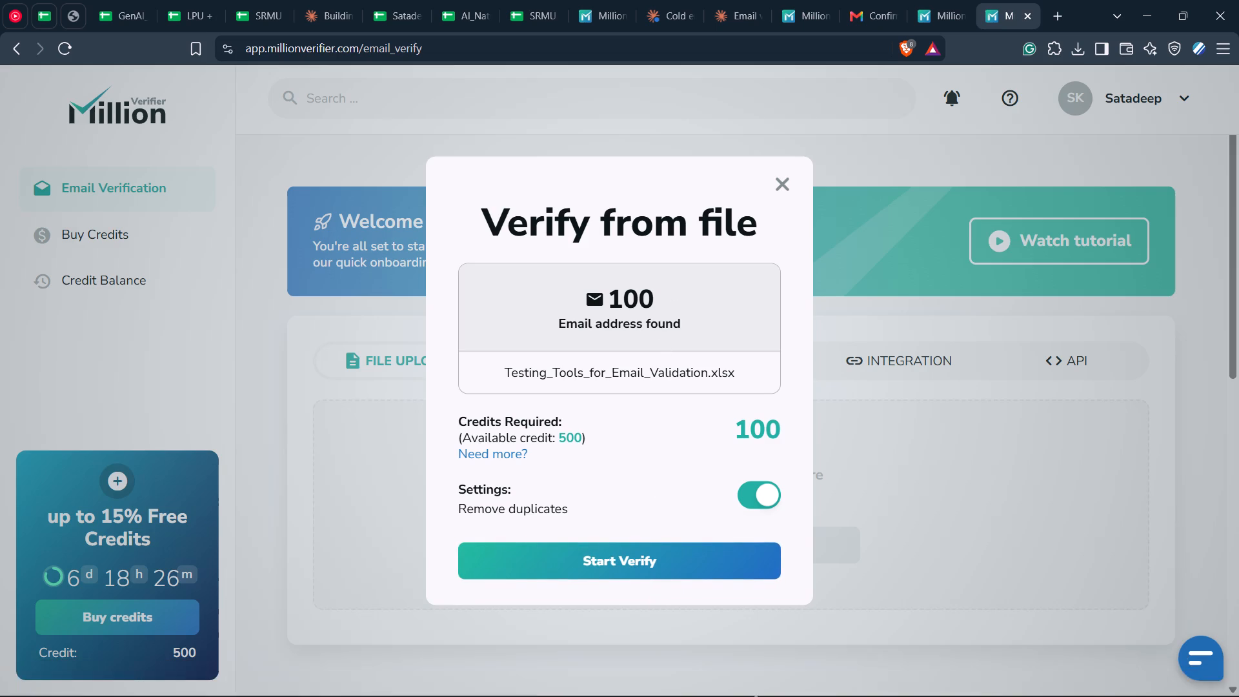
# Open Testing_Tools_for_Email_Validation.xlsx from the recent files in Excel, examine the contact rows on Sheet1, and close it to return to the verification page.
pyautogui.click(685, 689)
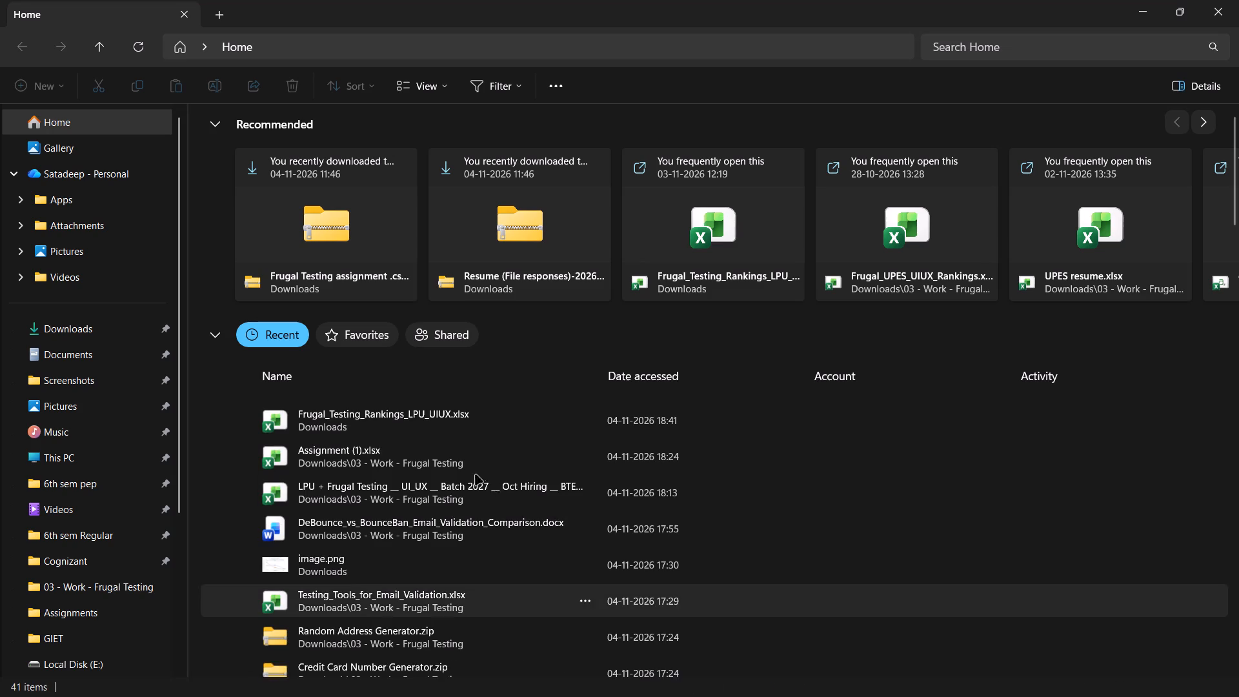
pyautogui.click(330, 425)
pyautogui.doubleClick(276, 426)
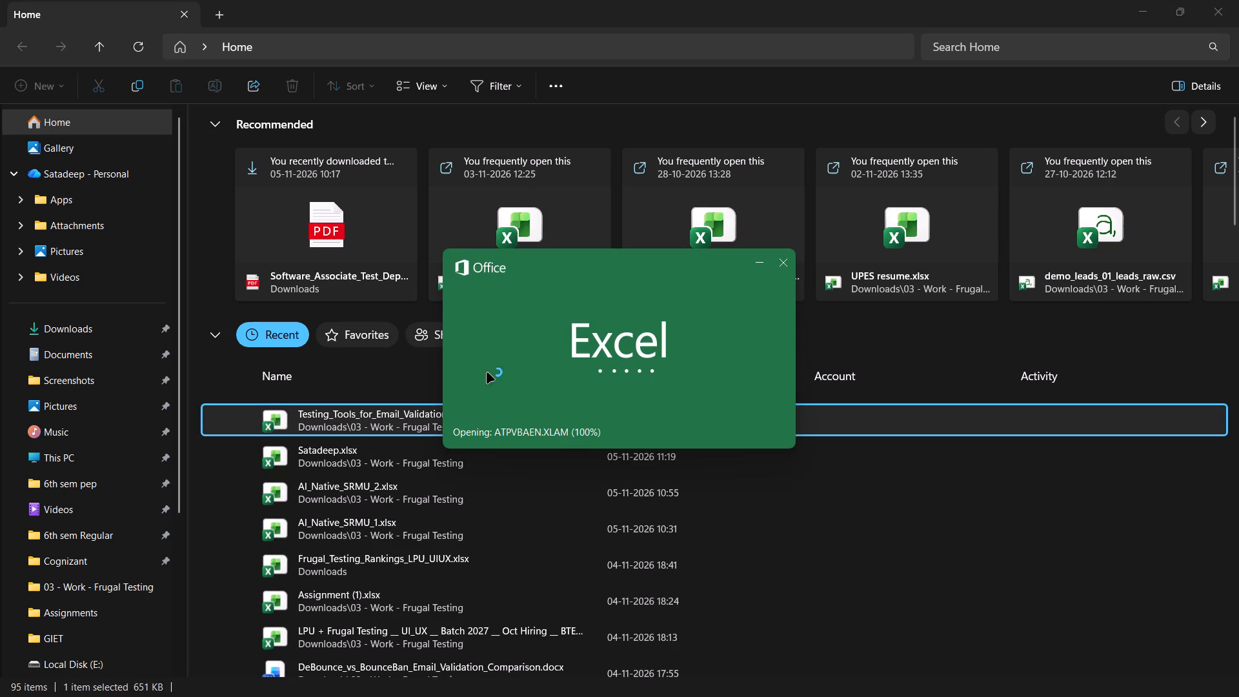
pyautogui.scroll(-2, 372, 363)
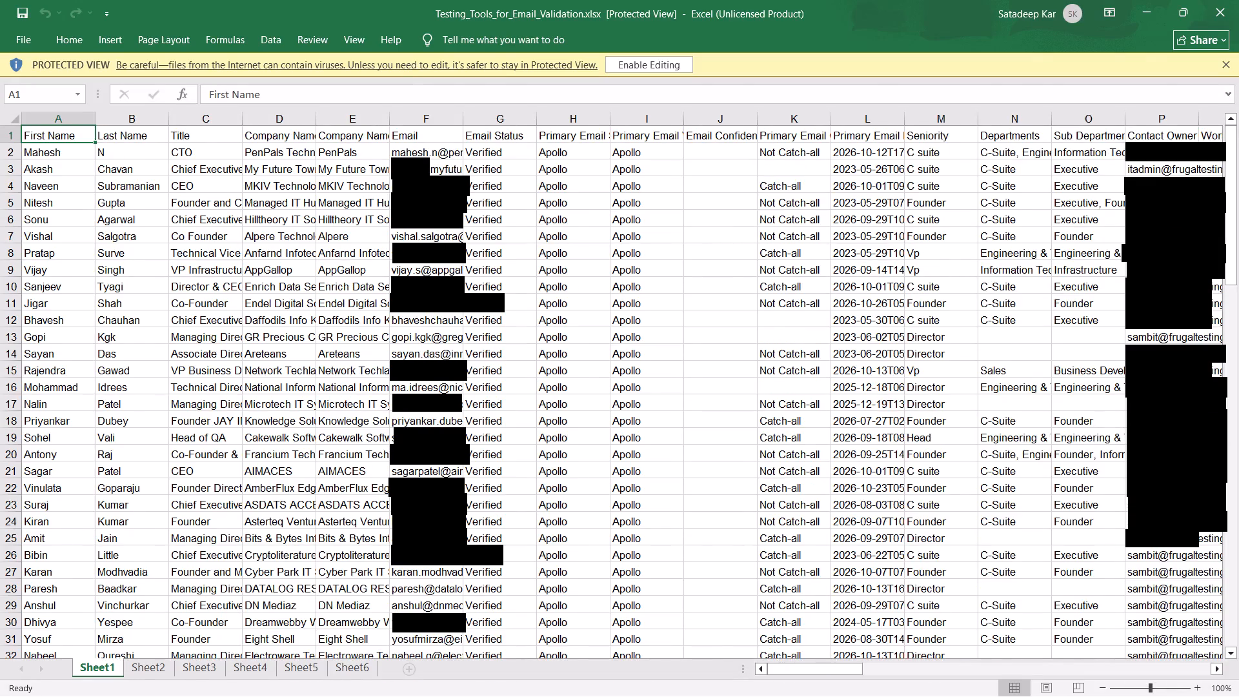
pyautogui.scroll(-20, 372, 362)
pyautogui.scroll(-8, 372, 362)
pyautogui.scroll(8, 372, 355)
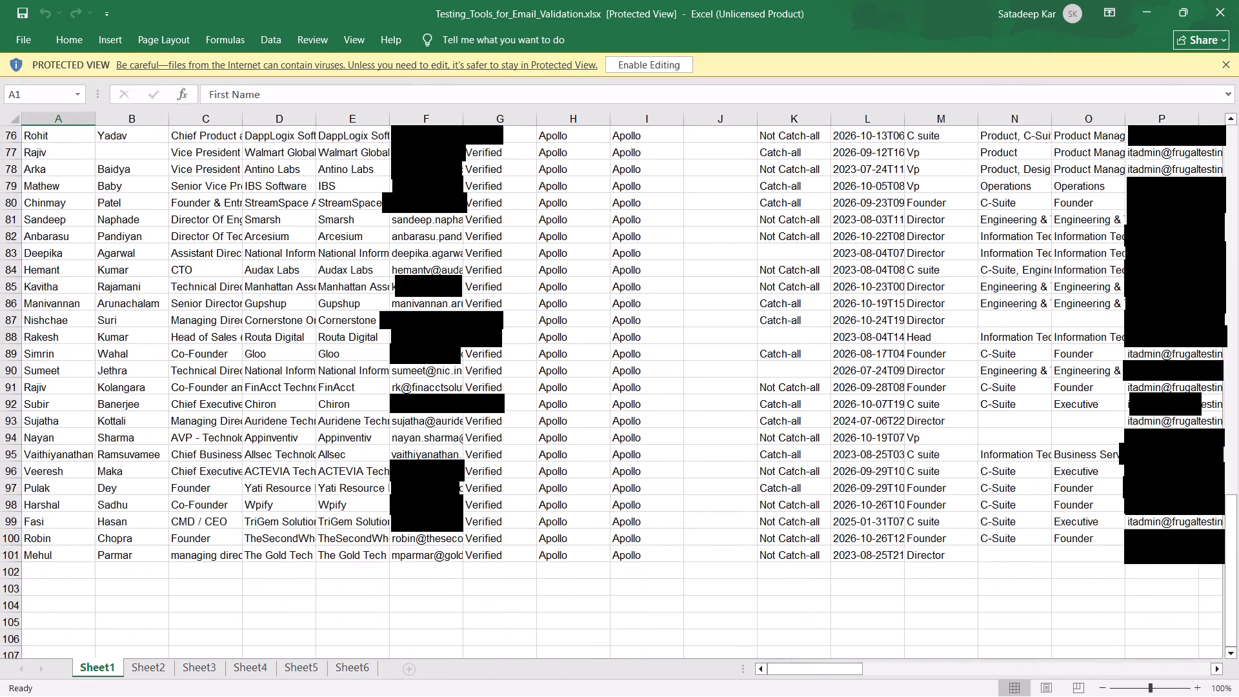
pyautogui.scroll(20, 372, 355)
pyautogui.scroll(14, 372, 355)
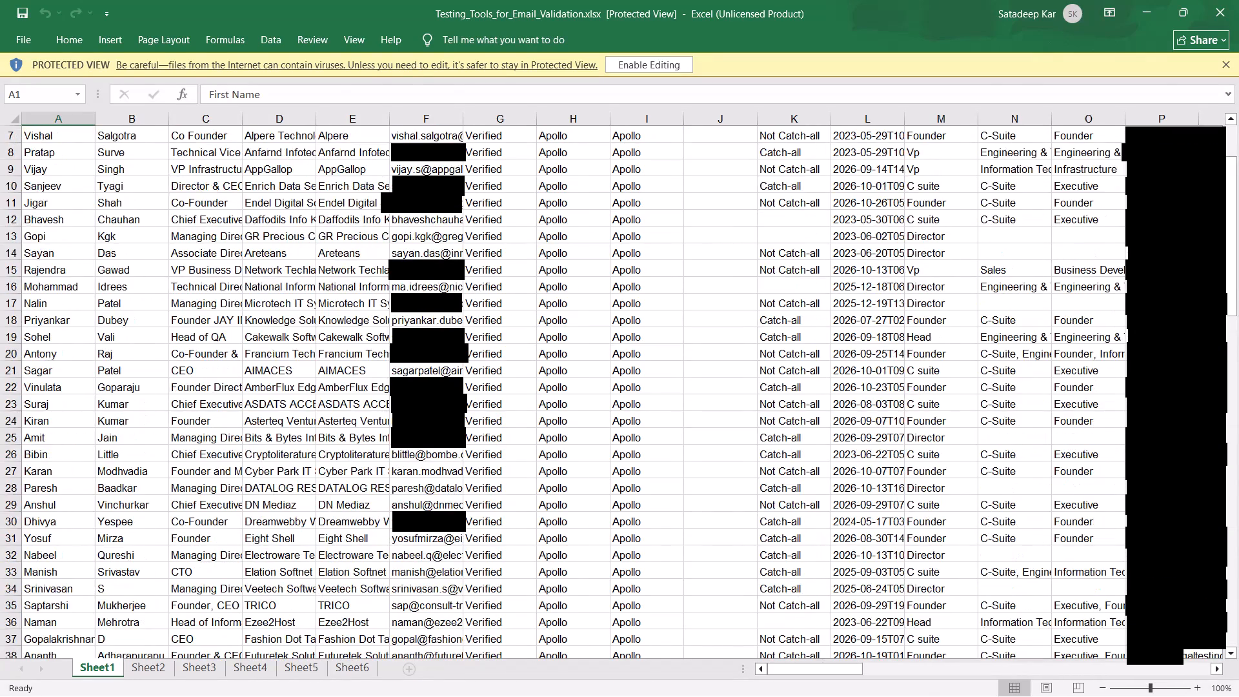
pyautogui.click(1236, 0)
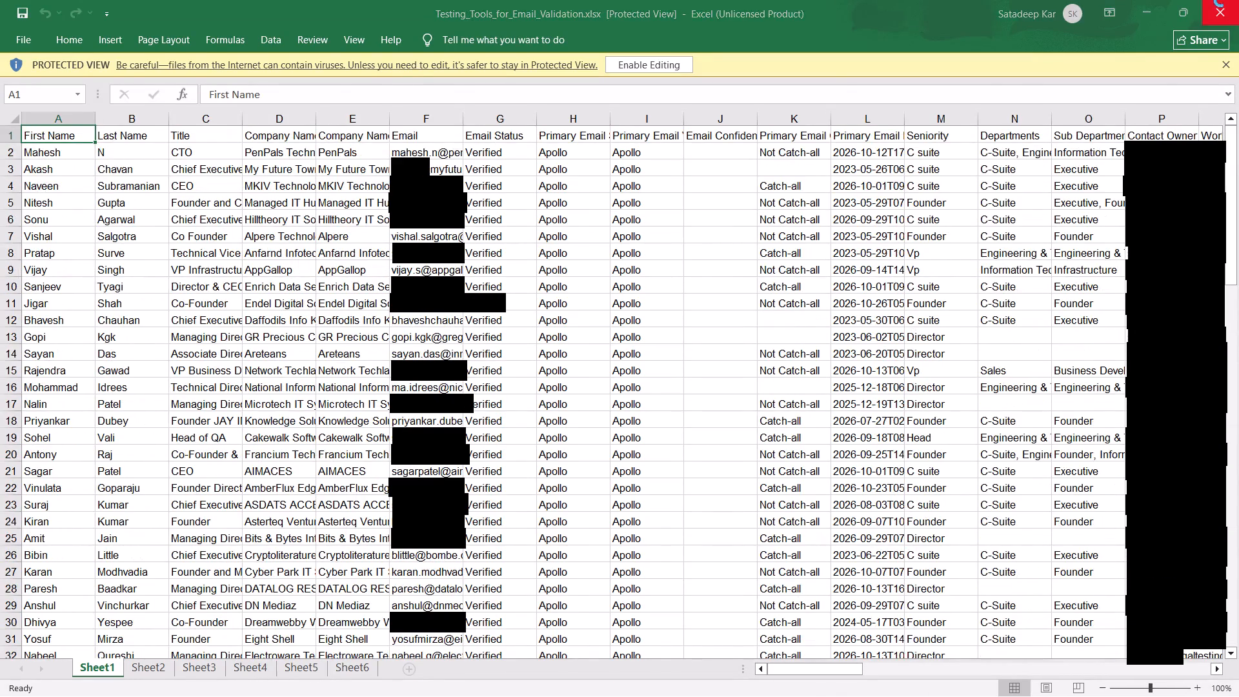
pyautogui.click(1205, 30)
pyautogui.click(1212, 16)
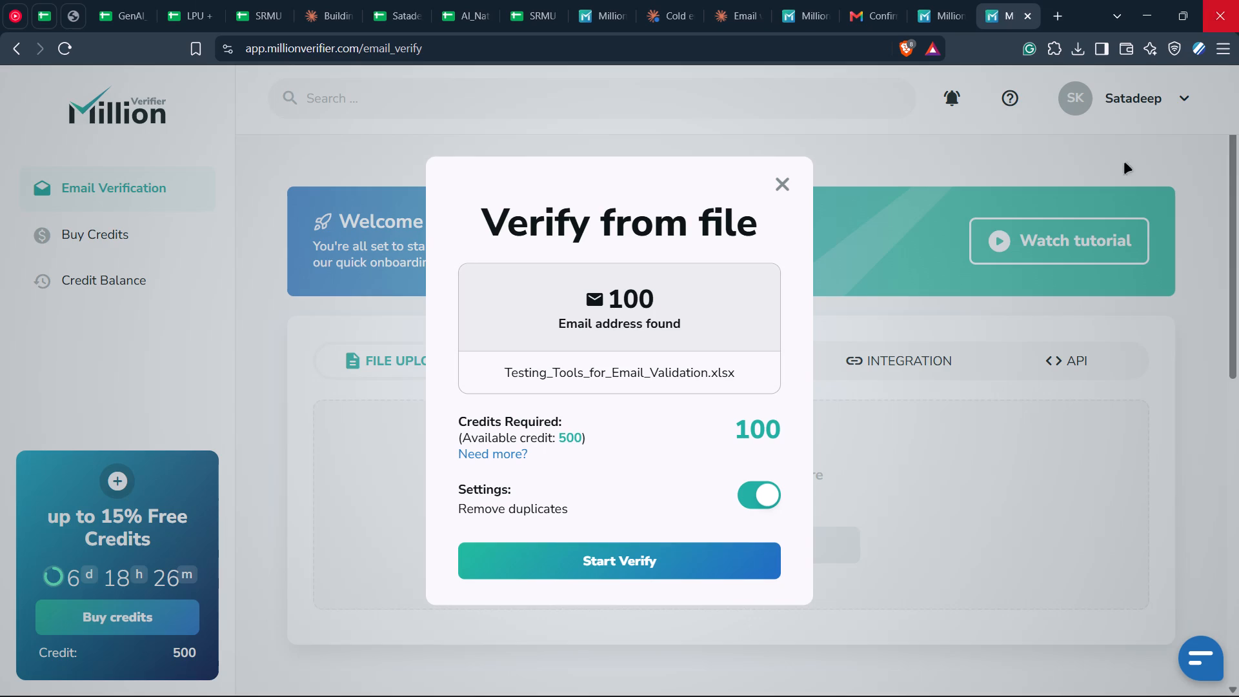
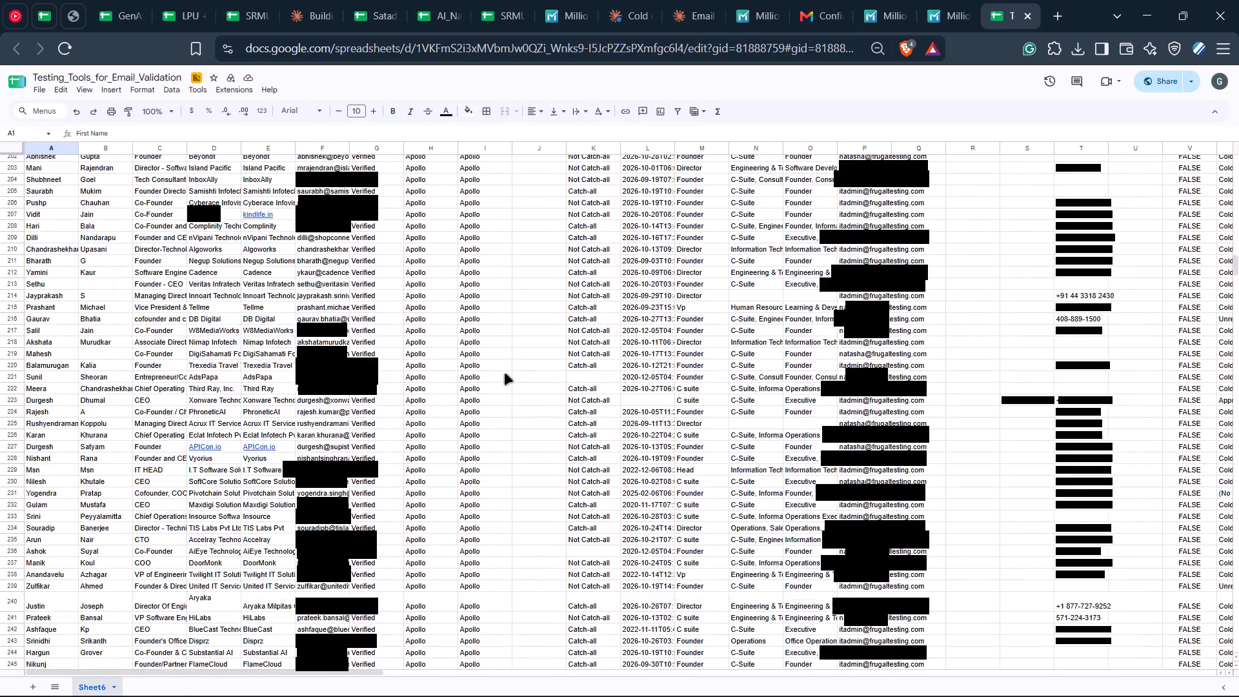
# Examine the contact rows on Sheet6 of the online Testing_Tools_for_Email_Validation spreadsheet, from the last entries back up to the header row.
pyautogui.scroll(-20, 505, 374)
pyautogui.scroll(-16, 505, 374)
pyautogui.scroll(-8, 505, 374)
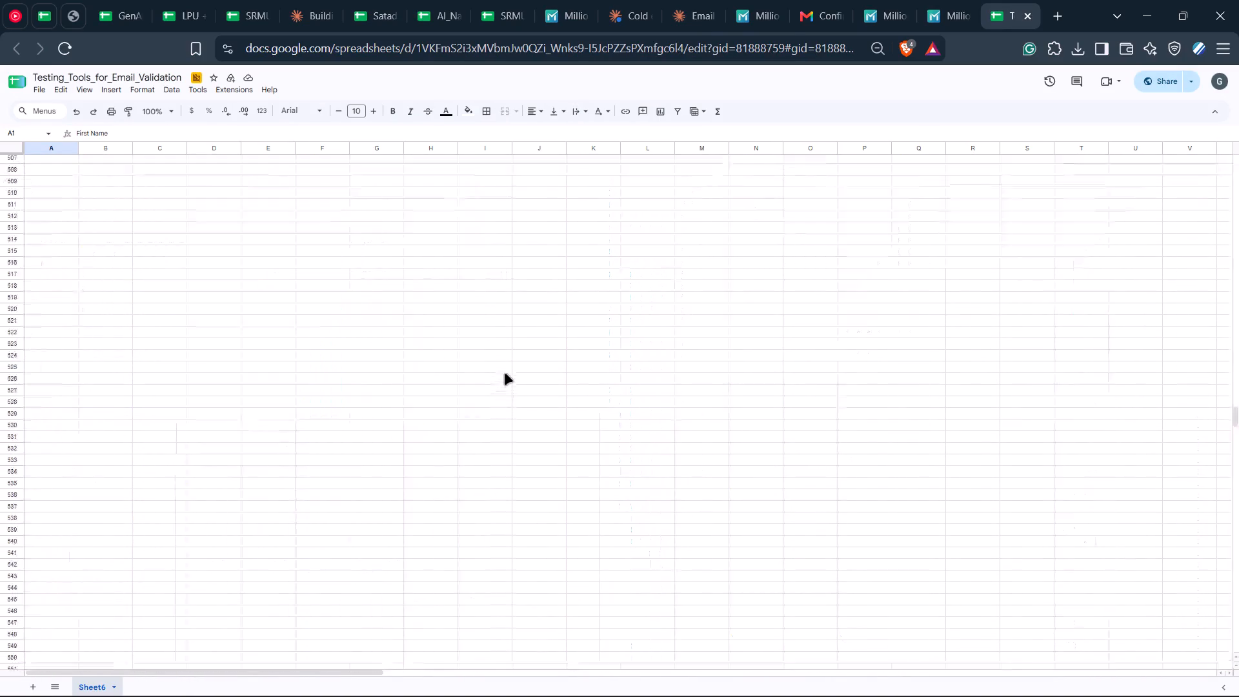
pyautogui.scroll(7, 506, 374)
pyautogui.scroll(20, 517, 367)
pyautogui.scroll(4, 517, 367)
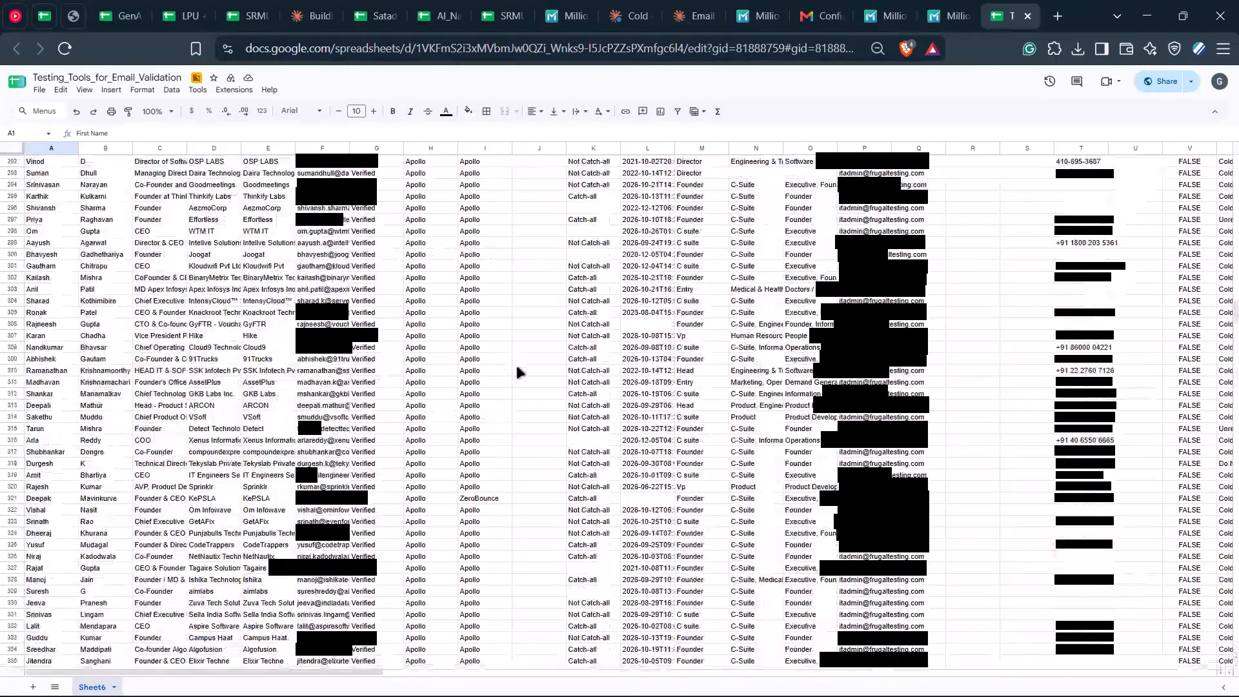
pyautogui.scroll(20, 517, 367)
pyautogui.scroll(18, 517, 367)
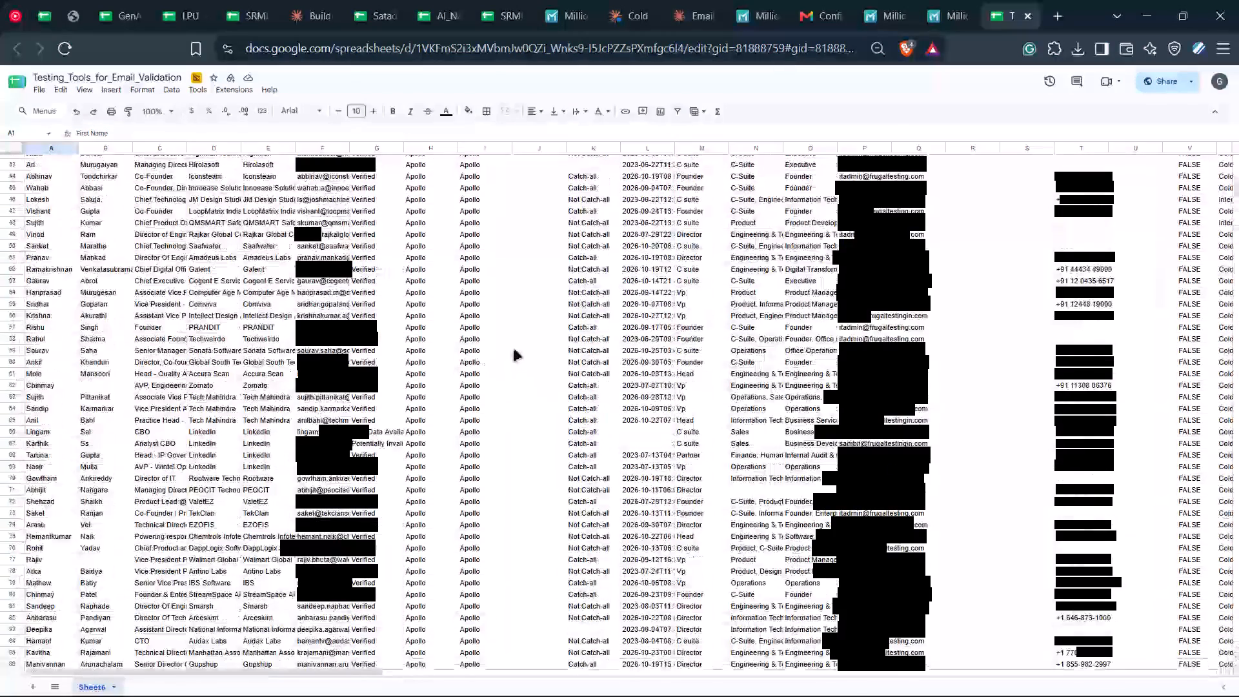
pyautogui.scroll(6, 512, 349)
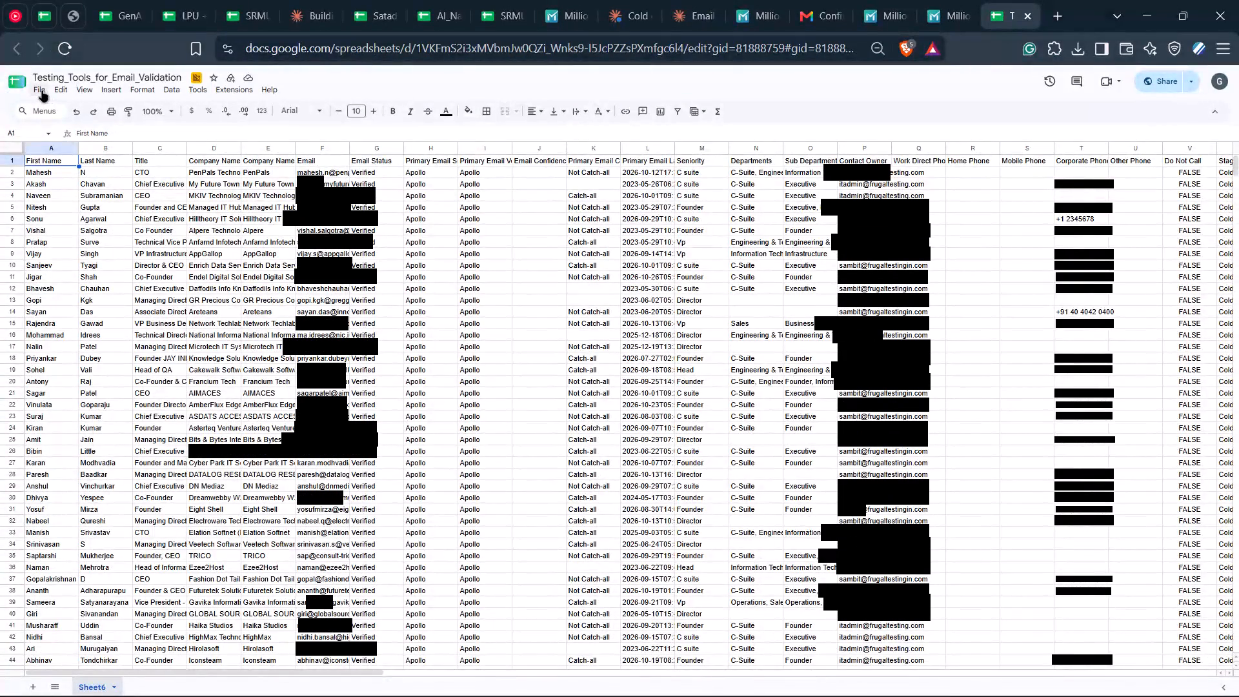
pyautogui.scroll(-8, 182, 216)
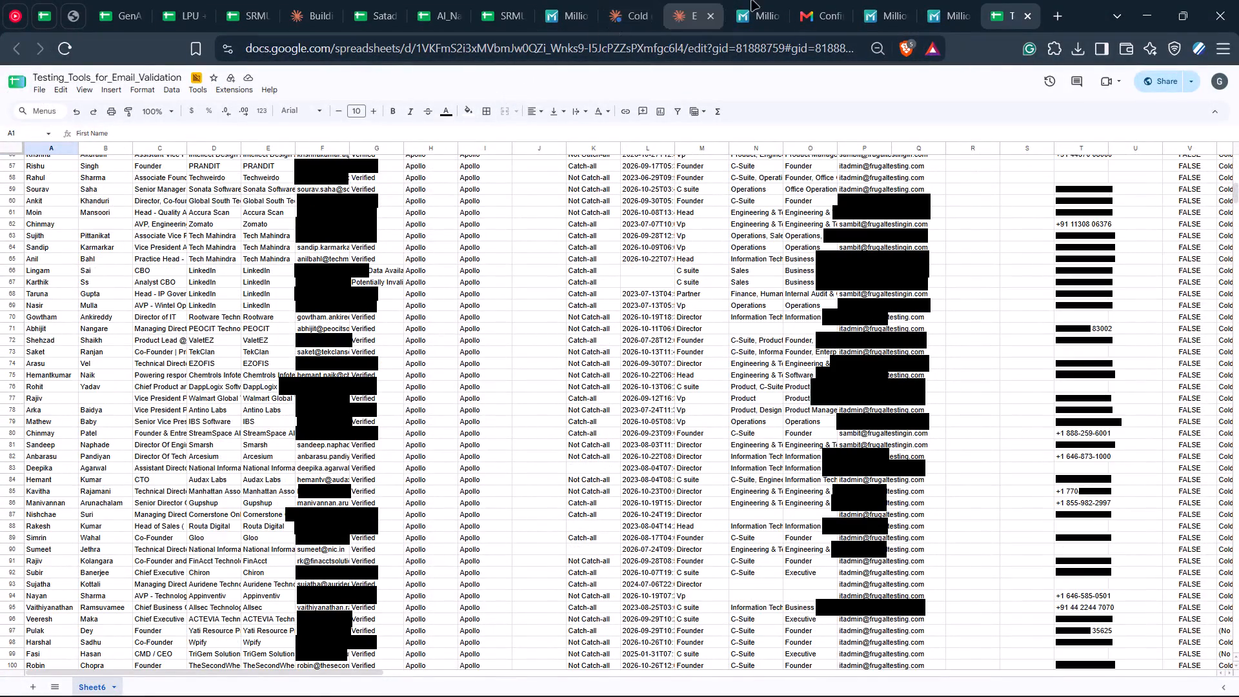
# Stop the running verification of Testing_Tools_for_Email_Validation.xlsx in MillionVerifier.
pyautogui.click(946, 0)
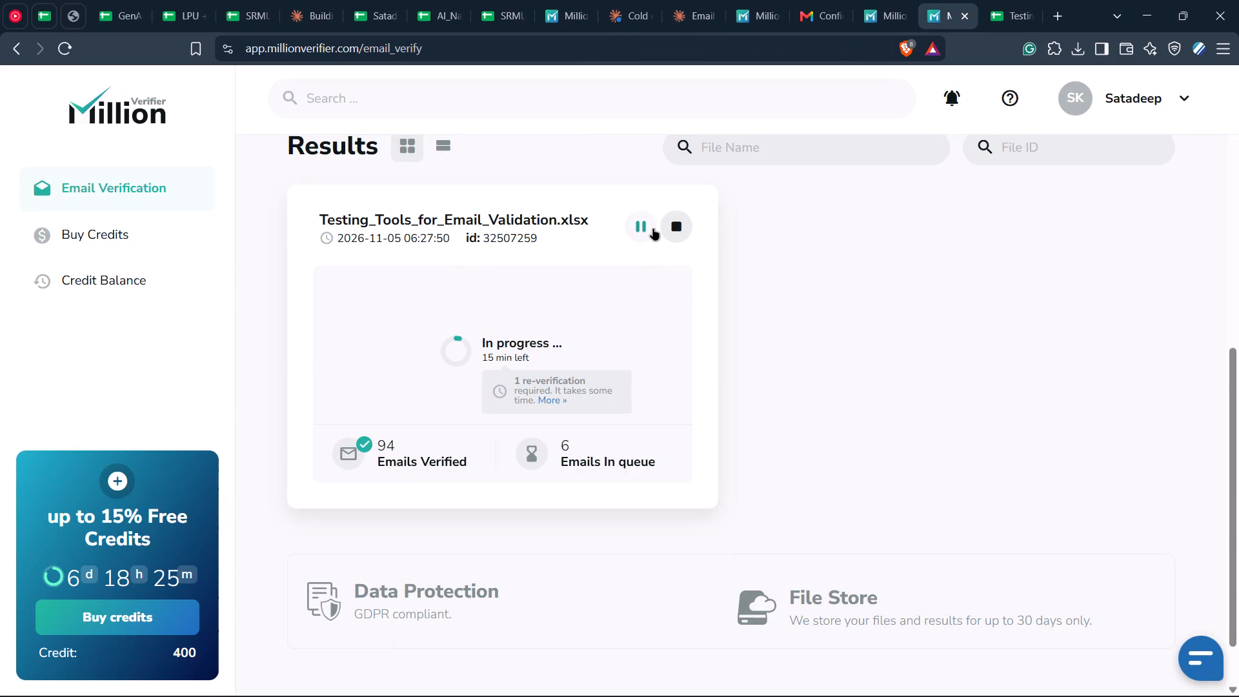
pyautogui.click(666, 228)
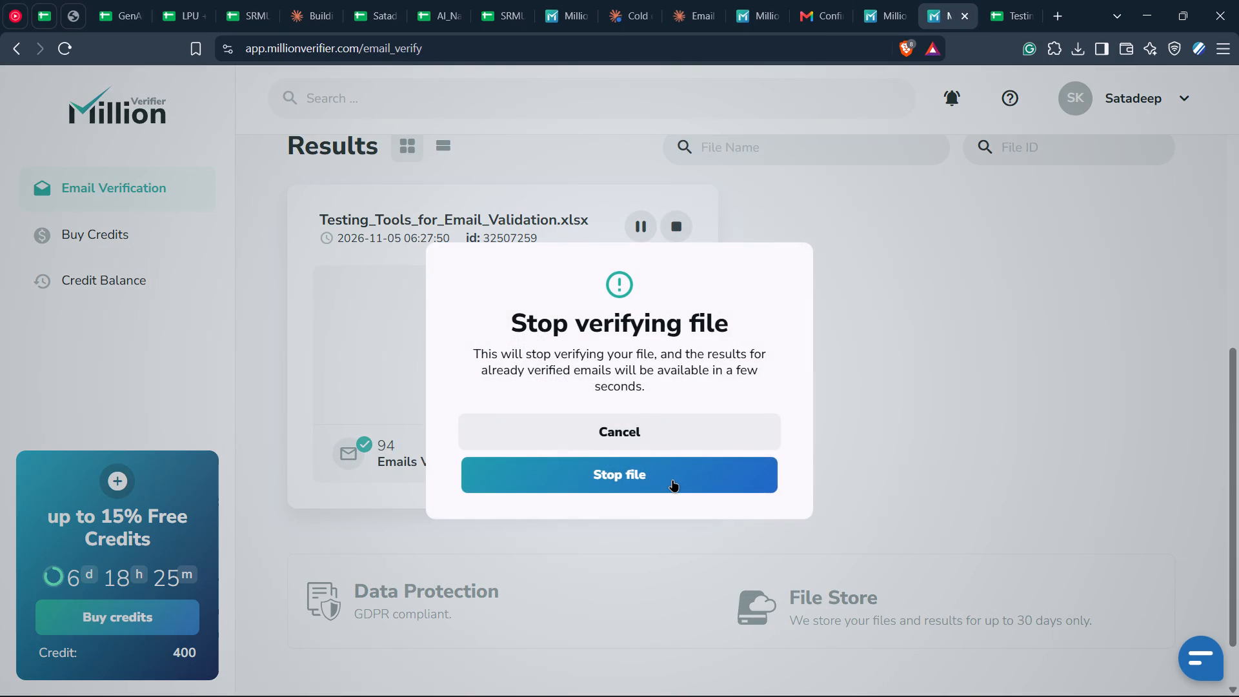
pyautogui.click(673, 480)
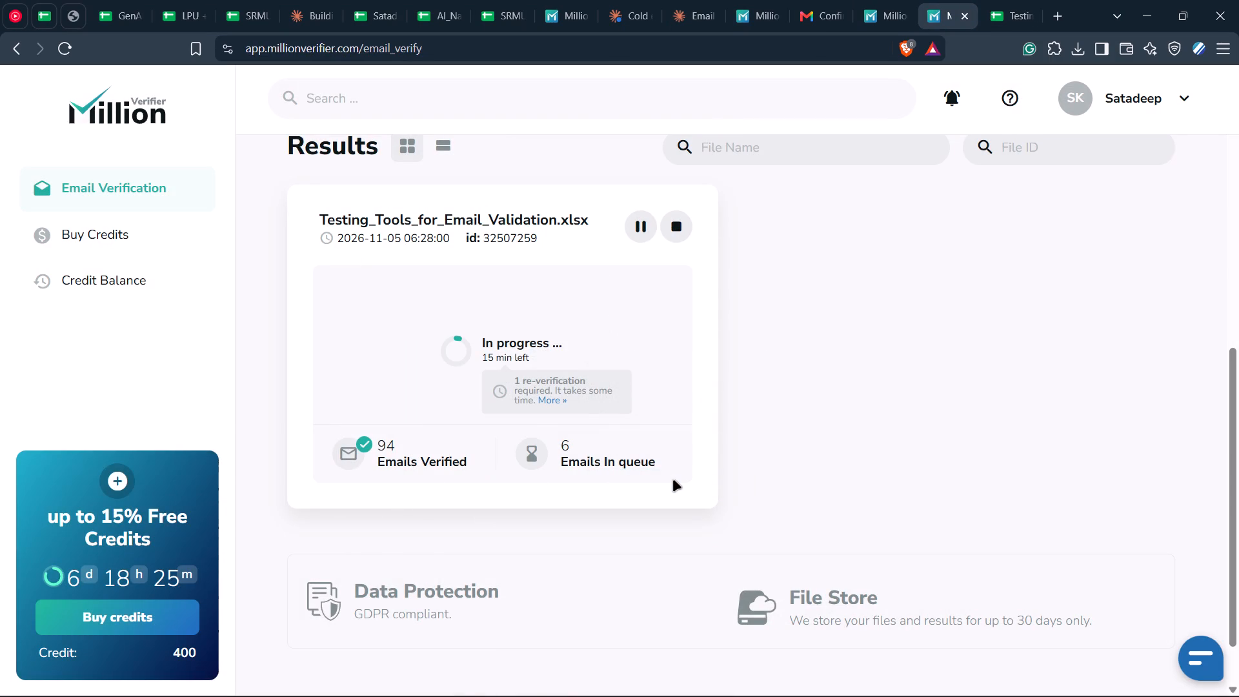
pyautogui.click(645, 225)
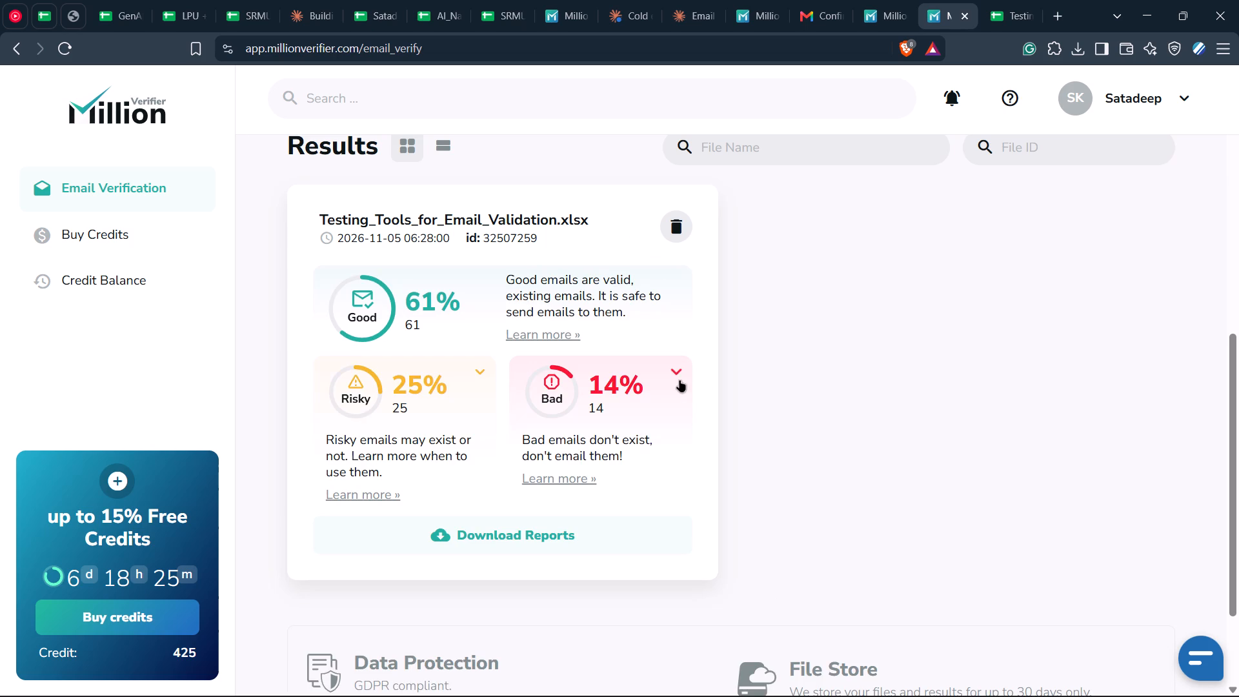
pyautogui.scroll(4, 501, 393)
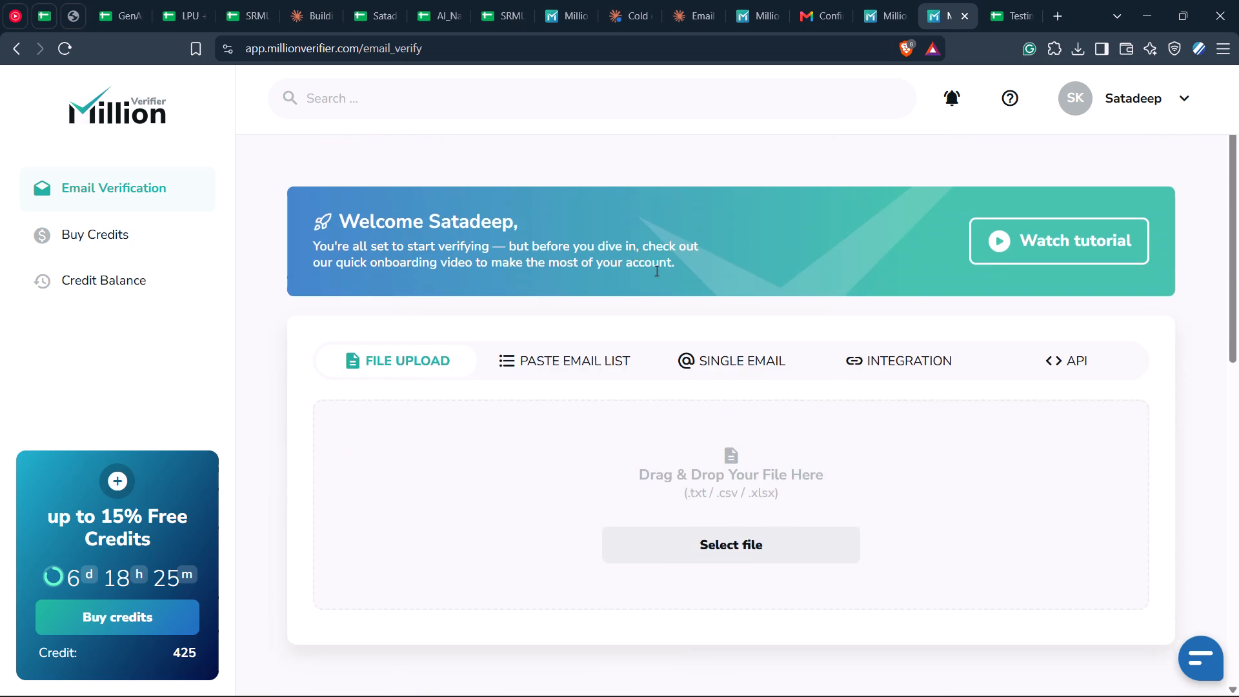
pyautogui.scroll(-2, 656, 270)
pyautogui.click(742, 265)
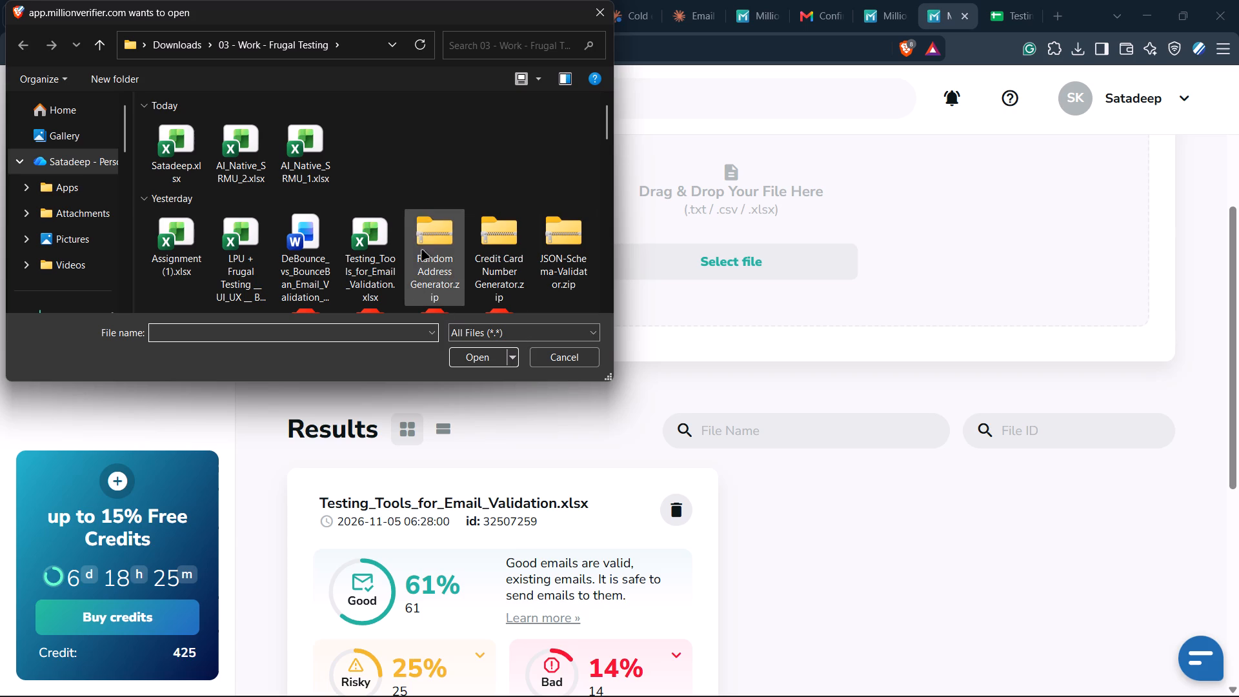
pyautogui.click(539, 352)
# Download the online Testing_Tools_for_Email_Validation spreadsheet as Microsoft Excel file Testing_Tools_for_Email_Validation (1).xlsx into the 03 - Work - Frugal Testing folder.
pyautogui.click(1027, 0)
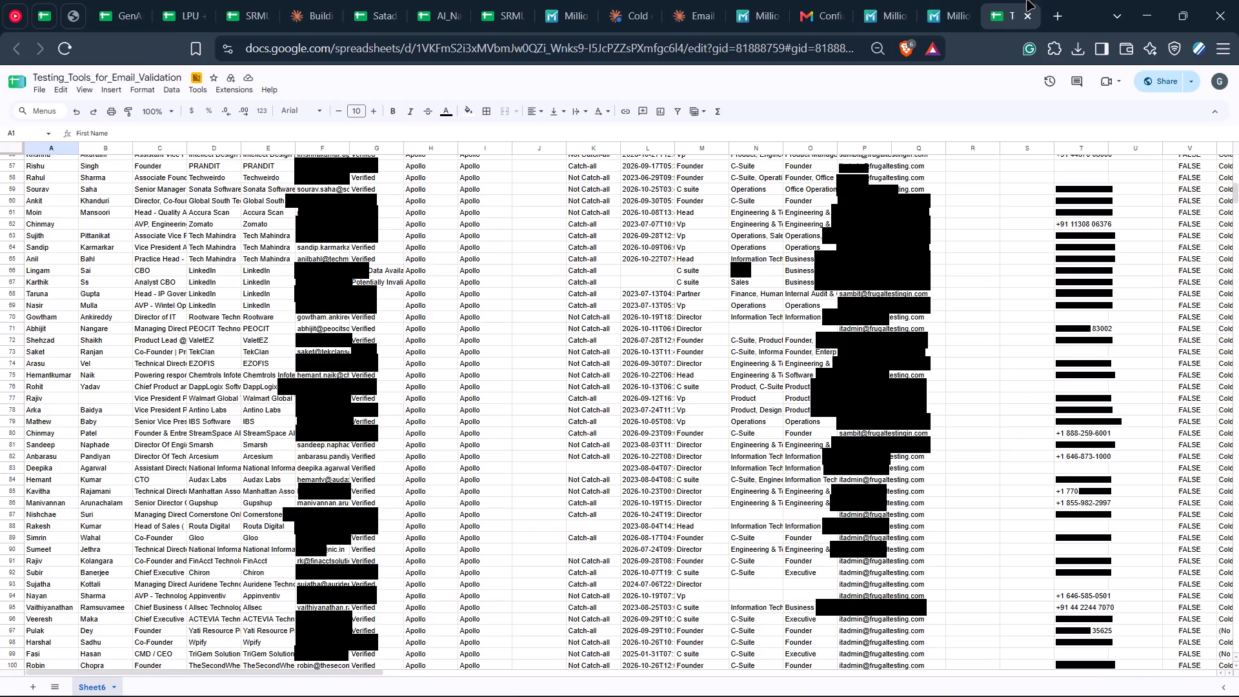
pyautogui.click(45, 91)
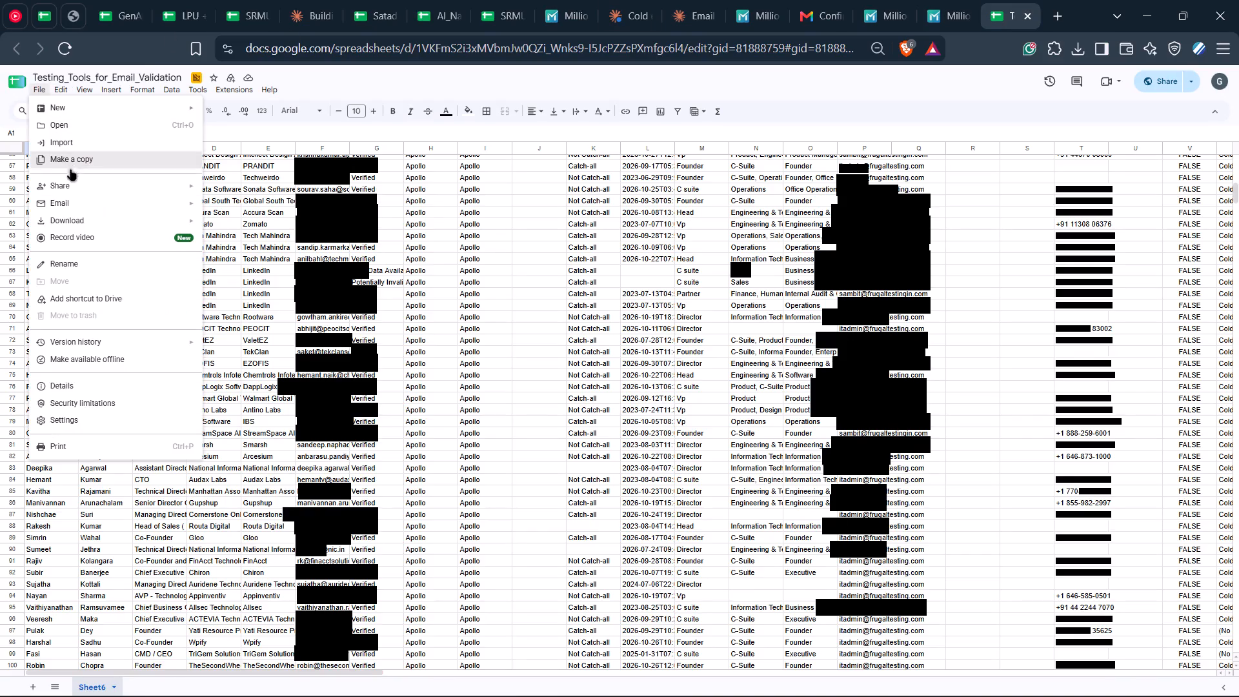
pyautogui.click(85, 222)
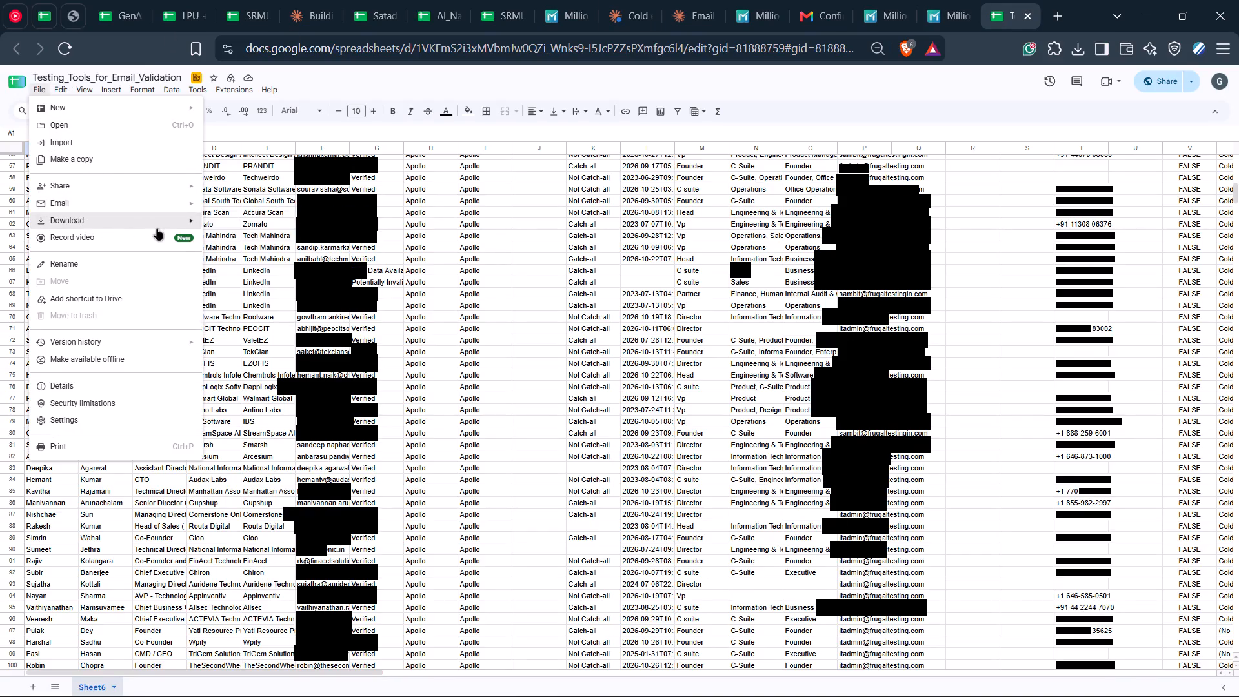
pyautogui.click(246, 224)
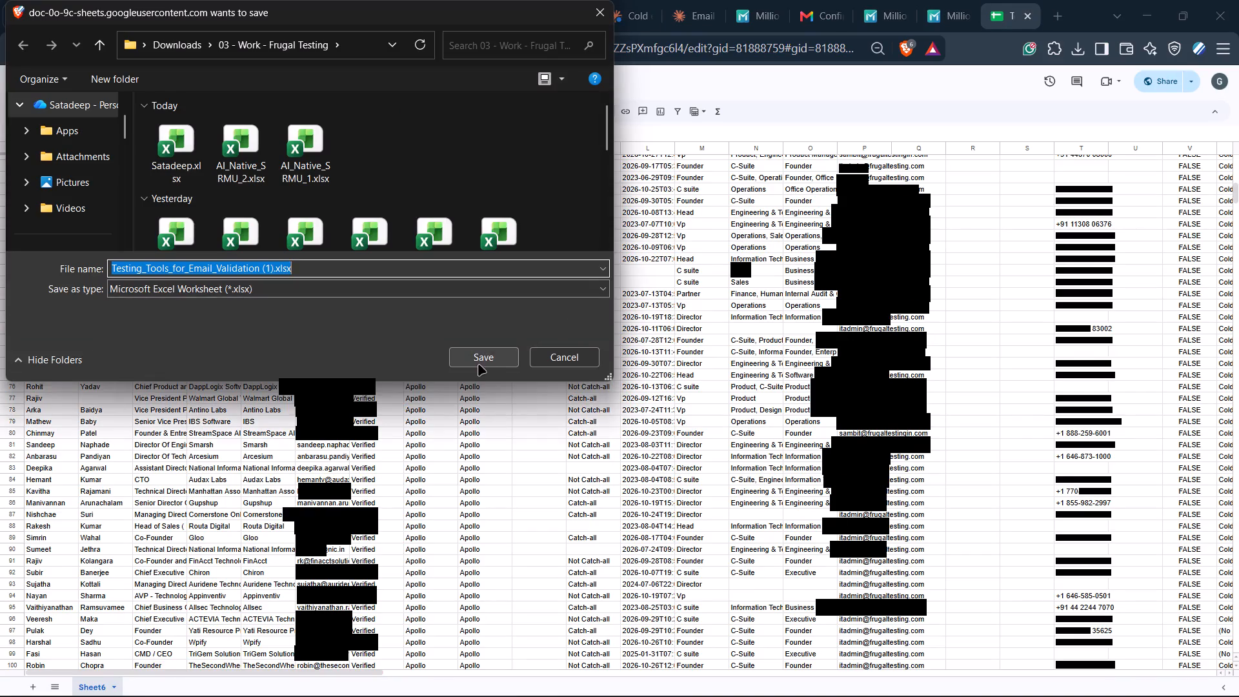
pyautogui.click(481, 356)
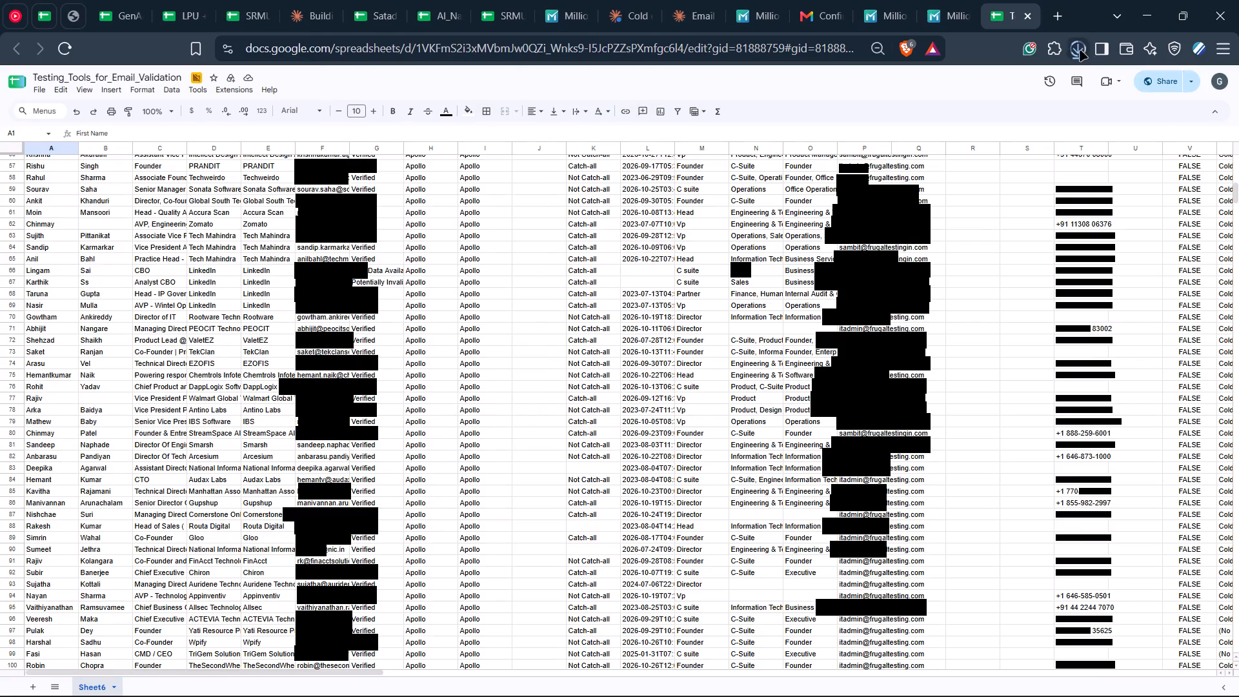
# Upload the downloaded Testing_Tools_for_Email_Validation (1).xlsx to MillionVerifier and dismiss the Verify from file dialog without starting verification.
pyautogui.click(924, 0)
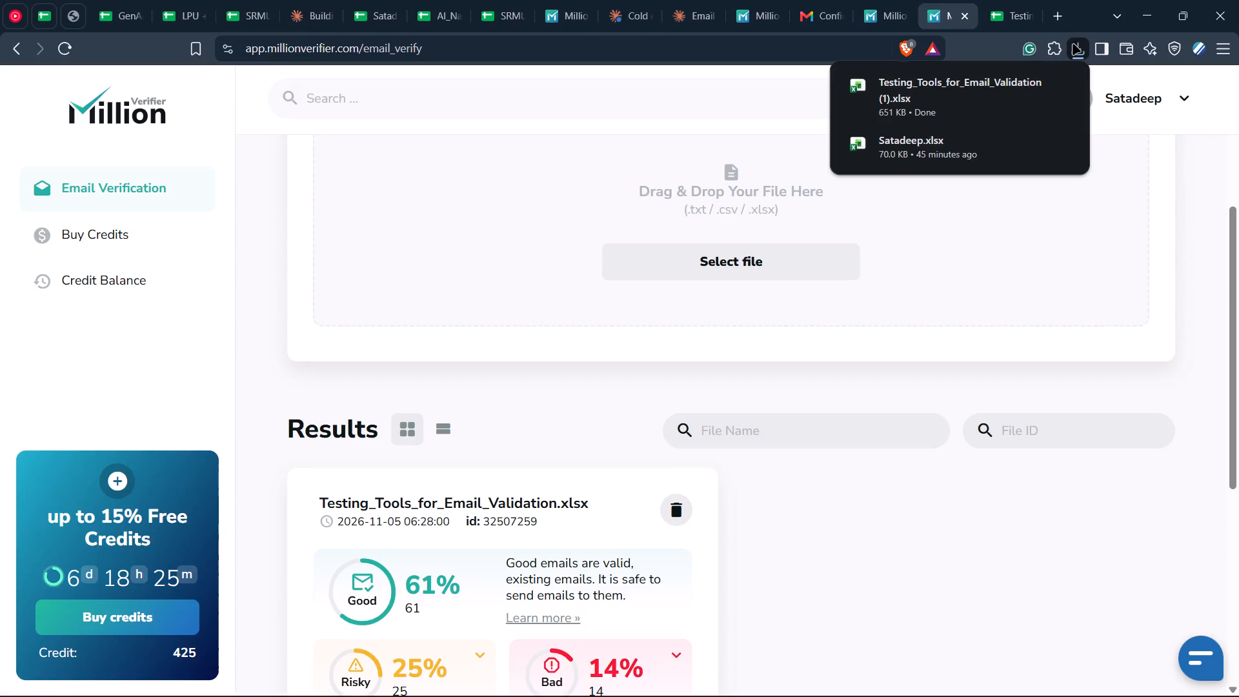
pyautogui.moveTo(854, 86); pyautogui.dragTo(805, 219)
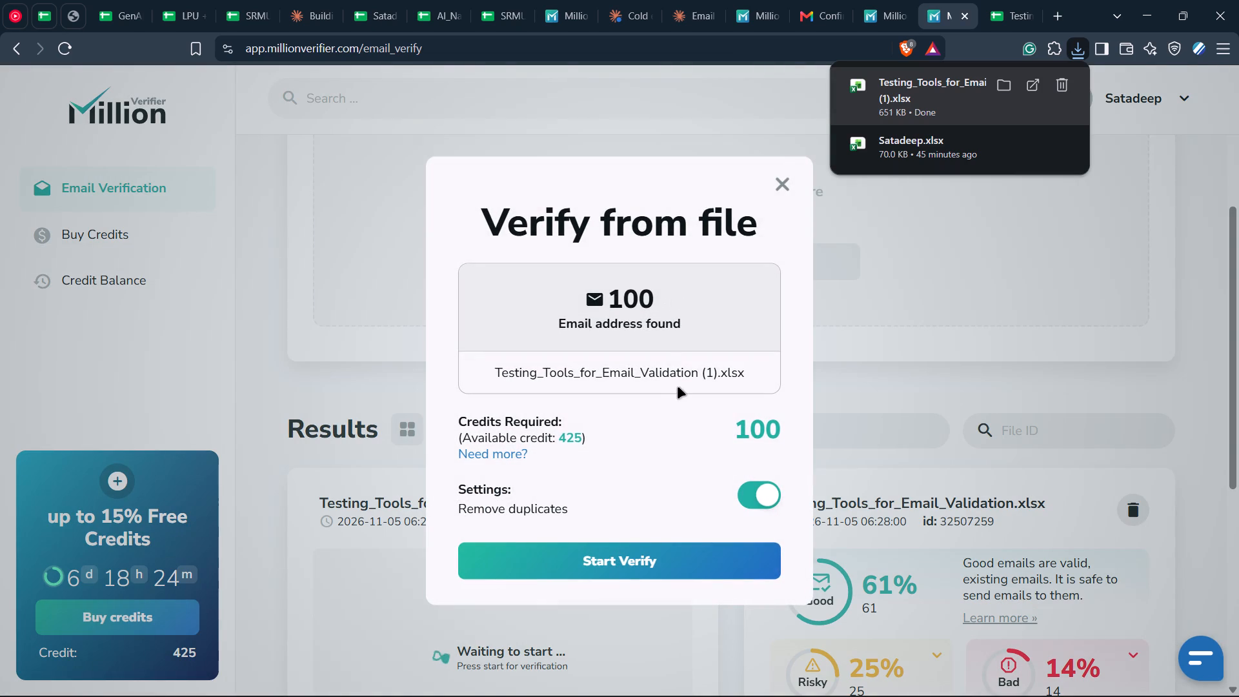
pyautogui.scroll(-2, 678, 387)
pyautogui.click(784, 179)
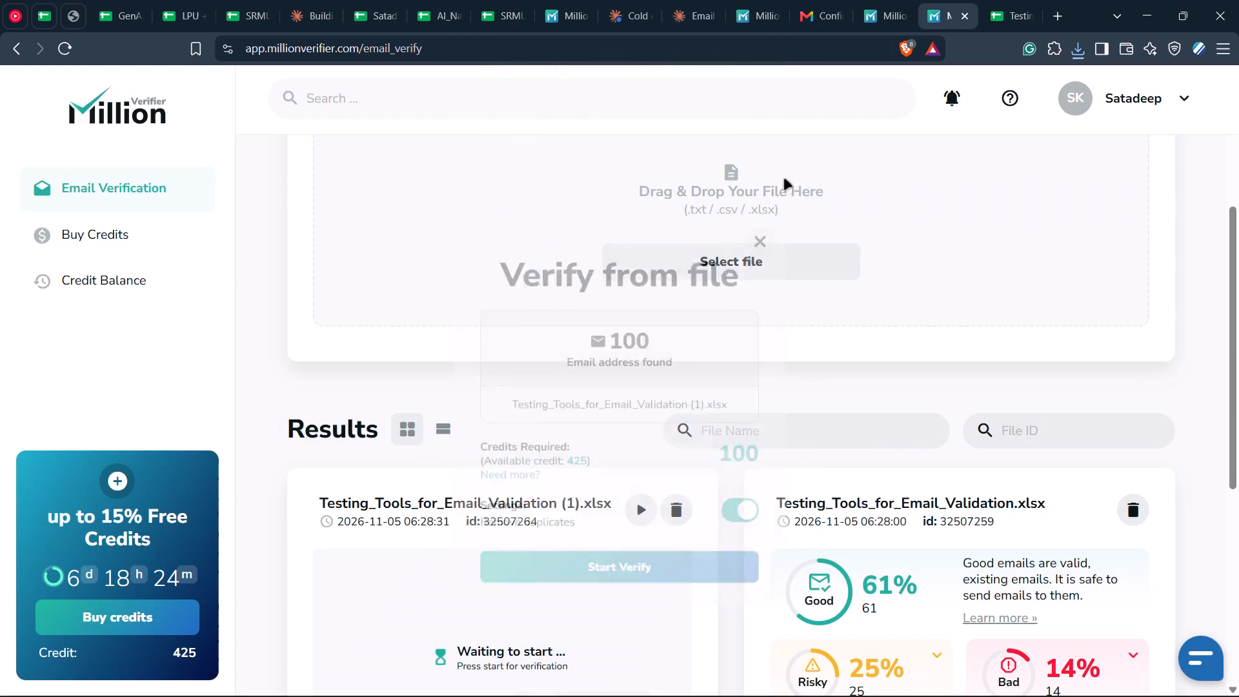
# Open the downloaded Testing_Tools_for_Email_Validation (1).xlsx in Excel, examine the contact rows on Sheet1 and Sheet6, and close the workbook.
pyautogui.click(1086, 52)
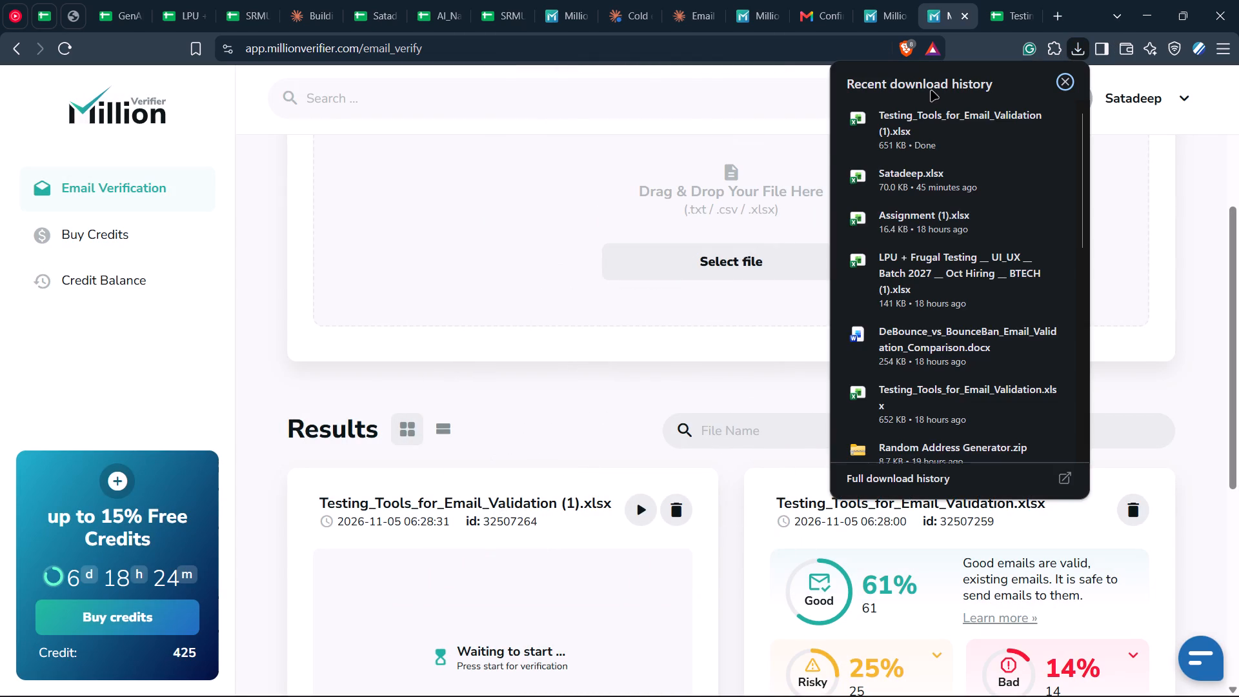
pyautogui.click(873, 121)
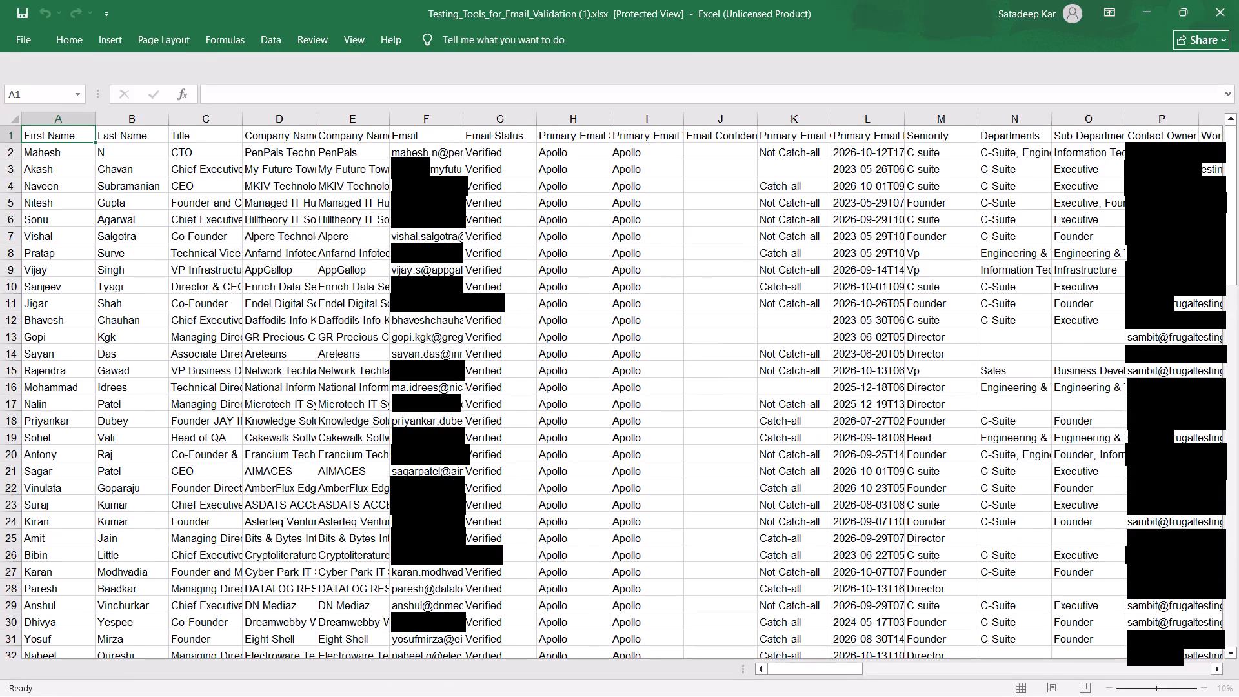
pyautogui.scroll(-10, 432, 288)
pyautogui.scroll(5, 440, 277)
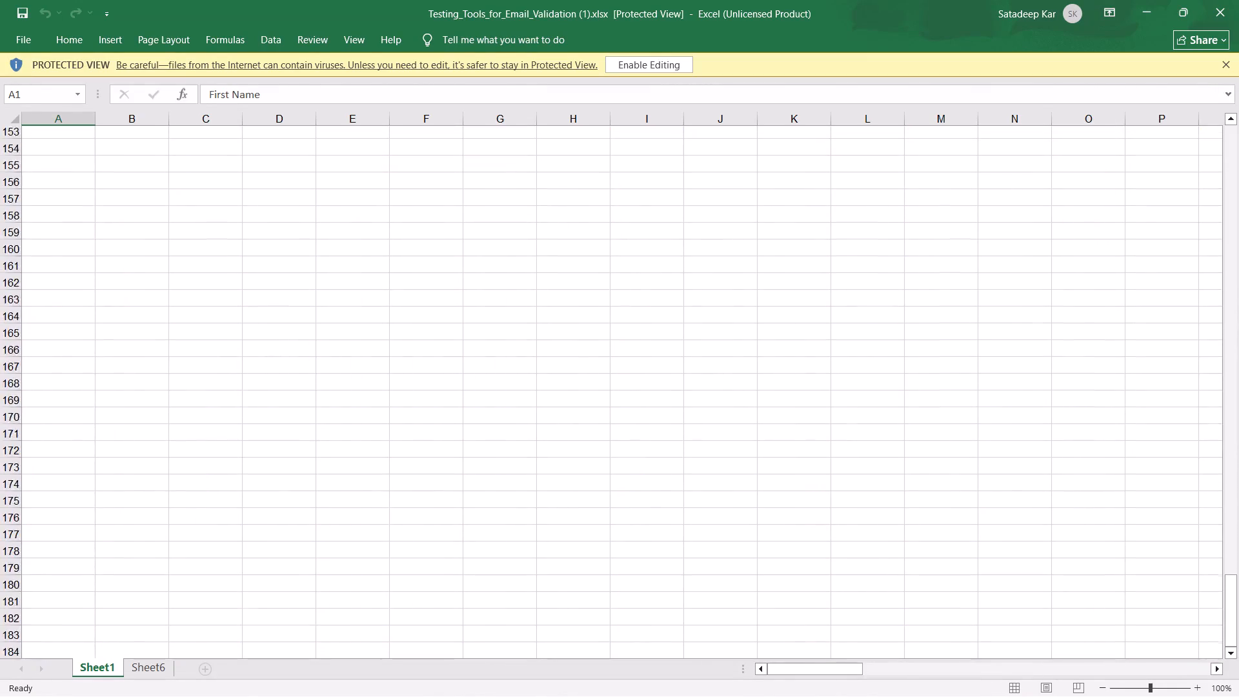
pyautogui.scroll(2, 440, 276)
pyautogui.scroll(-5, 440, 276)
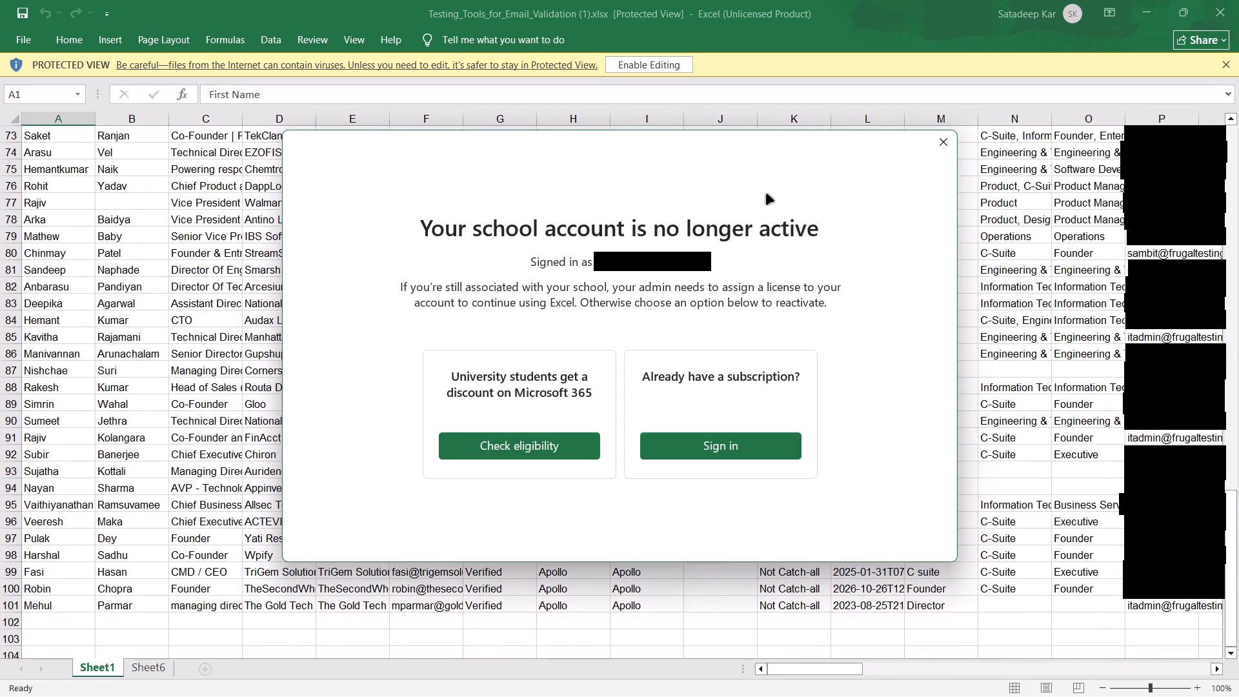
pyautogui.click(951, 145)
pyautogui.click(947, 143)
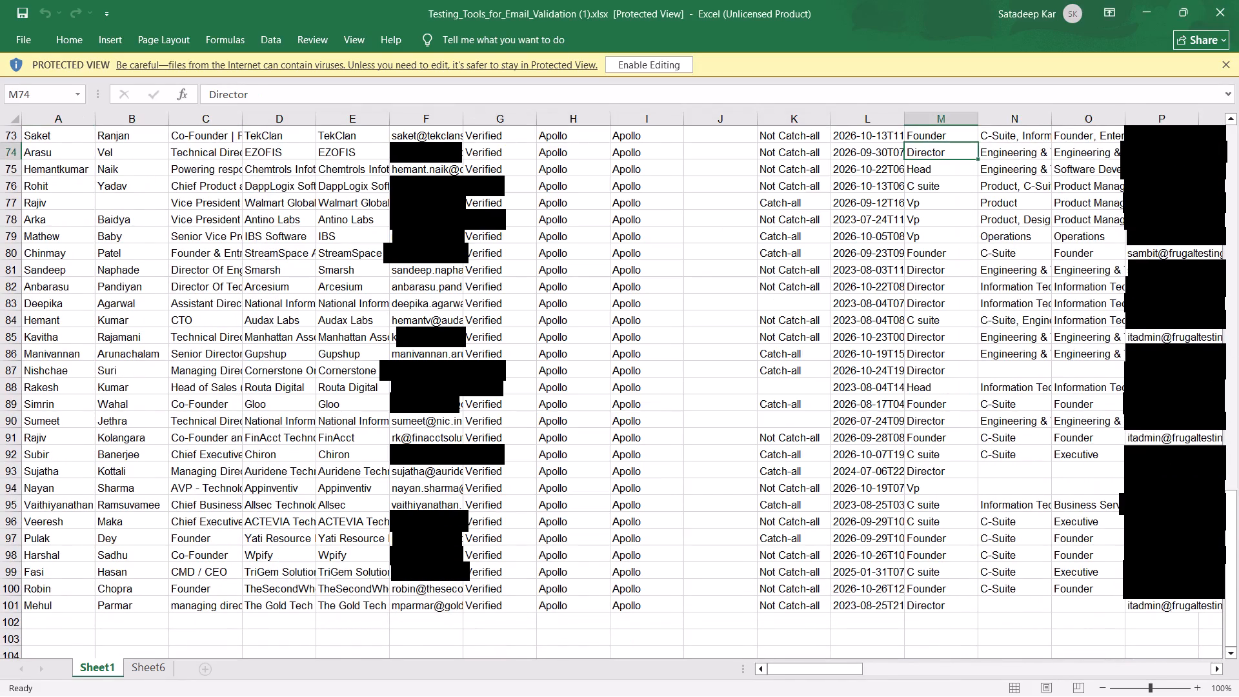
pyautogui.click(147, 663)
pyautogui.scroll(-20, 192, 580)
pyautogui.scroll(-12, 192, 580)
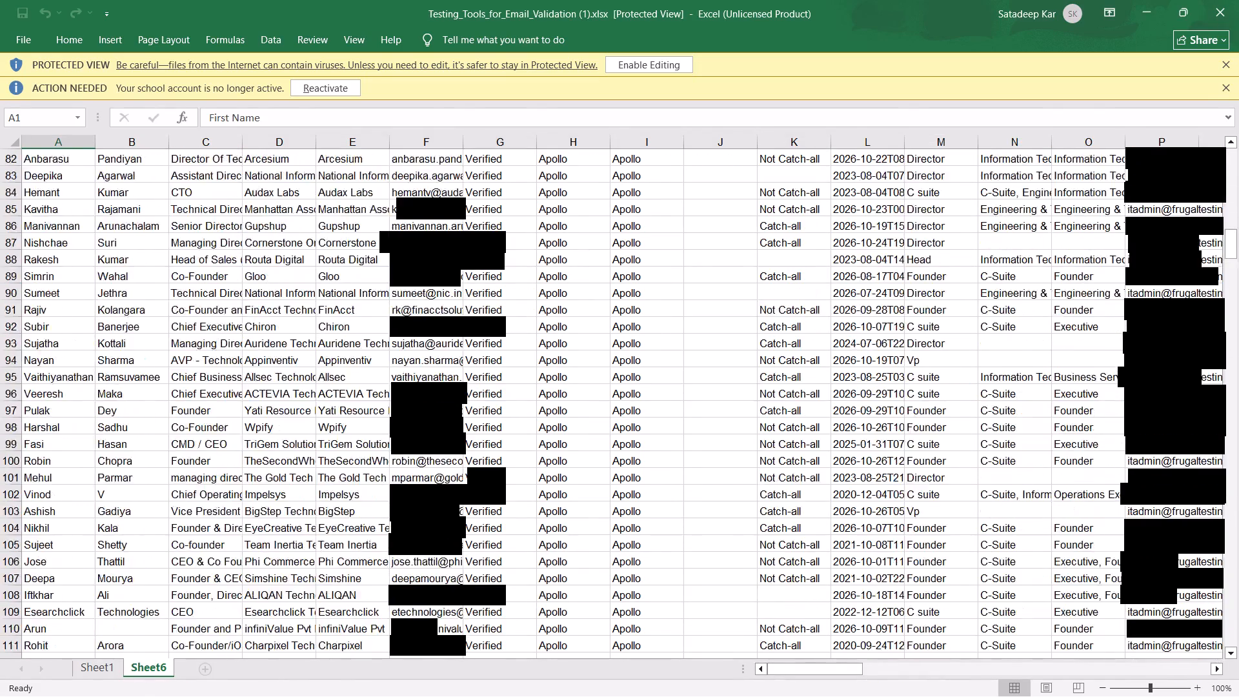
pyautogui.scroll(-20, 204, 547)
pyautogui.scroll(-20, 204, 547)
pyautogui.scroll(-20, 204, 547)
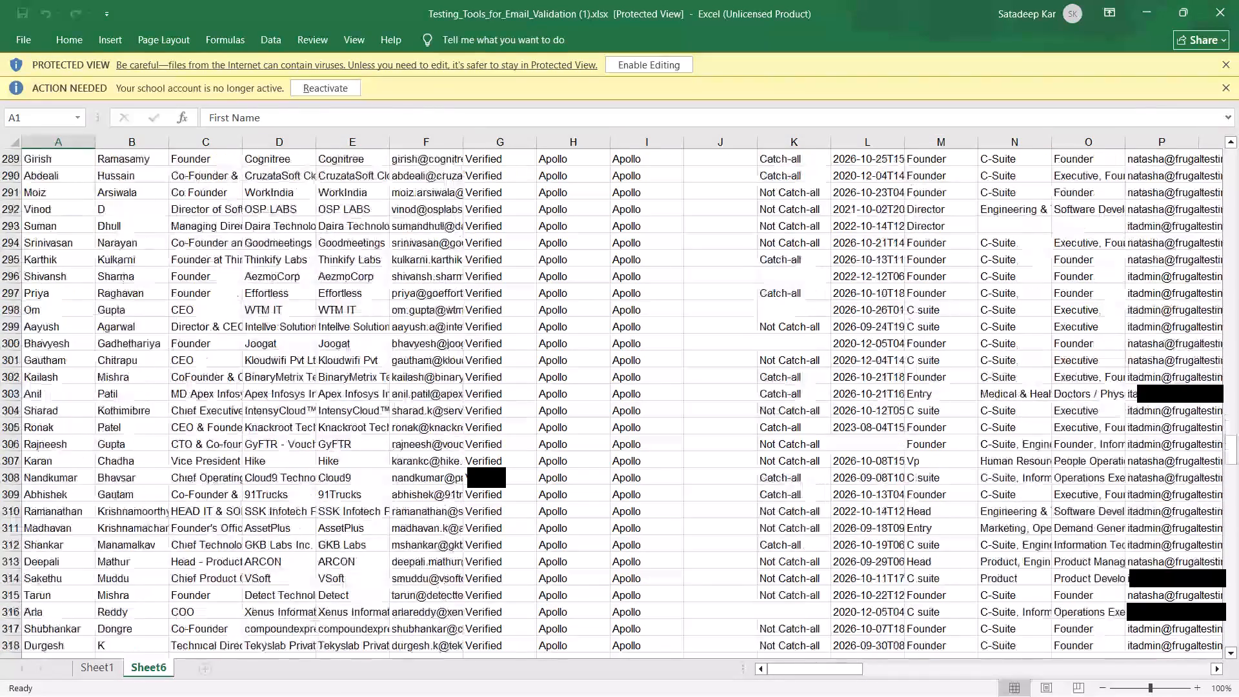
pyautogui.click(1238, 0)
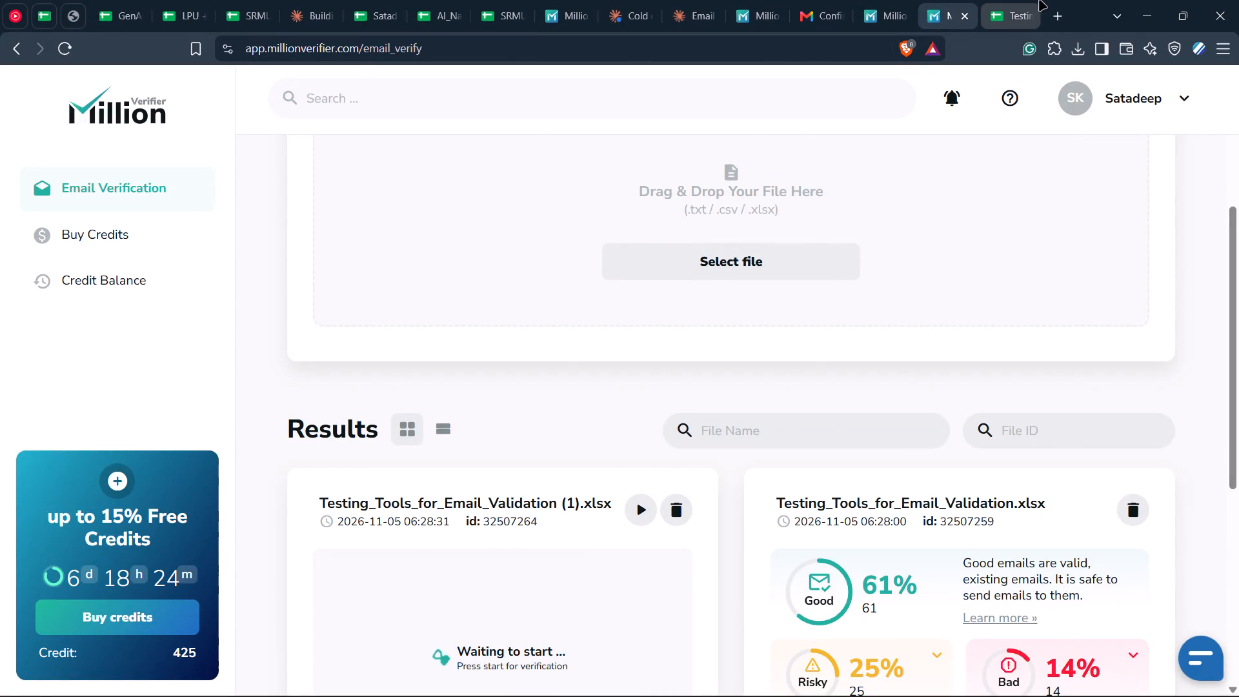
# Check the sheet list of the online Testing_Tools_for_Email_Validation spreadsheet and copy all Sheet6 data into a new blank spreadsheet.
pyautogui.click(1035, 0)
pyautogui.hscroll(1, 91, 687)
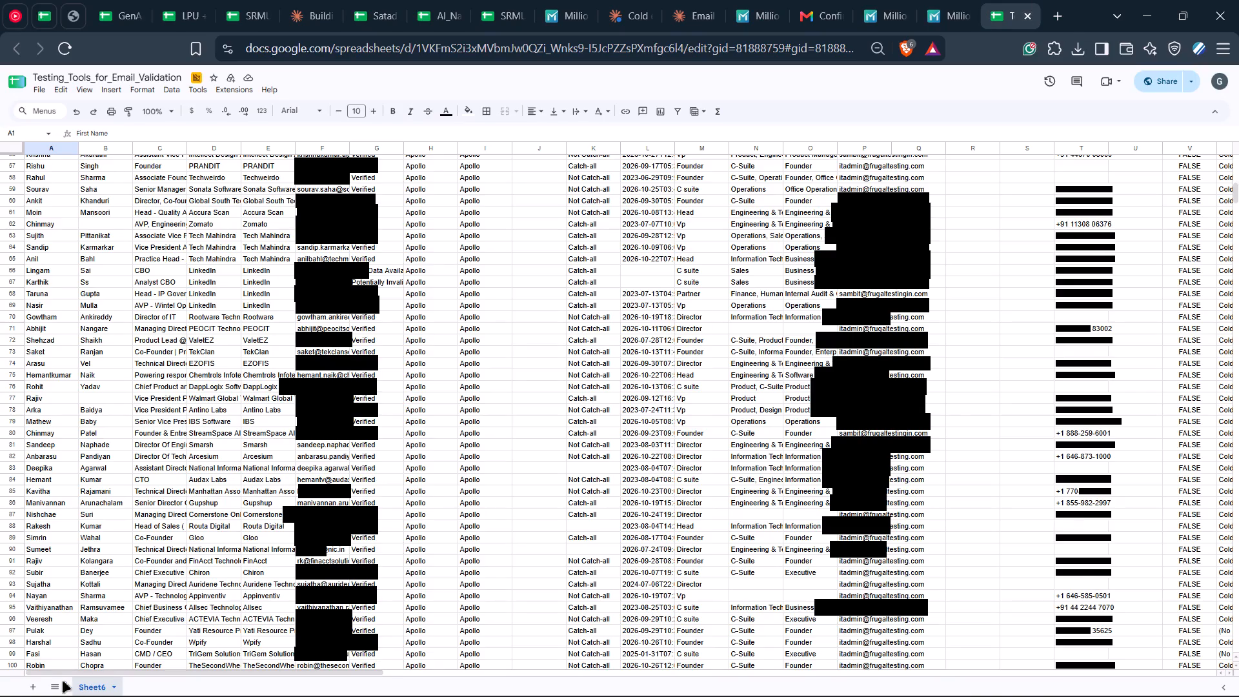
pyautogui.click(57, 682)
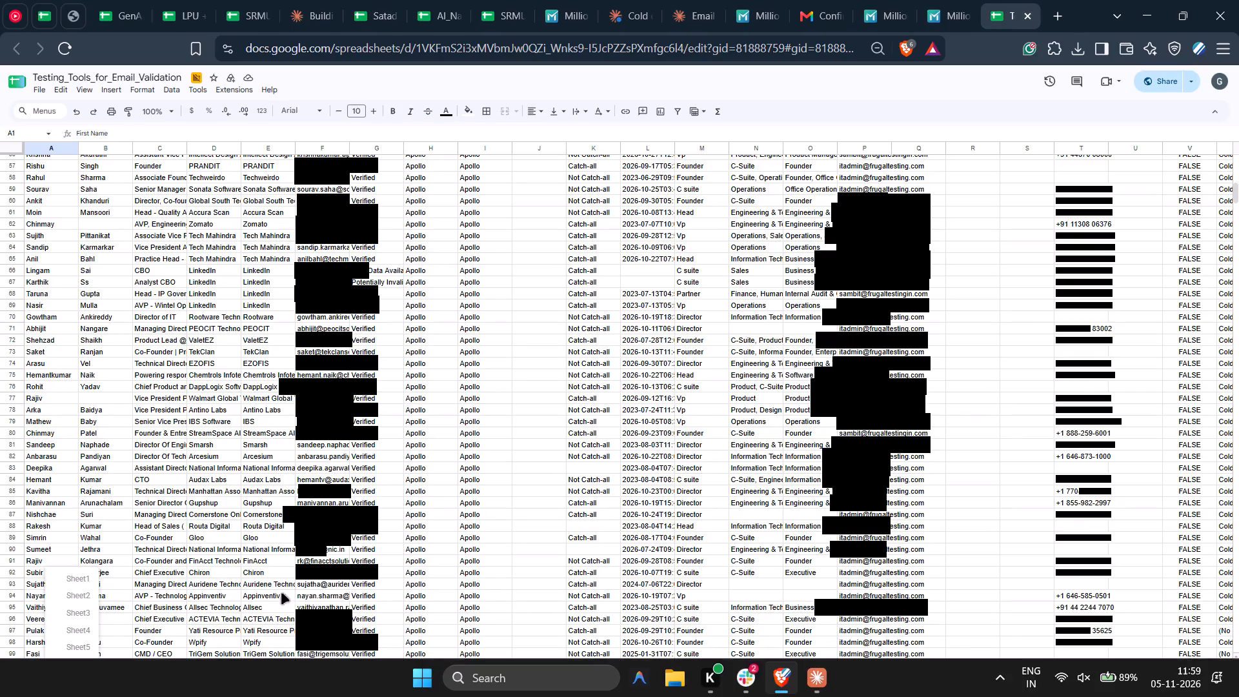
pyautogui.click(233, 685)
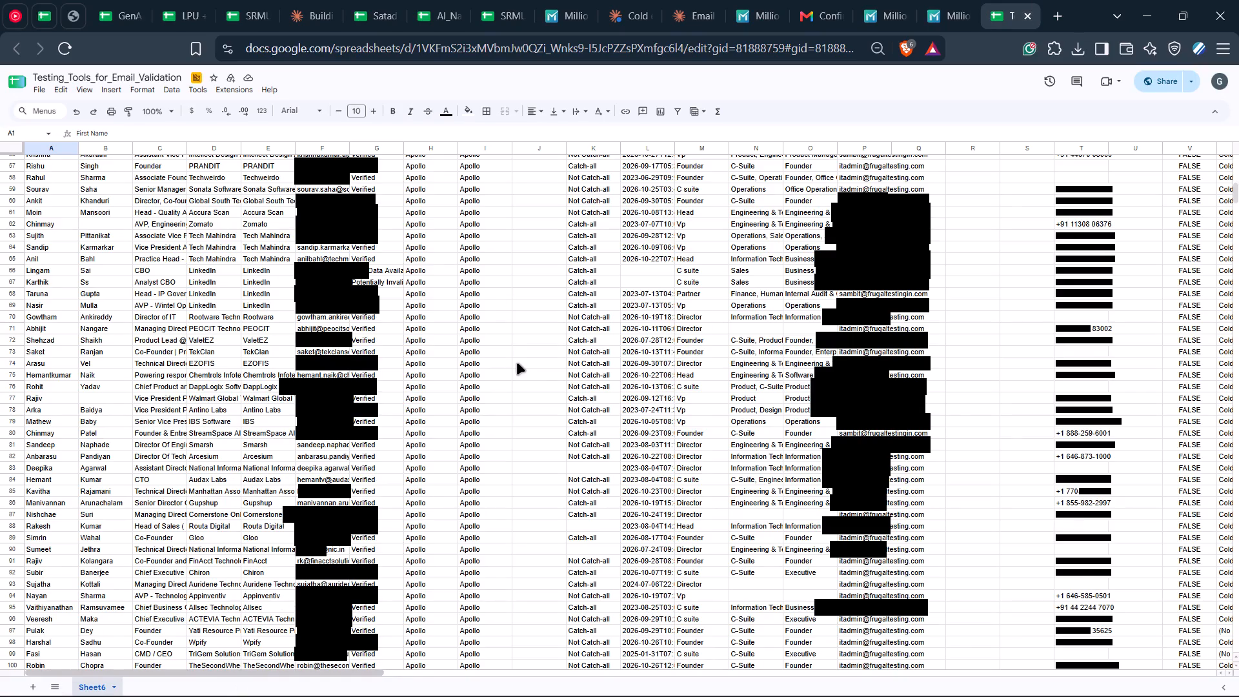
pyautogui.click(264, 252)
pyautogui.hotkey('ctrl', 'a')
pyautogui.hotkey('ctrl', 'c')
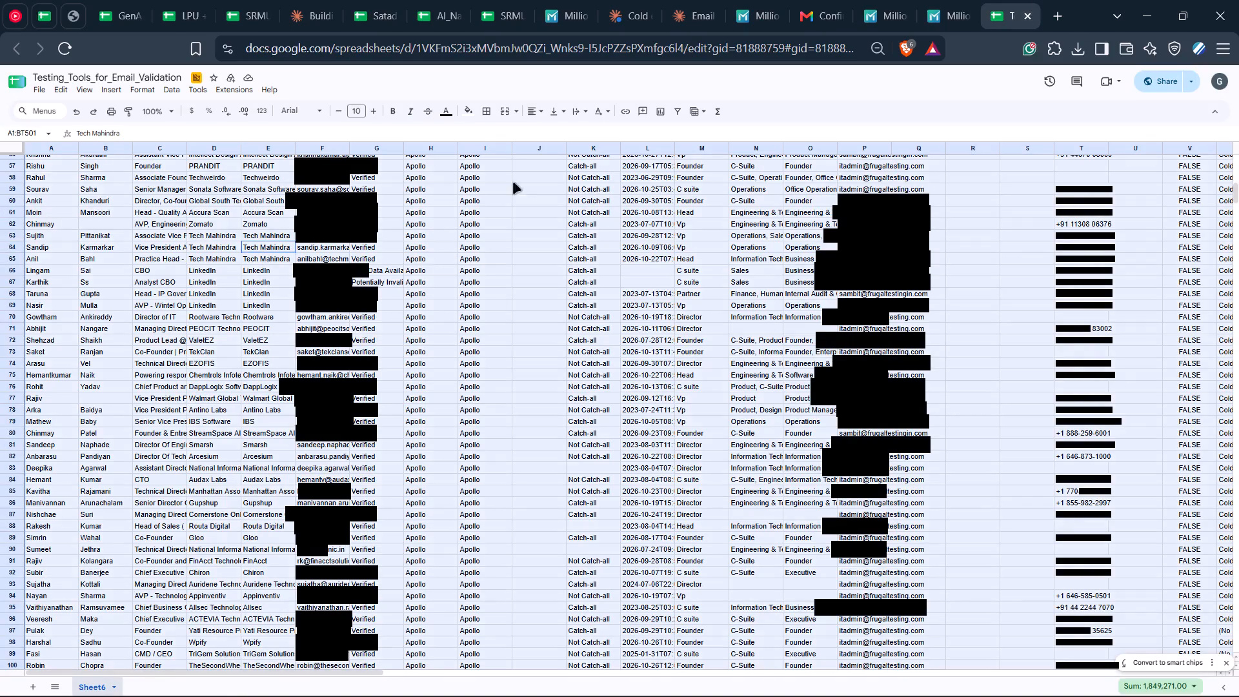
pyautogui.click(798, 88)
pyautogui.click(37, 91)
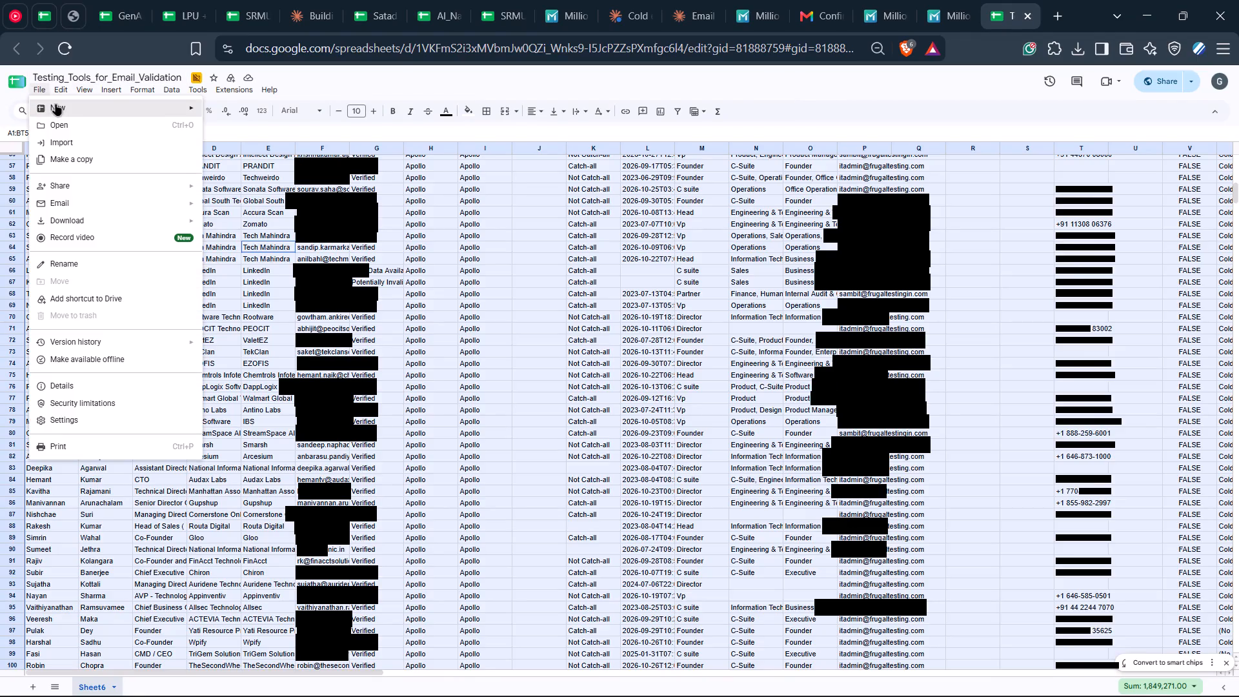
pyautogui.click(56, 104)
pyautogui.click(334, 110)
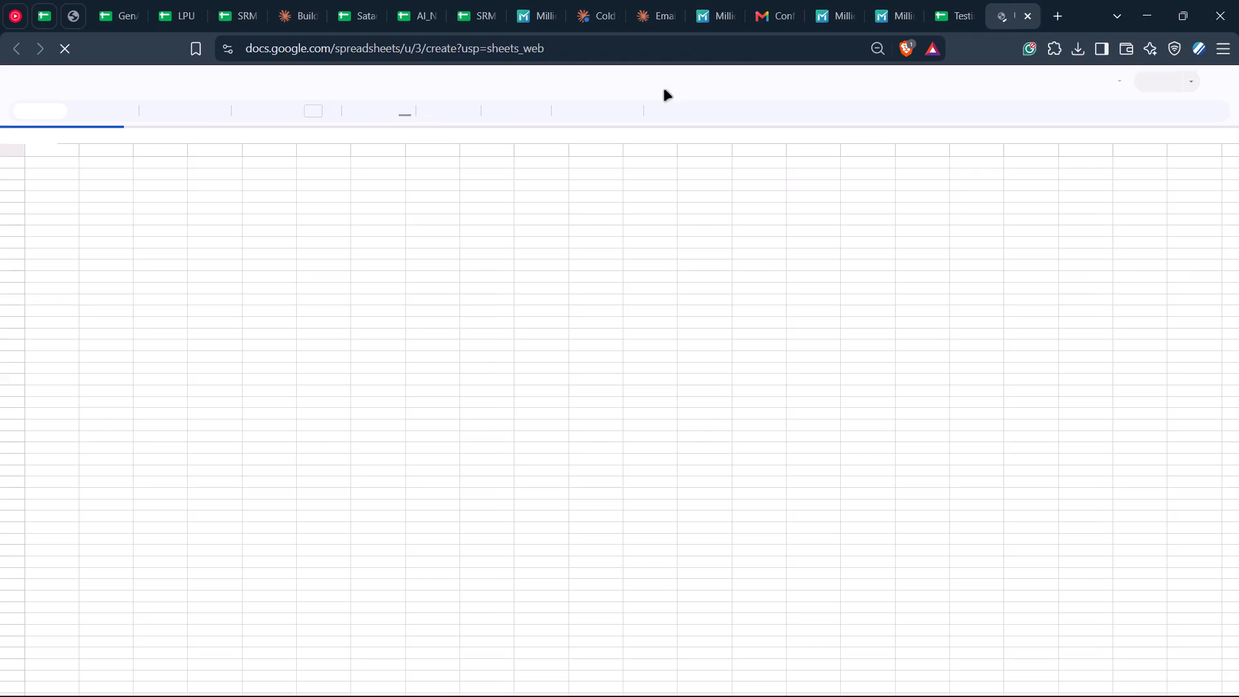
pyautogui.hotkey('ctrl', 'v')
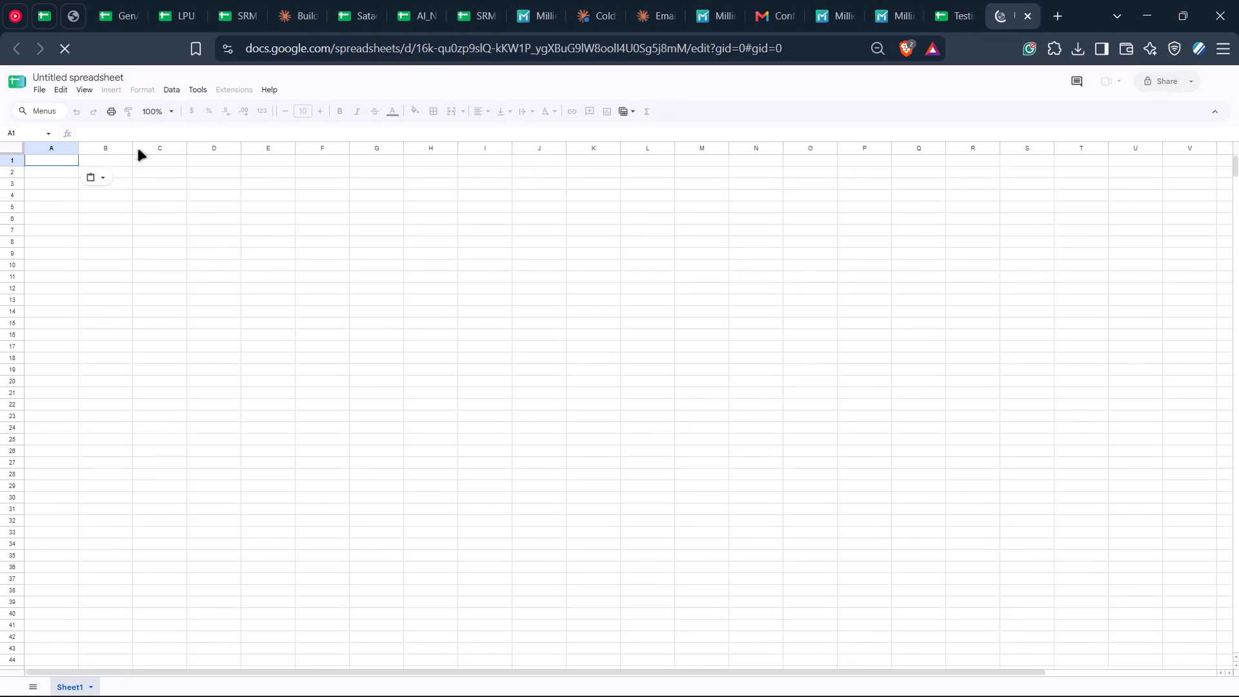
pyautogui.click(185, 209)
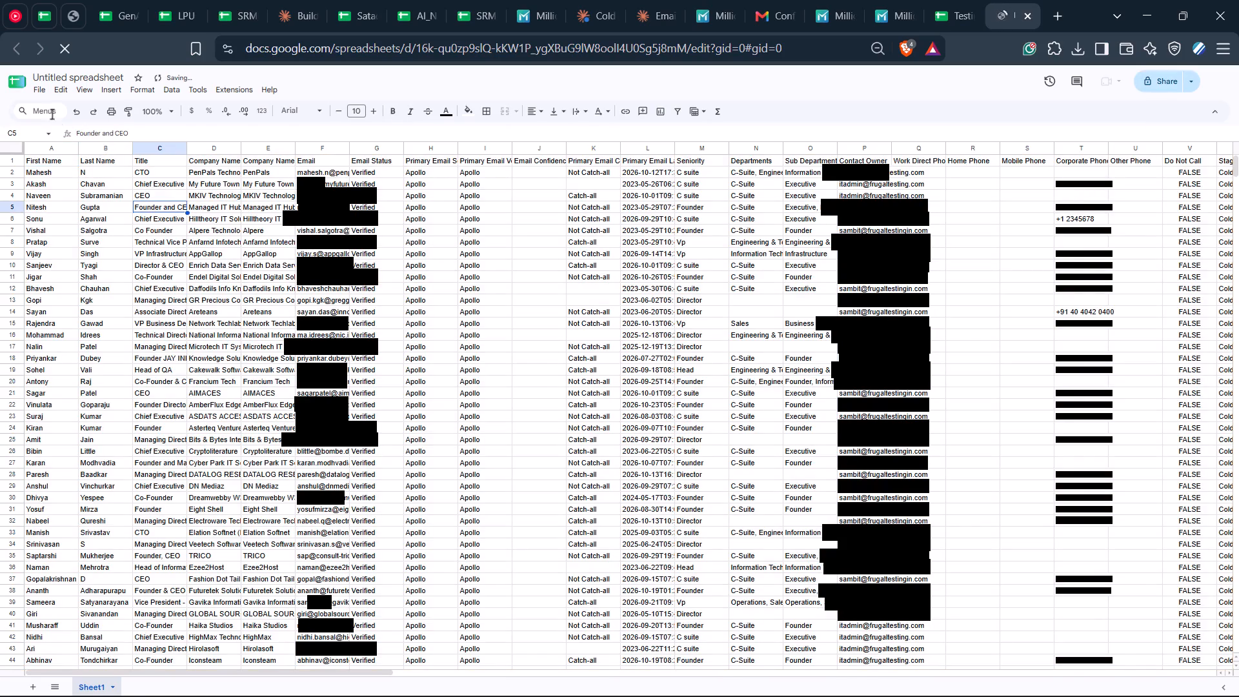
# Download the new untitled spreadsheet as Microsoft Excel file Untitled spreadsheet (1).xlsx into the 03 - Work - Frugal Testing folder.
pyautogui.click(43, 96)
pyautogui.scroll(-20, 243, 370)
pyautogui.scroll(-20, 243, 370)
pyautogui.scroll(-1, 243, 370)
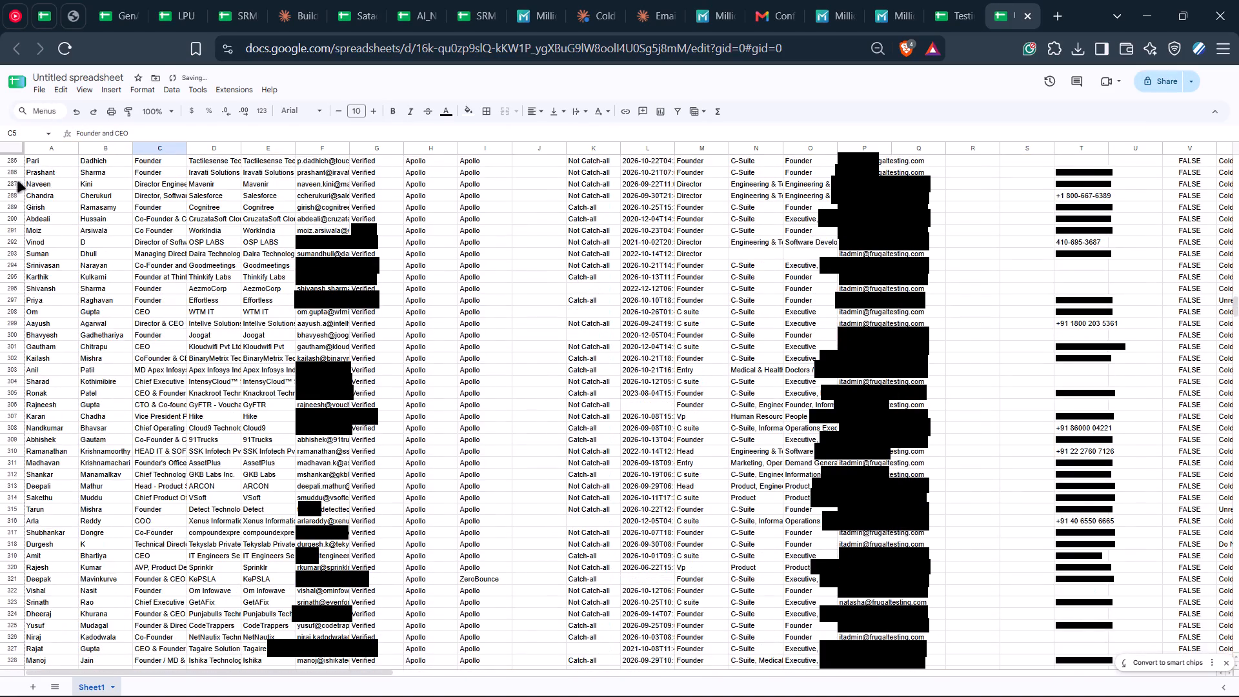
pyautogui.click(41, 93)
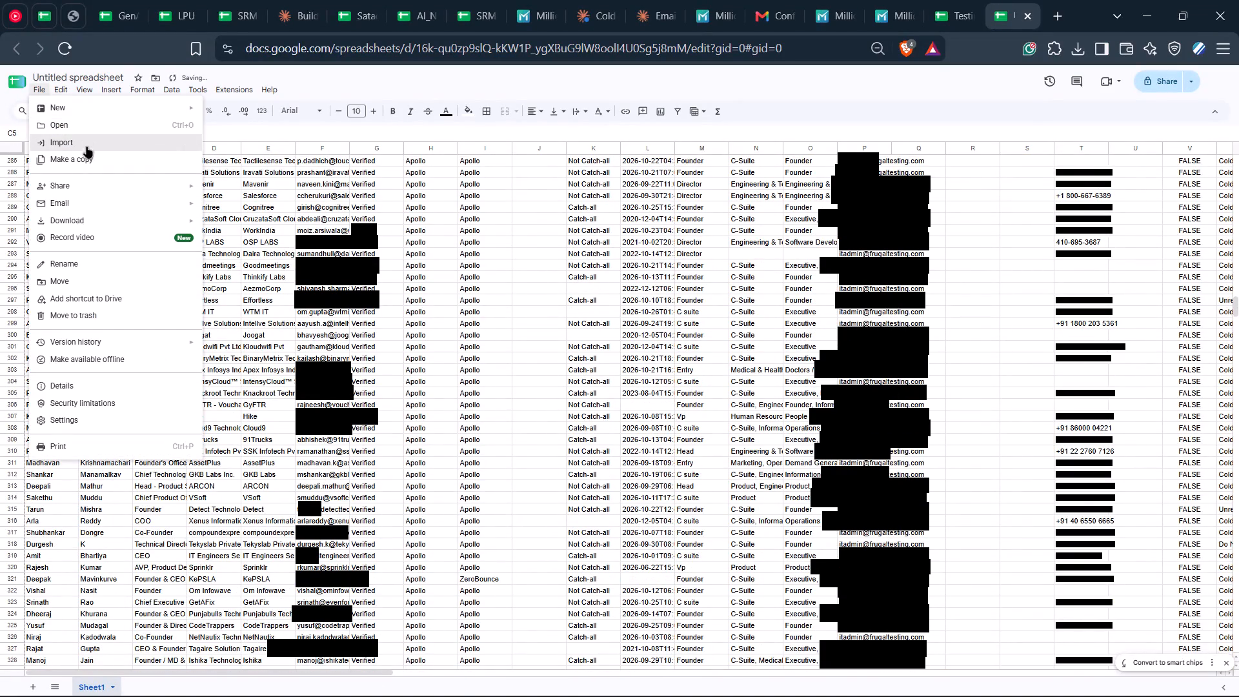
pyautogui.click(86, 217)
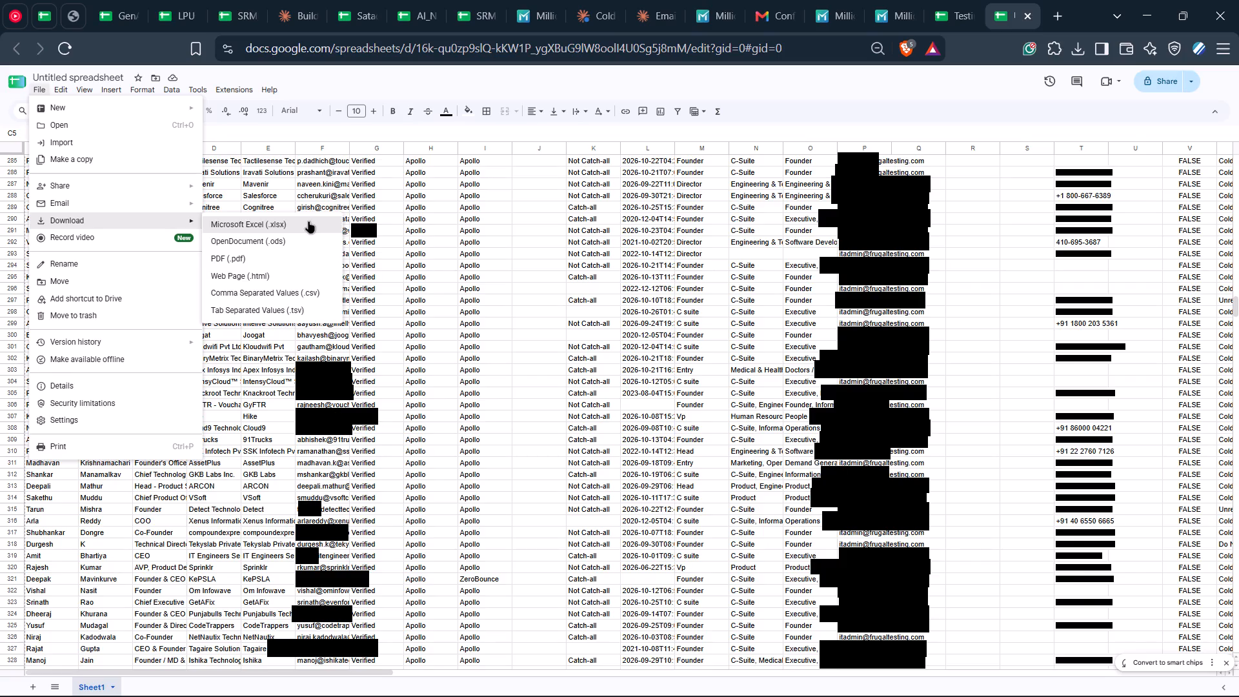
pyautogui.click(310, 221)
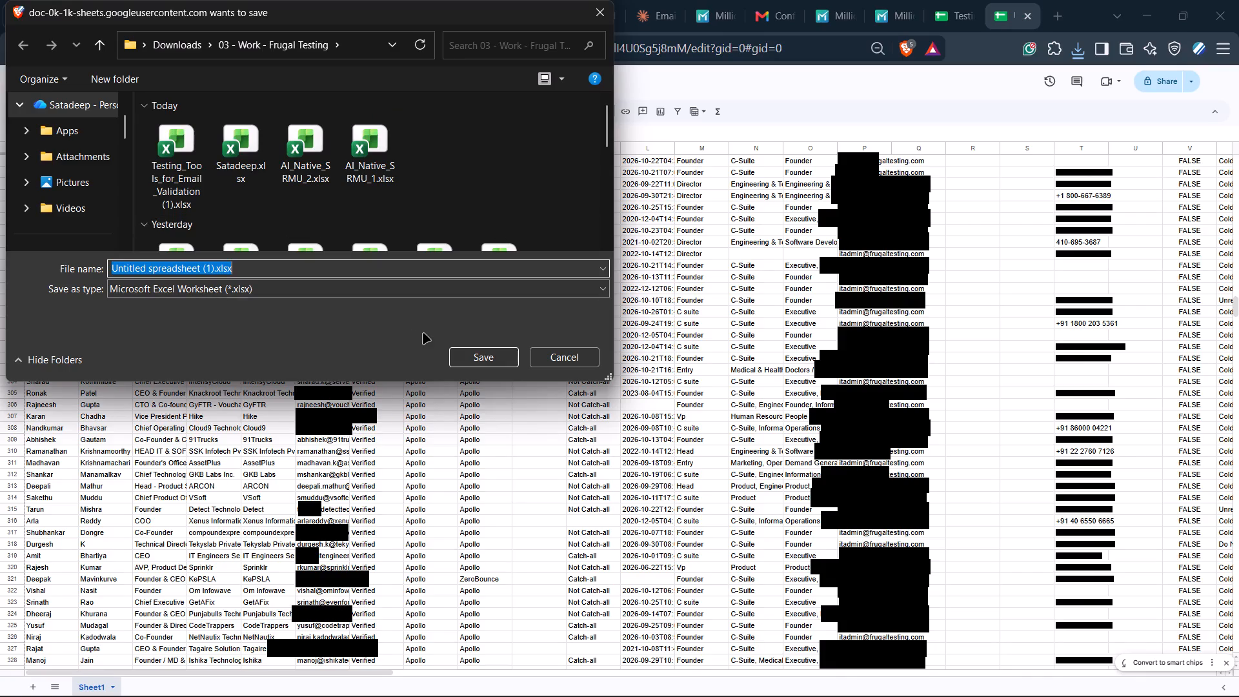
pyautogui.click(475, 356)
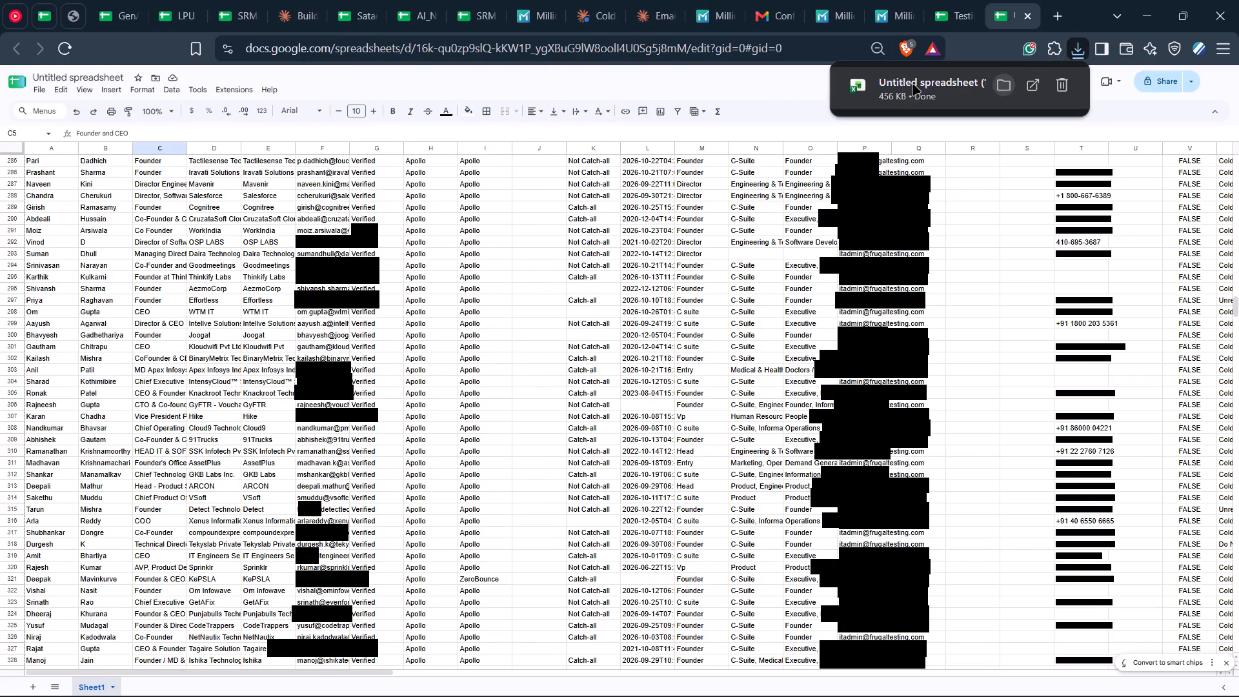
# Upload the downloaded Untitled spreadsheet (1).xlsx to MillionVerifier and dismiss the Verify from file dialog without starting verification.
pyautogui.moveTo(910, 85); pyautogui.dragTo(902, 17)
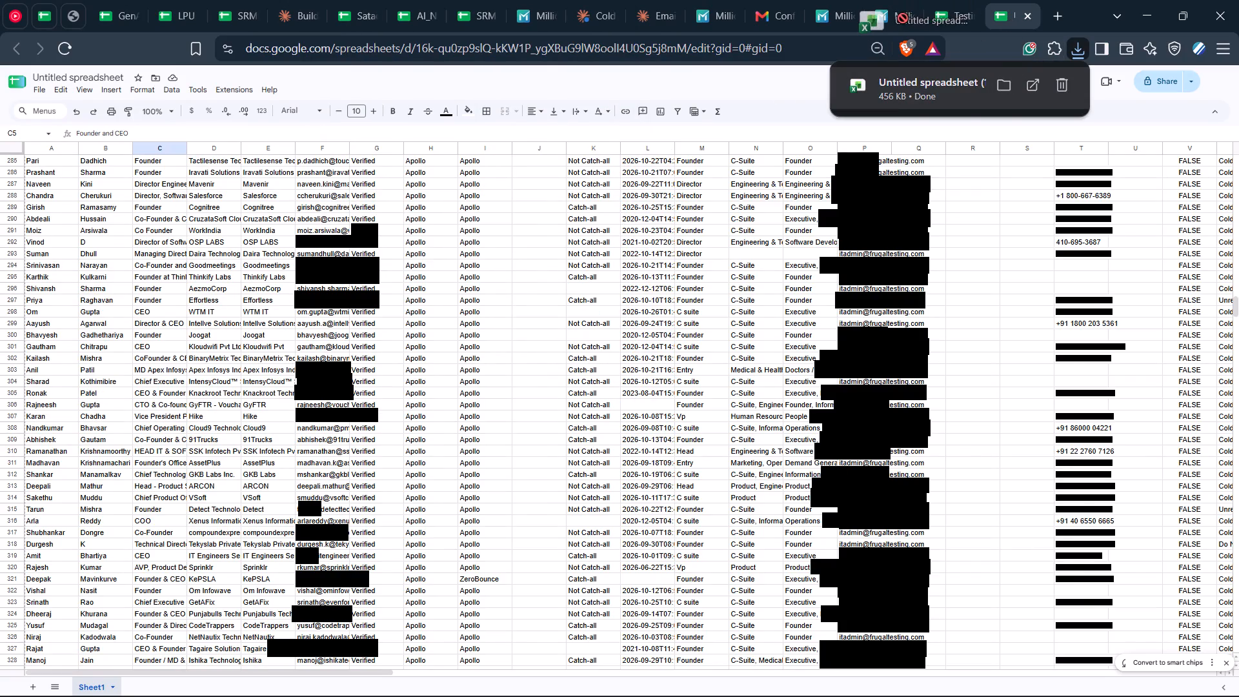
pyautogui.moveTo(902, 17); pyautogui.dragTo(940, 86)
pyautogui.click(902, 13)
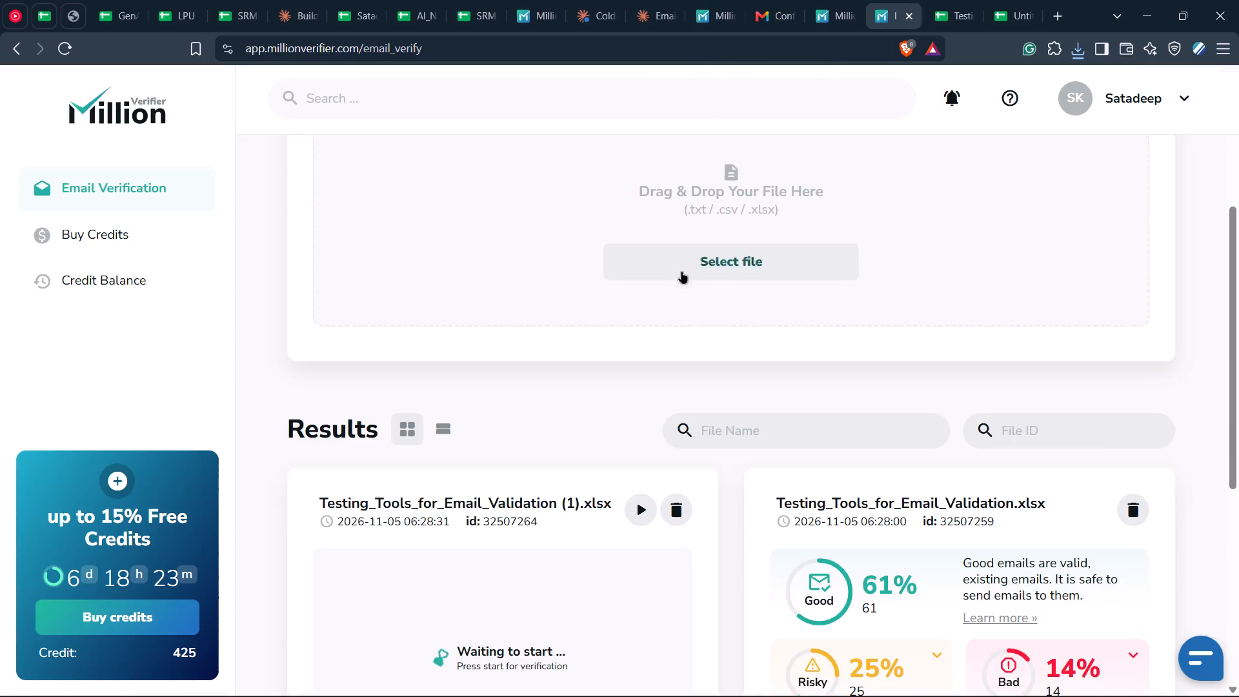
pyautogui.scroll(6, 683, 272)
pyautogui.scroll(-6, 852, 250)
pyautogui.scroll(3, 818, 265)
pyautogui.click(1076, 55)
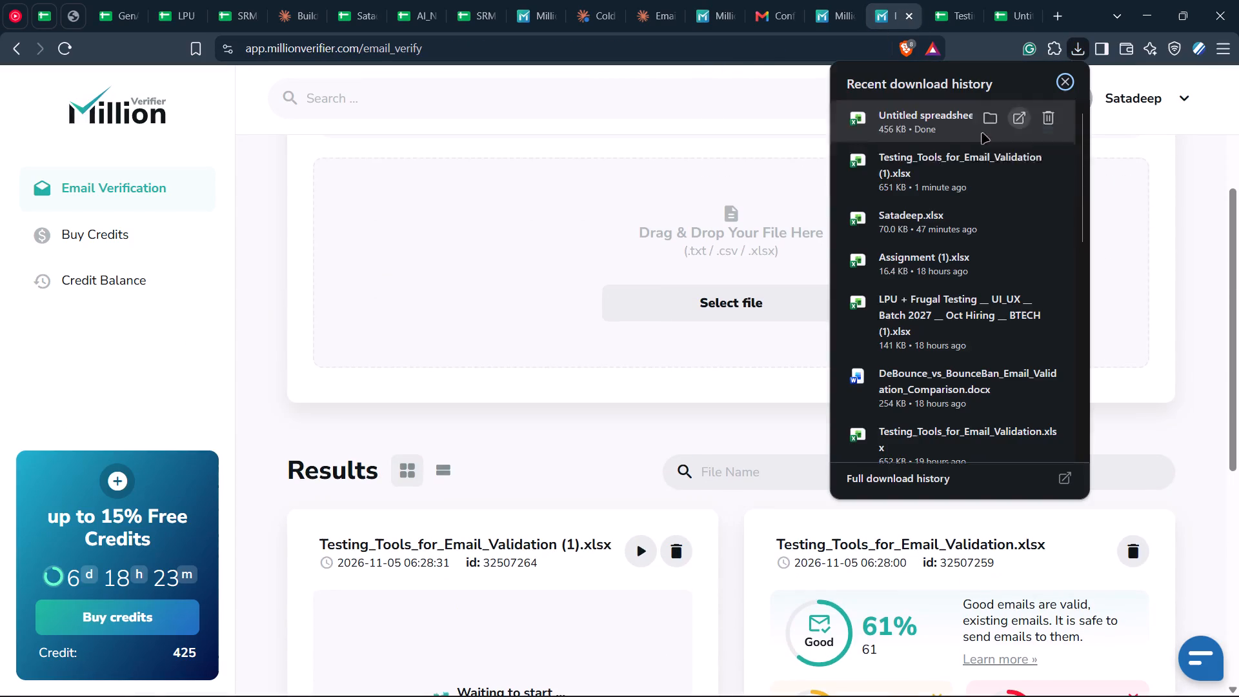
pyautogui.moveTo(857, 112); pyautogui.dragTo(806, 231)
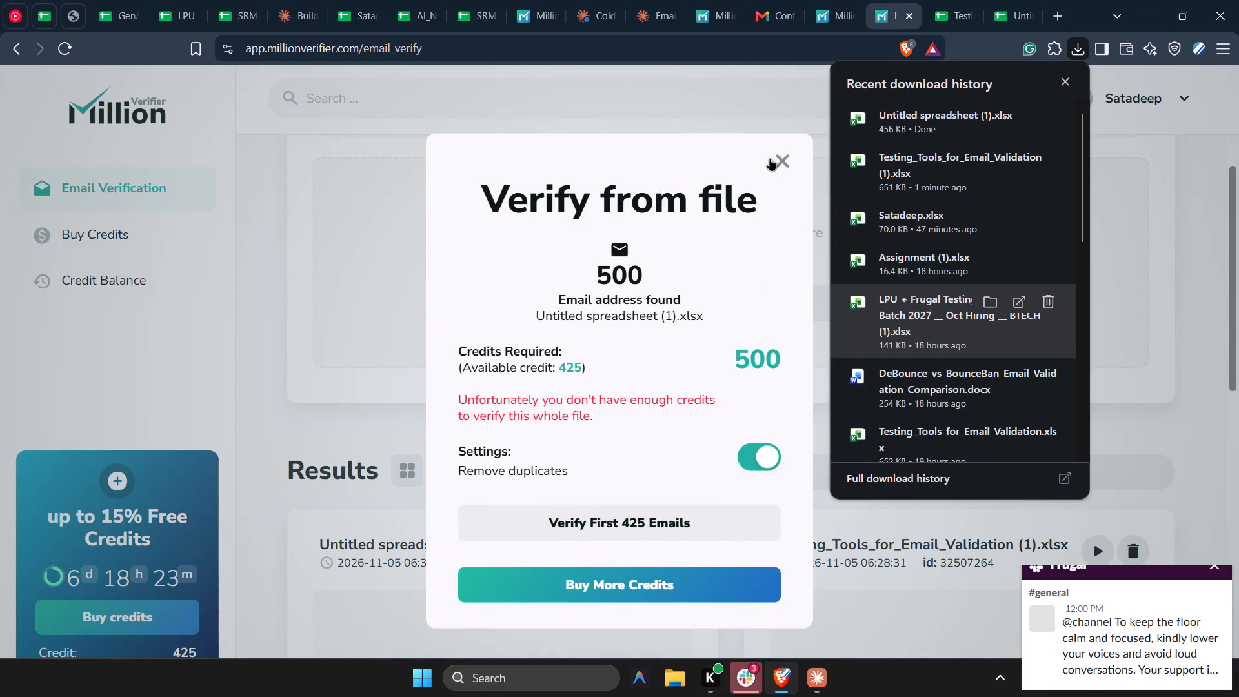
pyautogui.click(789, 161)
# Download the Full Report of Testing_Tools_for_Email_Validation.xlsx as Testing_Tools_for_Email_Validation_FULL_REPORT_MILLIONVERIFIER.COM.csv into the 03 - Work - Frugal Testing folder.
pyautogui.scroll(-10, 738, 351)
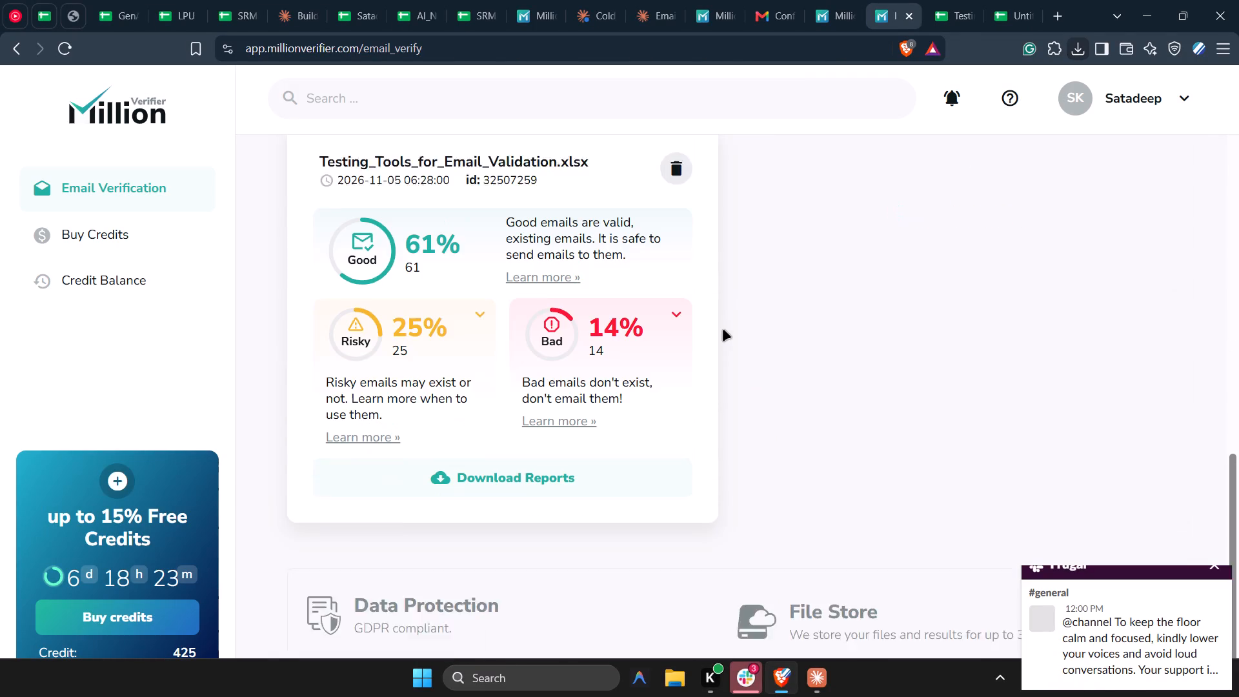
pyautogui.scroll(1, 725, 326)
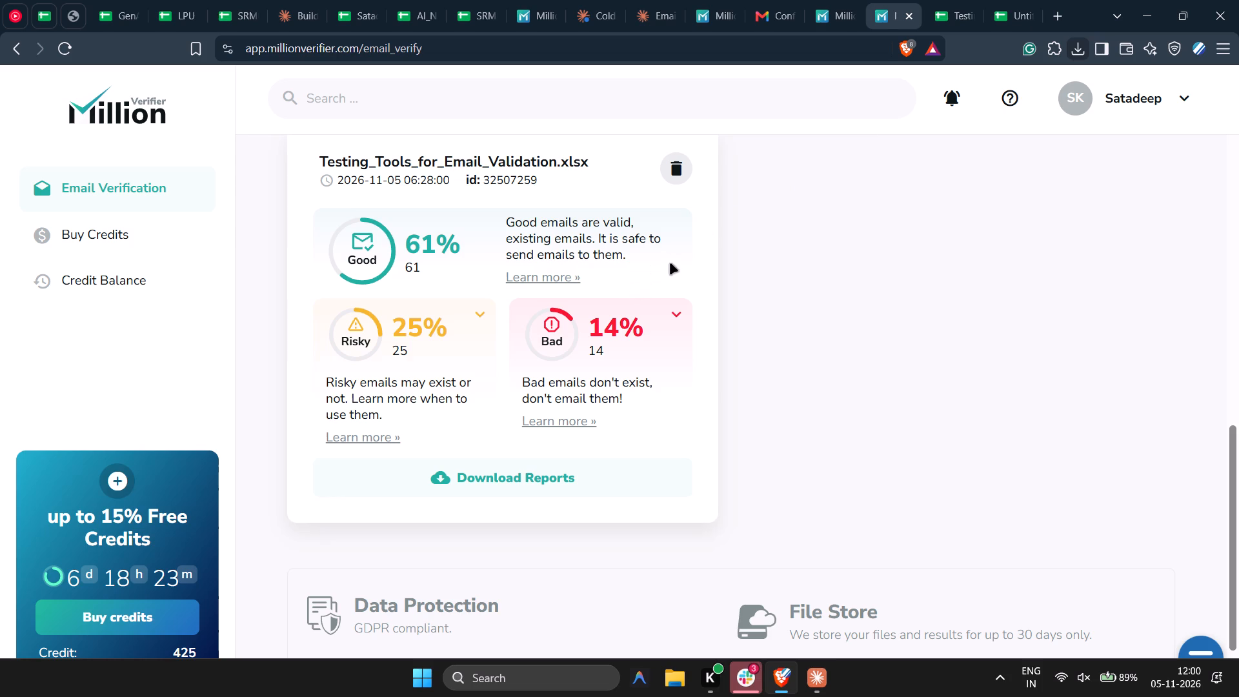
pyautogui.scroll(4, 658, 322)
pyautogui.scroll(-8, 661, 325)
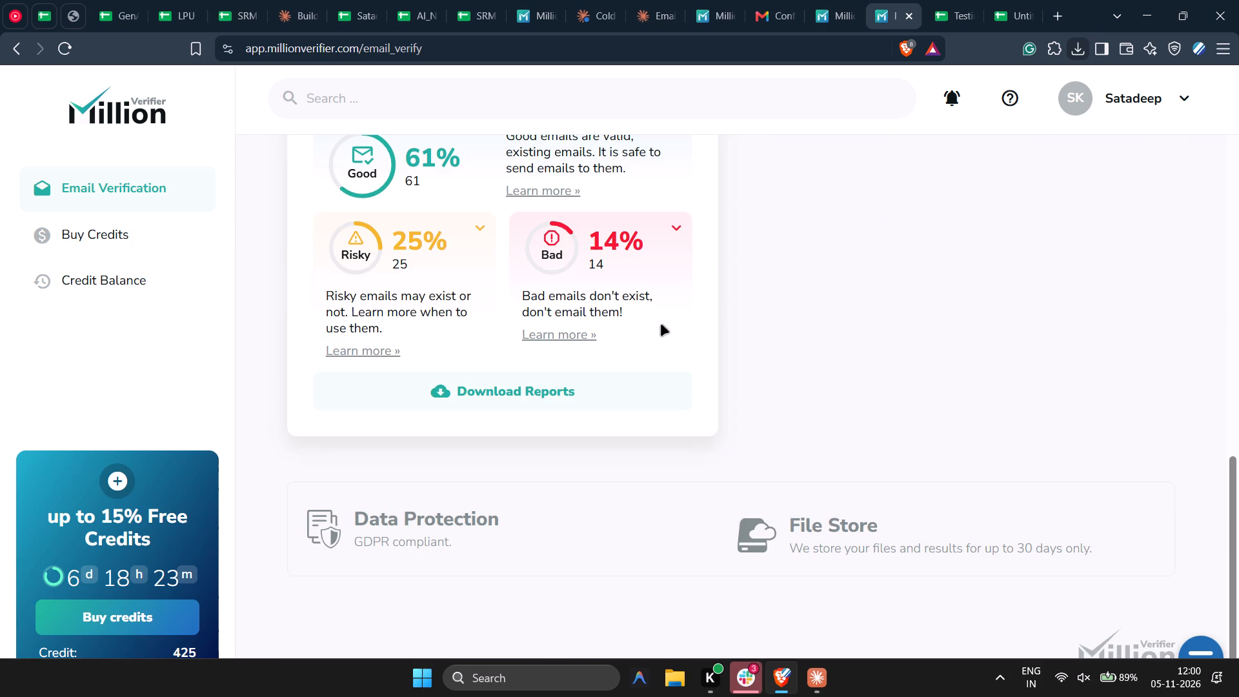
pyautogui.scroll(1, 671, 371)
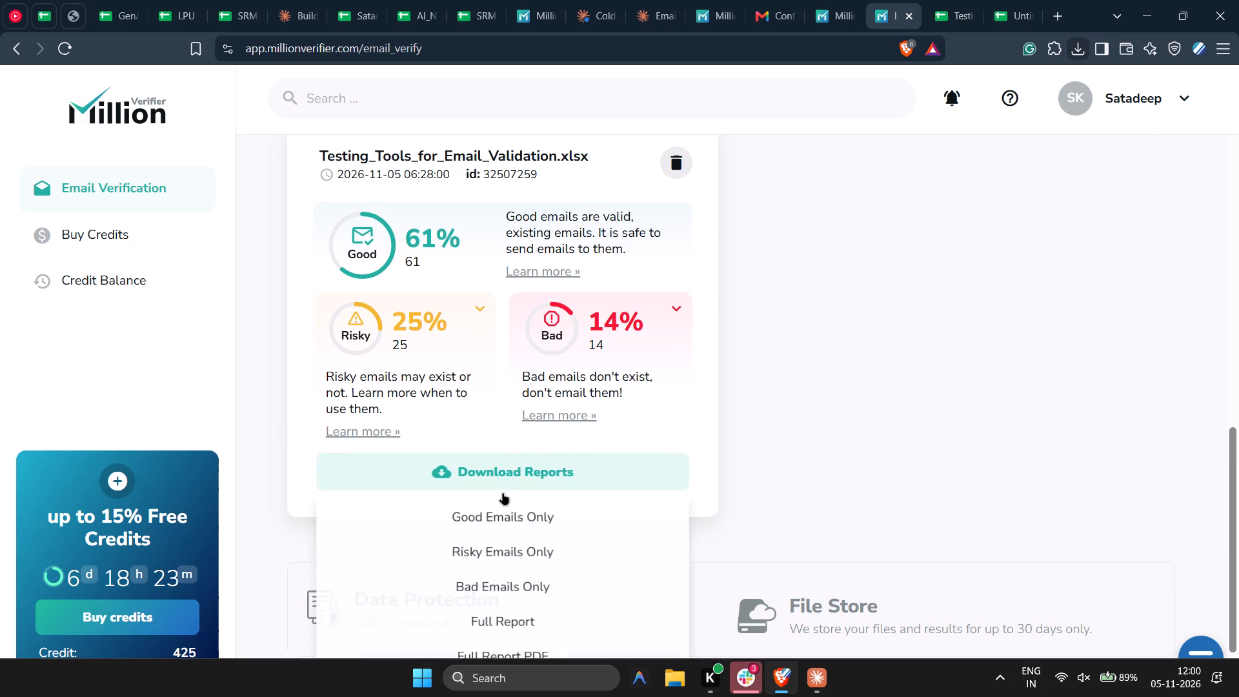
pyautogui.scroll(-2, 511, 477)
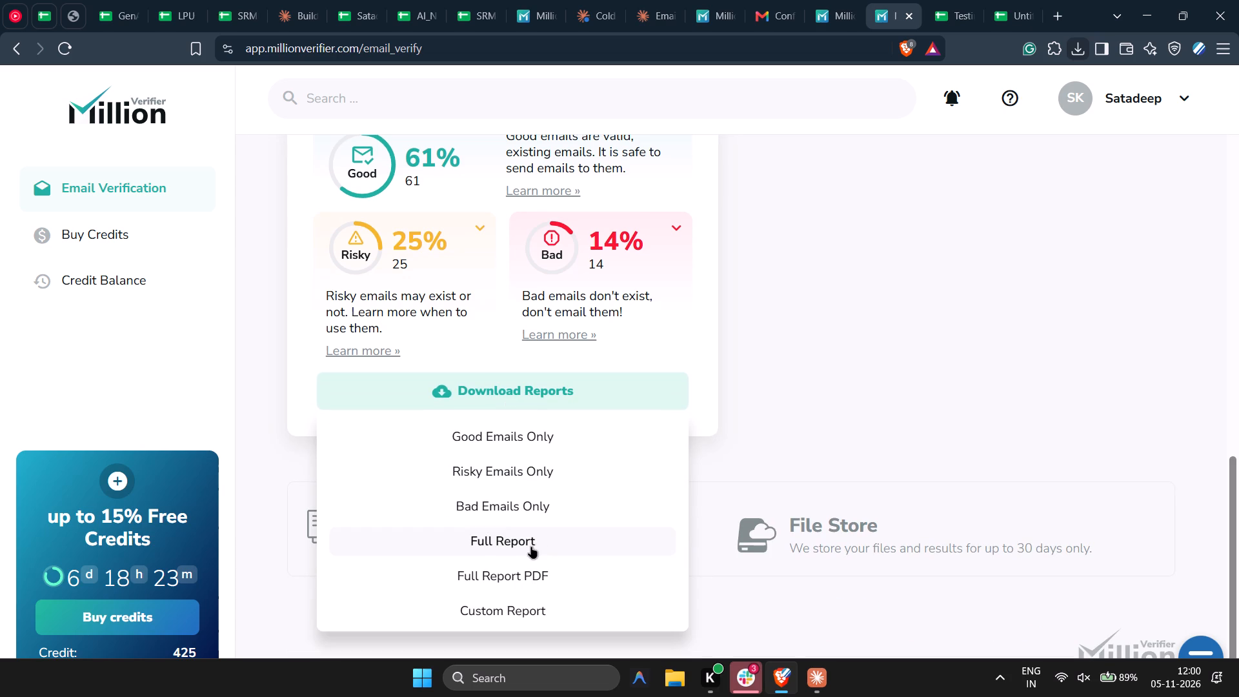
pyautogui.click(530, 547)
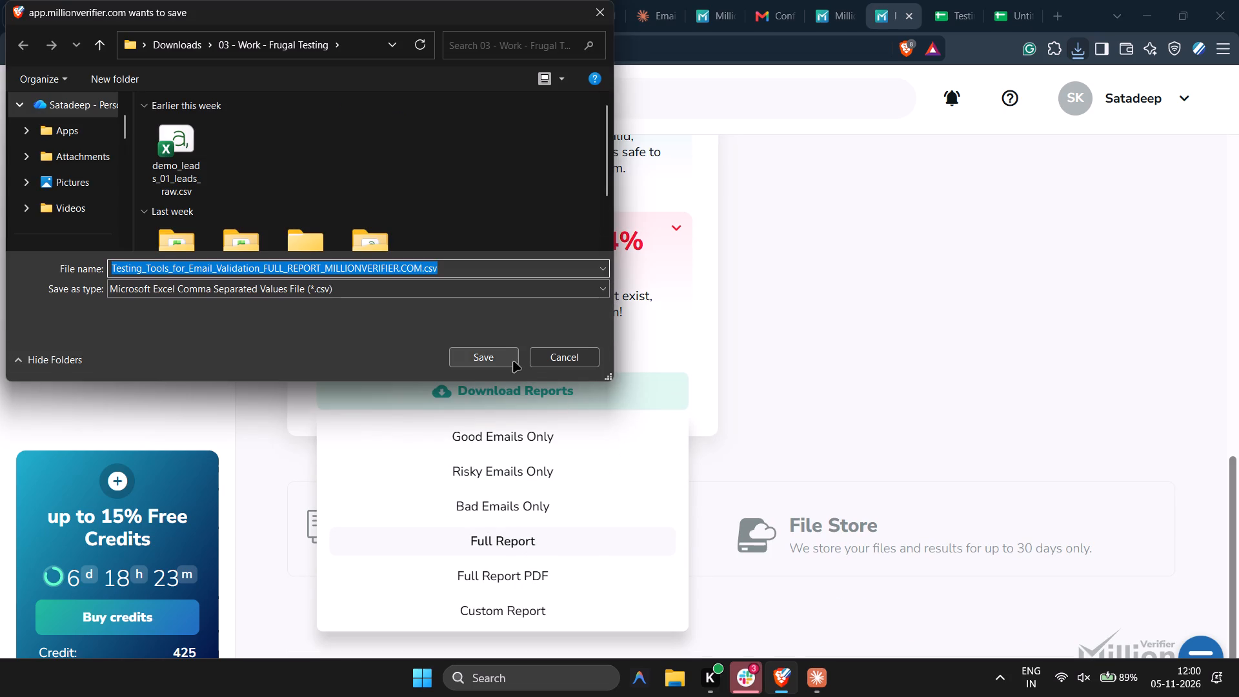
pyautogui.click(509, 357)
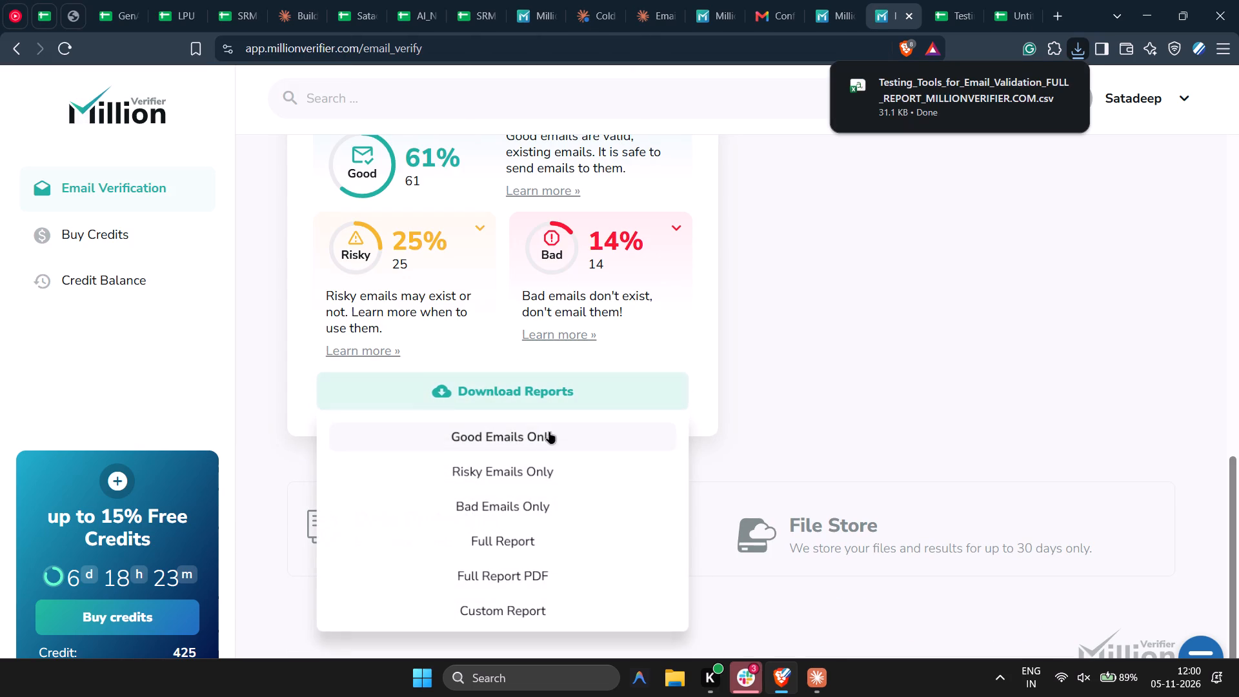
# Download the Full Report PDF of Testing_Tools_for_Email_Validation.xlsx into the 03 - Work - Frugal Testing folder under its proposed name.
pyautogui.click(521, 578)
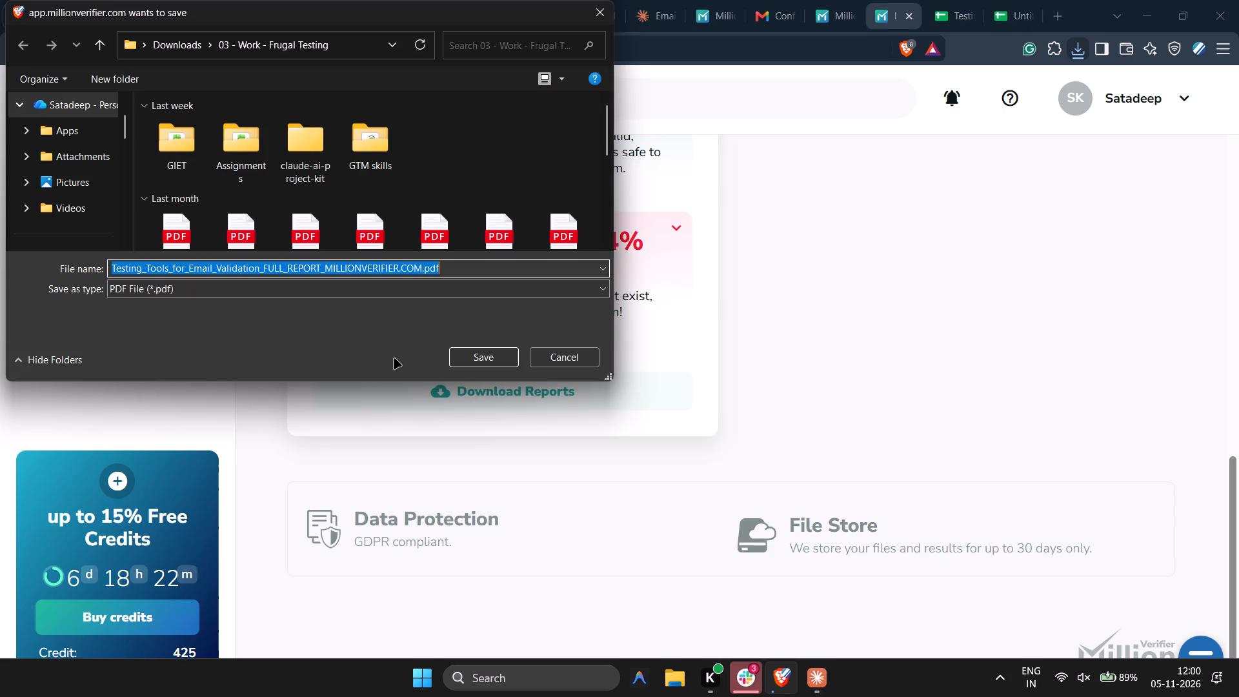
pyautogui.click(465, 363)
# Check the verification dialog of Testing_Tools_for_Email_Validation (1).xlsx, dismiss it, and delete that uploaded file from the MillionVerifier results.
pyautogui.scroll(12, 605, 359)
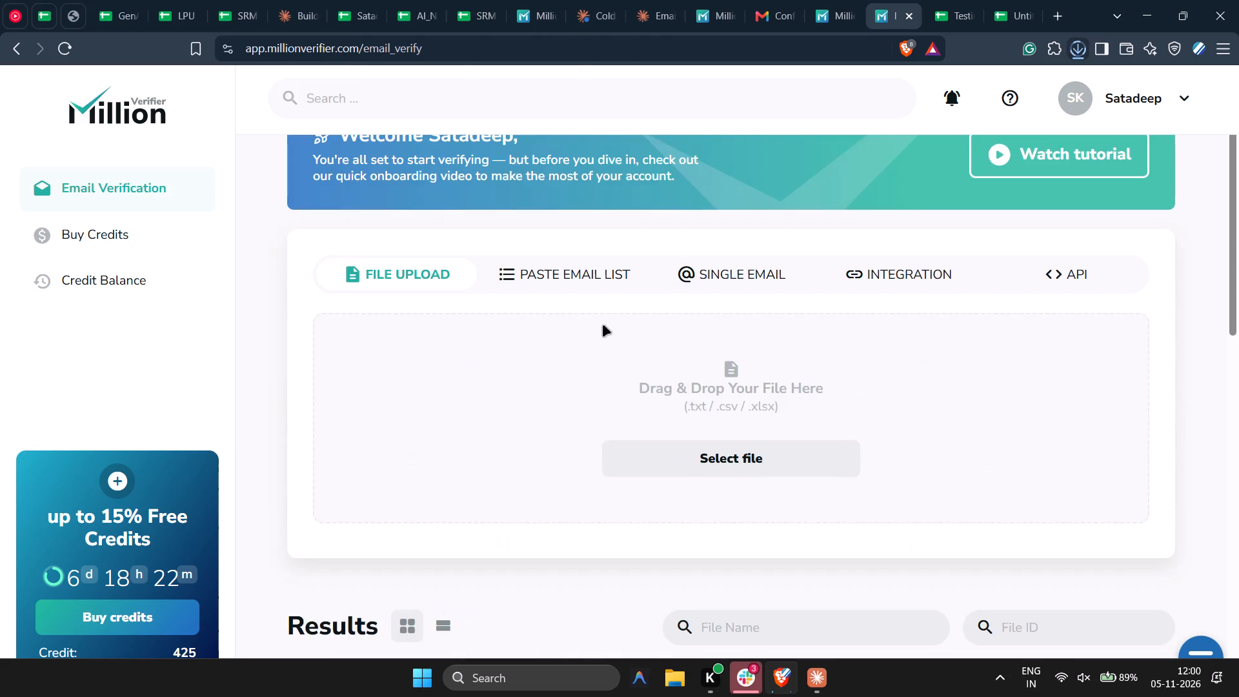
pyautogui.scroll(-3, 604, 324)
pyautogui.scroll(1, 642, 321)
pyautogui.scroll(-3, 642, 321)
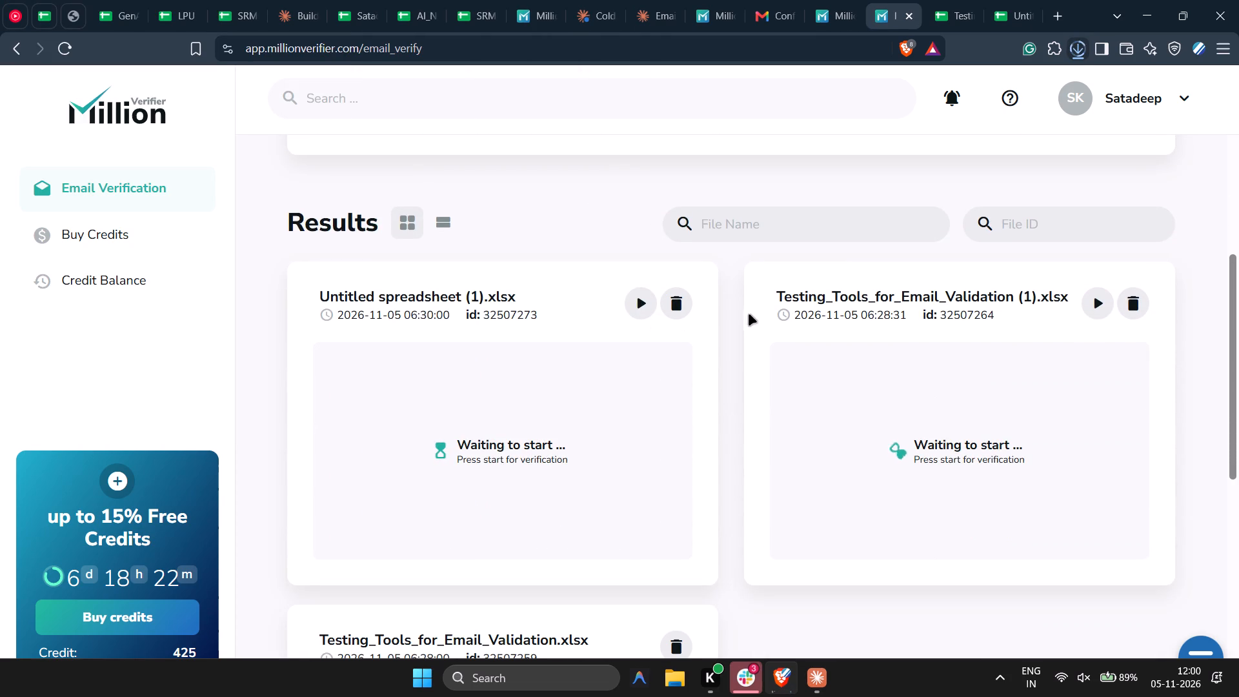
pyautogui.click(1101, 304)
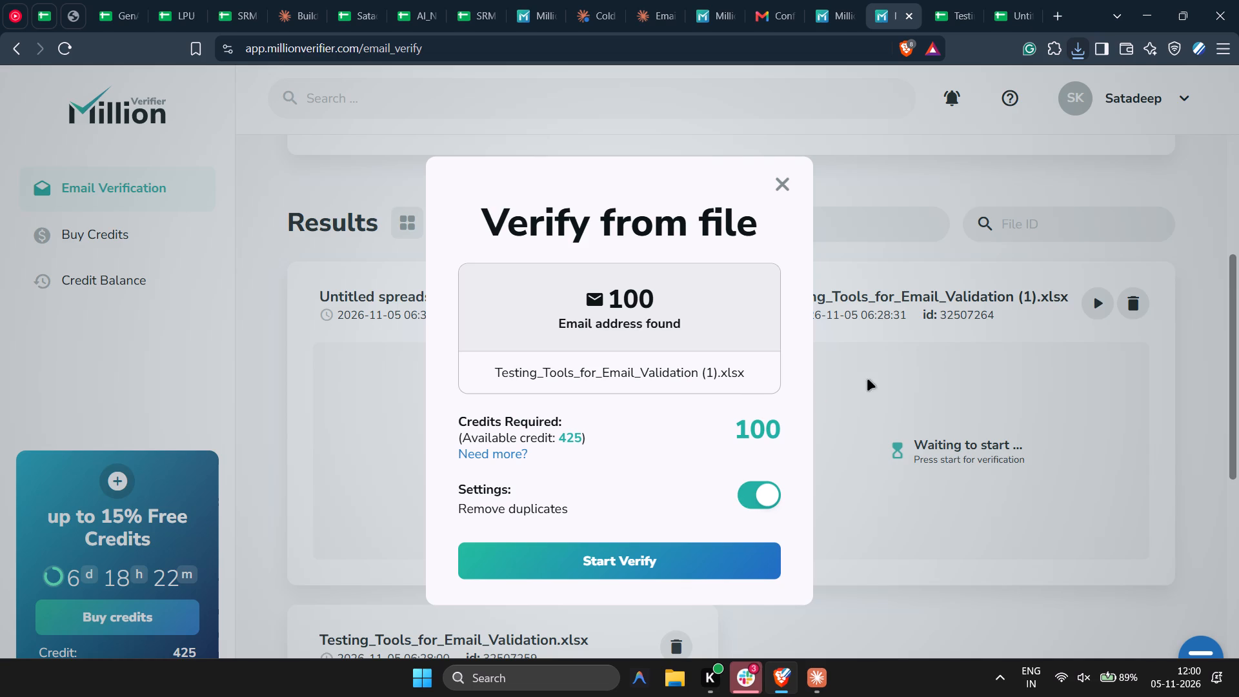
pyautogui.click(776, 186)
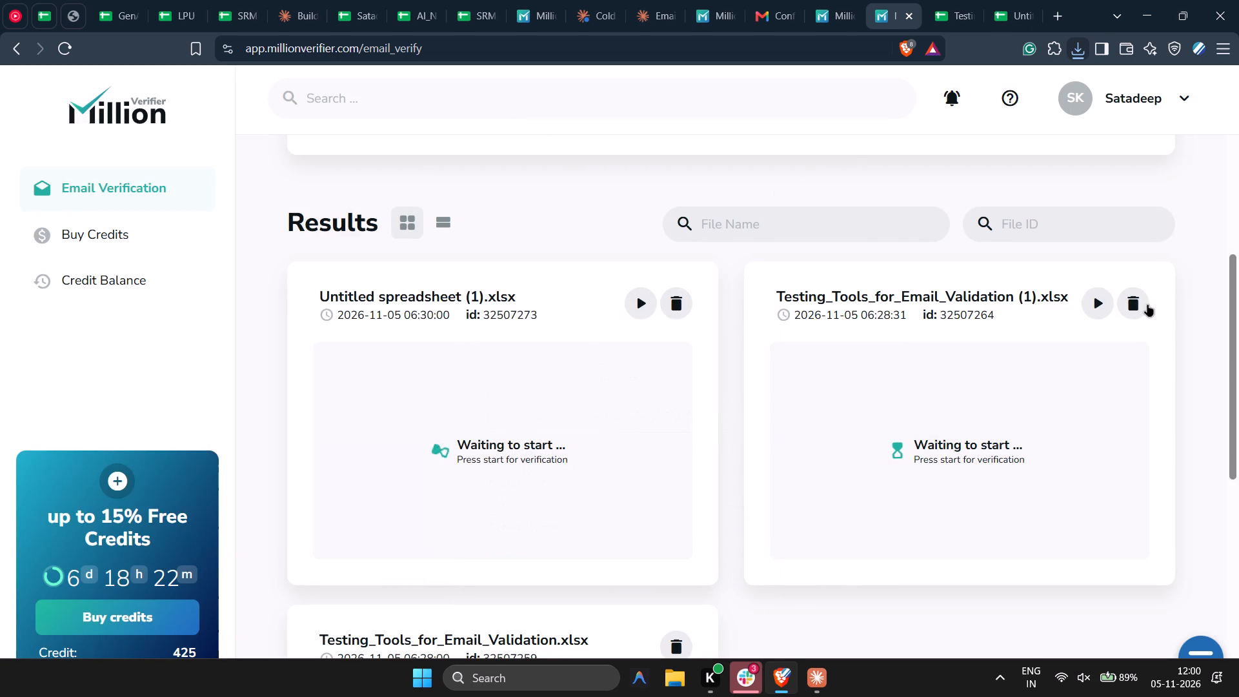
pyautogui.click(1140, 301)
pyautogui.click(629, 469)
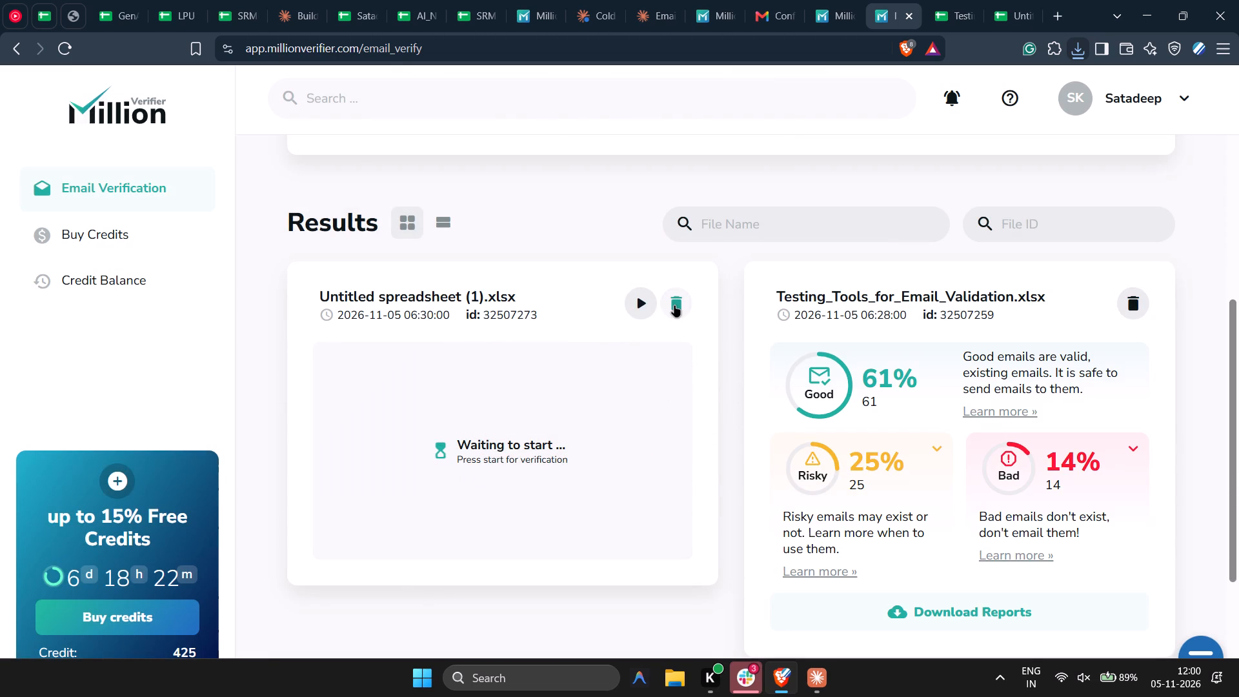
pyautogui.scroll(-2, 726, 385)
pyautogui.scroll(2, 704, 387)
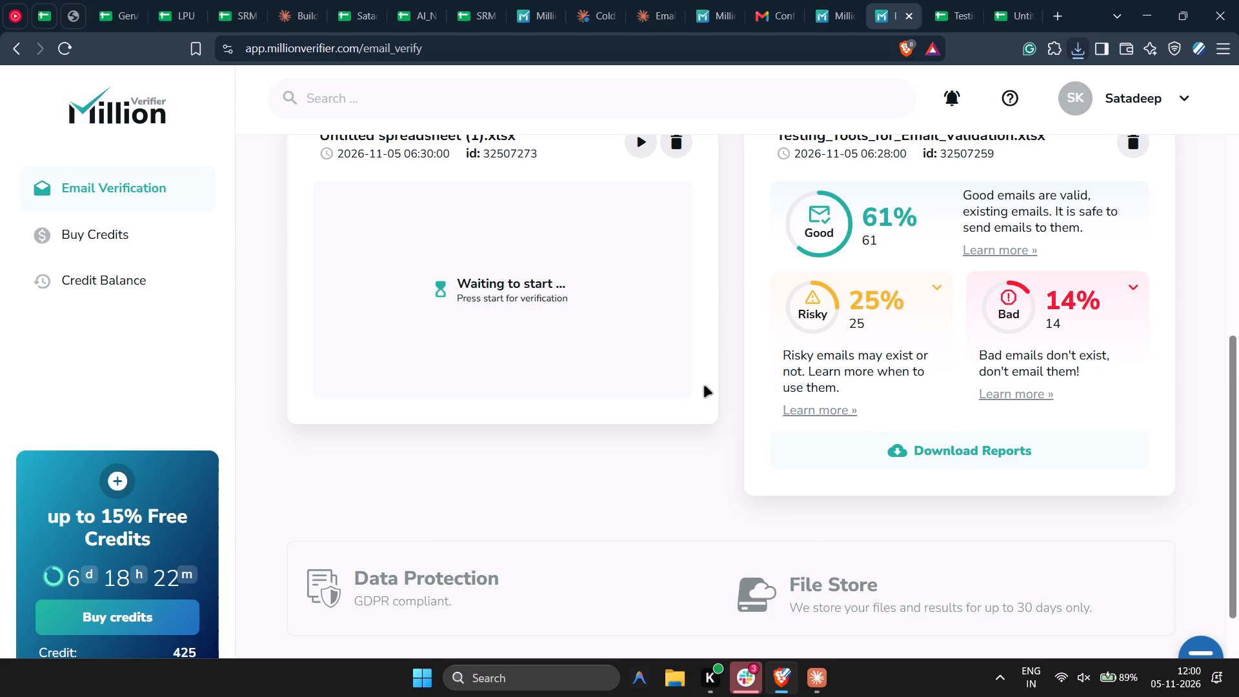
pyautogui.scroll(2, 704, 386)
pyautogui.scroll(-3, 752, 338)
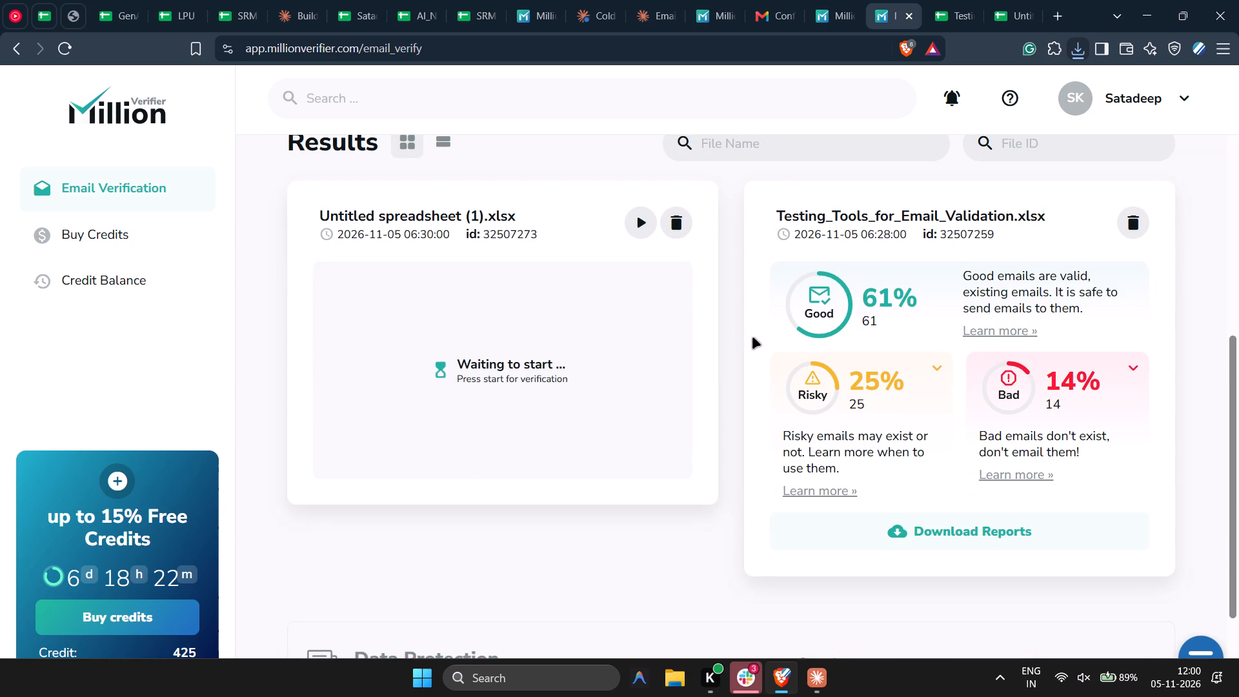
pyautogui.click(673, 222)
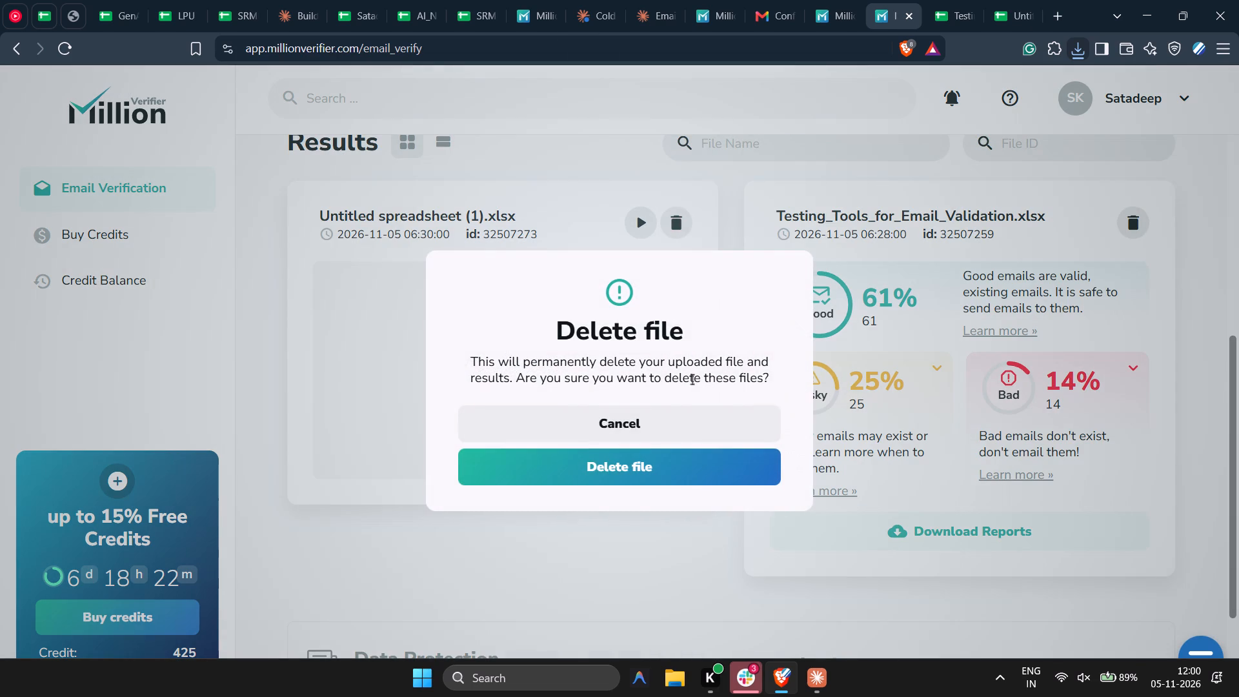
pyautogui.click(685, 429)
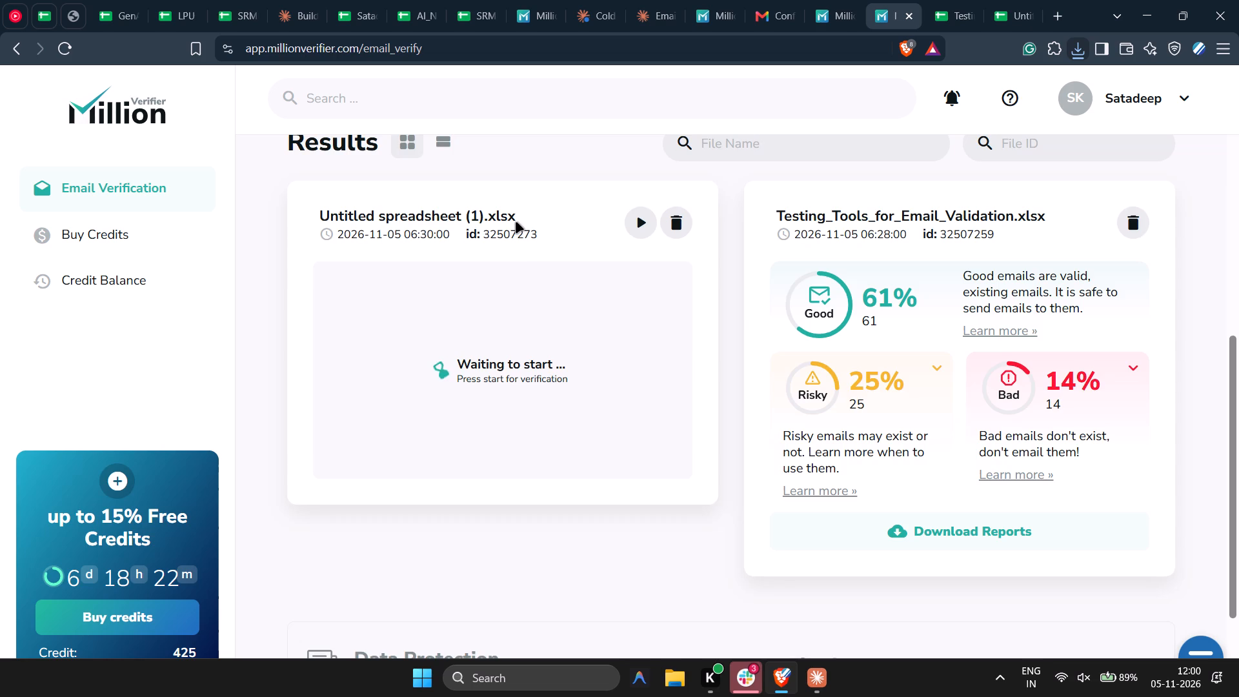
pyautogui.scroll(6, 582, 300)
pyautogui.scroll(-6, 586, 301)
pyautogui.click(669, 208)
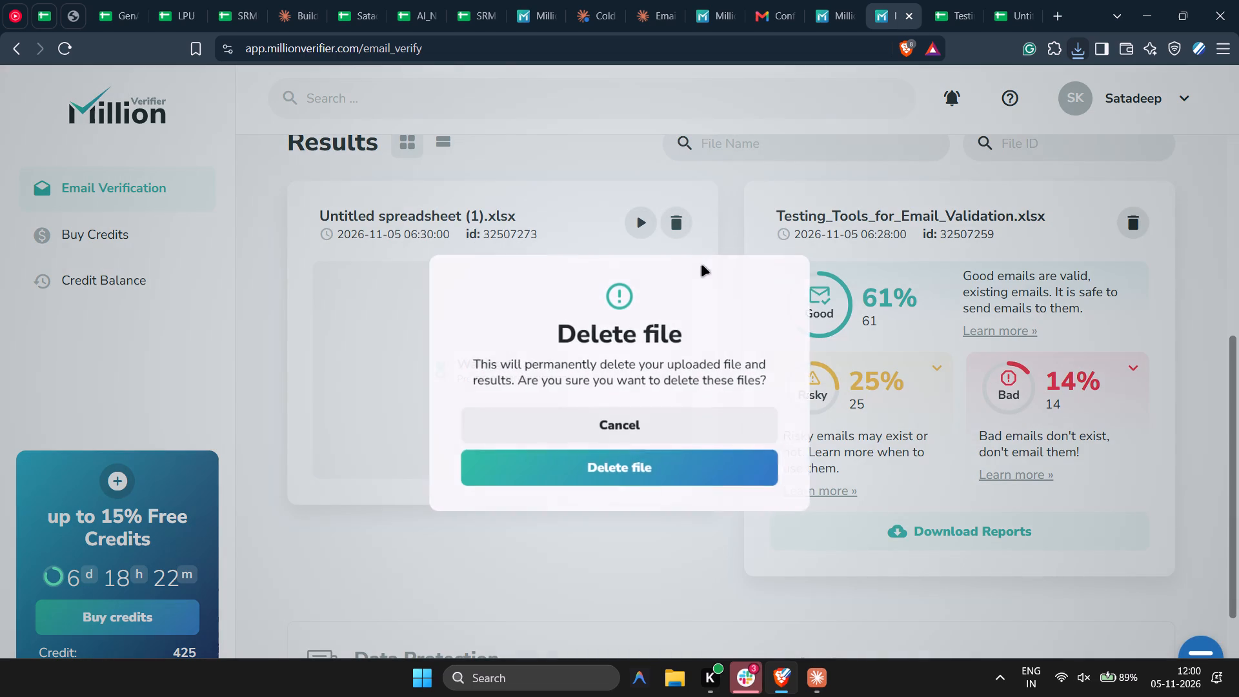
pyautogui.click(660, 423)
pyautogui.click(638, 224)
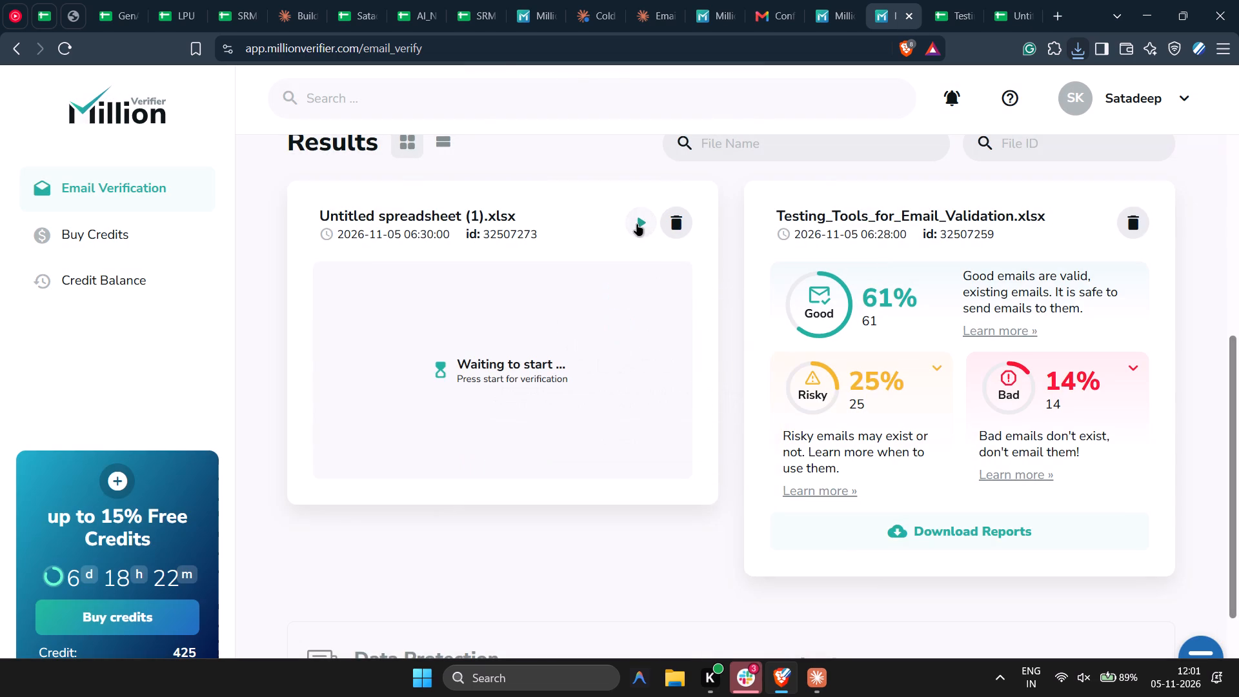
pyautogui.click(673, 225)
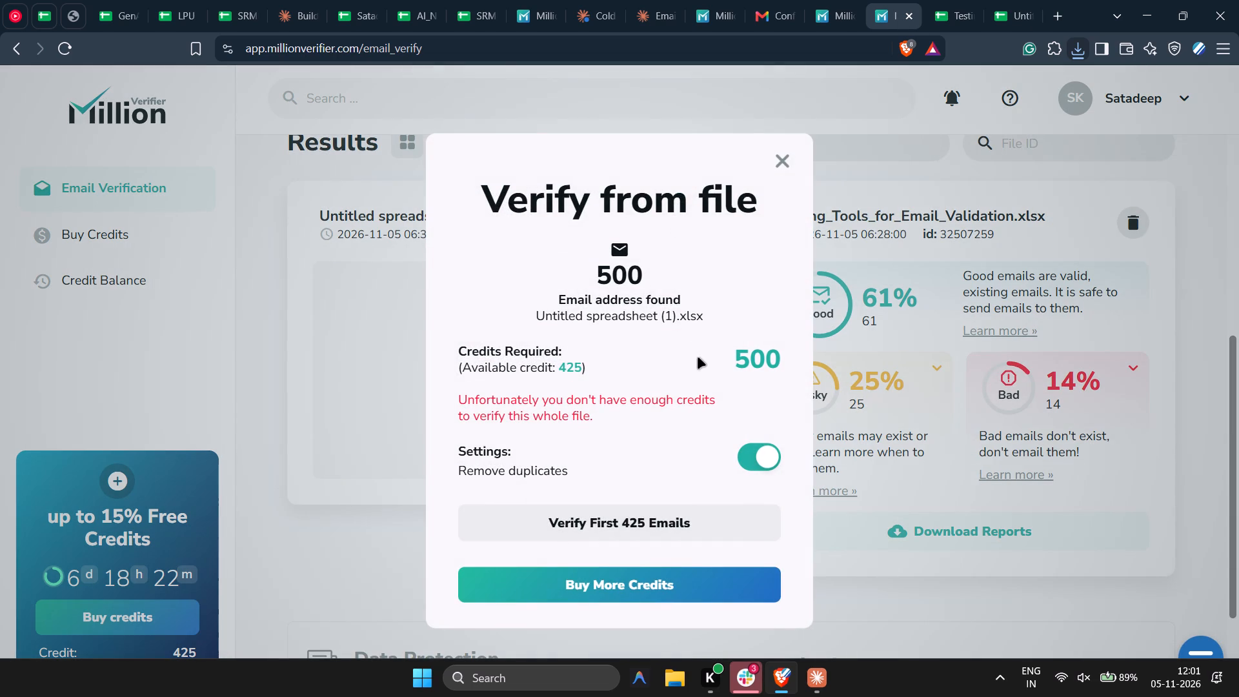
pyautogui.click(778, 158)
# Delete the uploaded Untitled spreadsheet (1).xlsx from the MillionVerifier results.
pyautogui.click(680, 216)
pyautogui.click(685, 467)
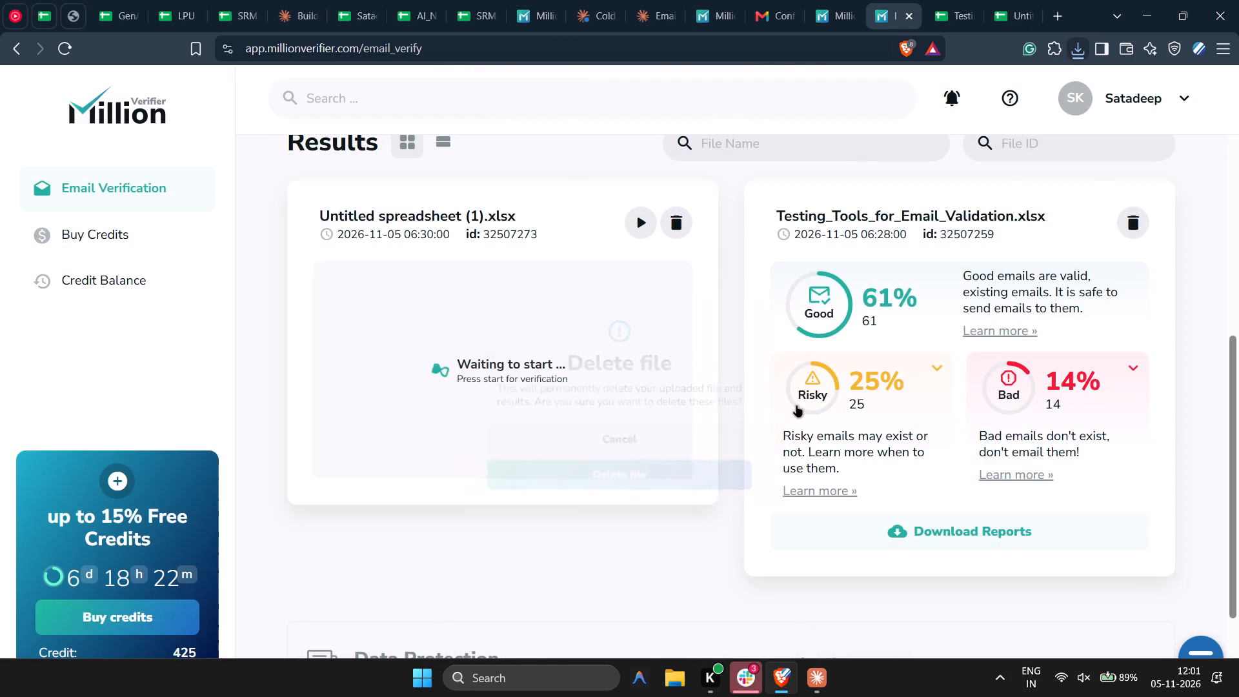
# Look through the contact rows in Untitled spreadsheet and in Testing_Tools_for_Email_Validation to compare the two lists.
pyautogui.click(1014, 0)
pyautogui.scroll(-2, 793, 313)
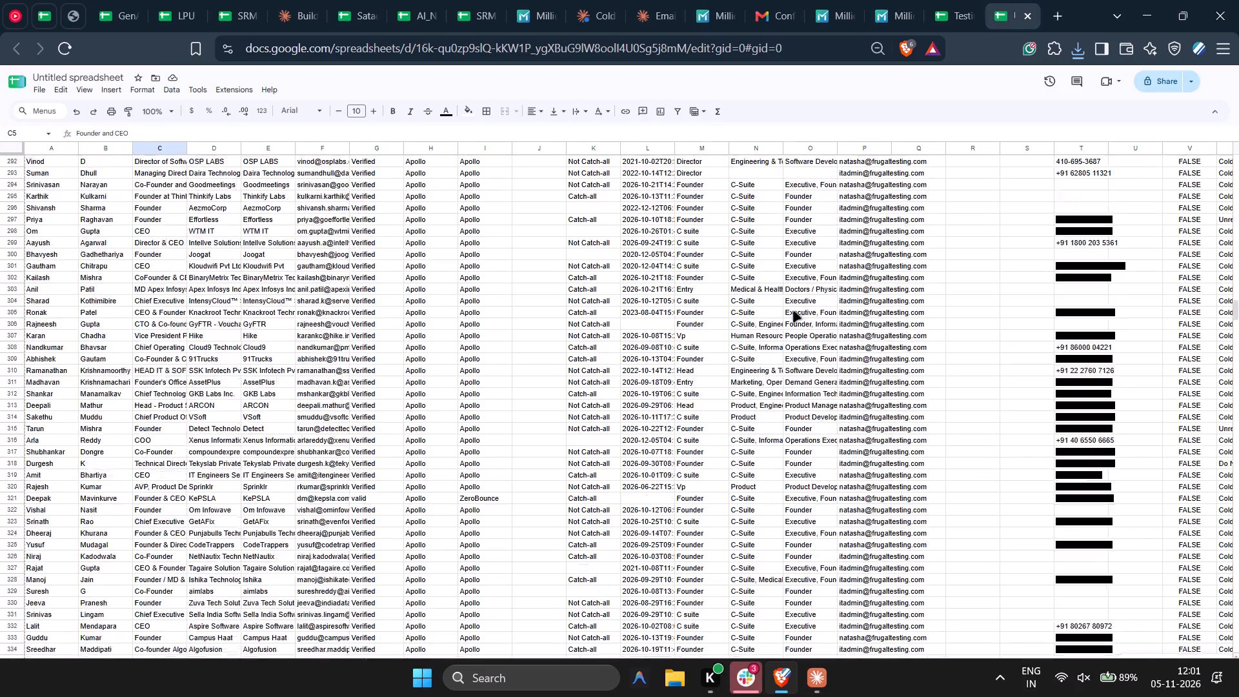
pyautogui.scroll(-12, 793, 311)
pyautogui.scroll(20, 482, 264)
pyautogui.scroll(4, 482, 264)
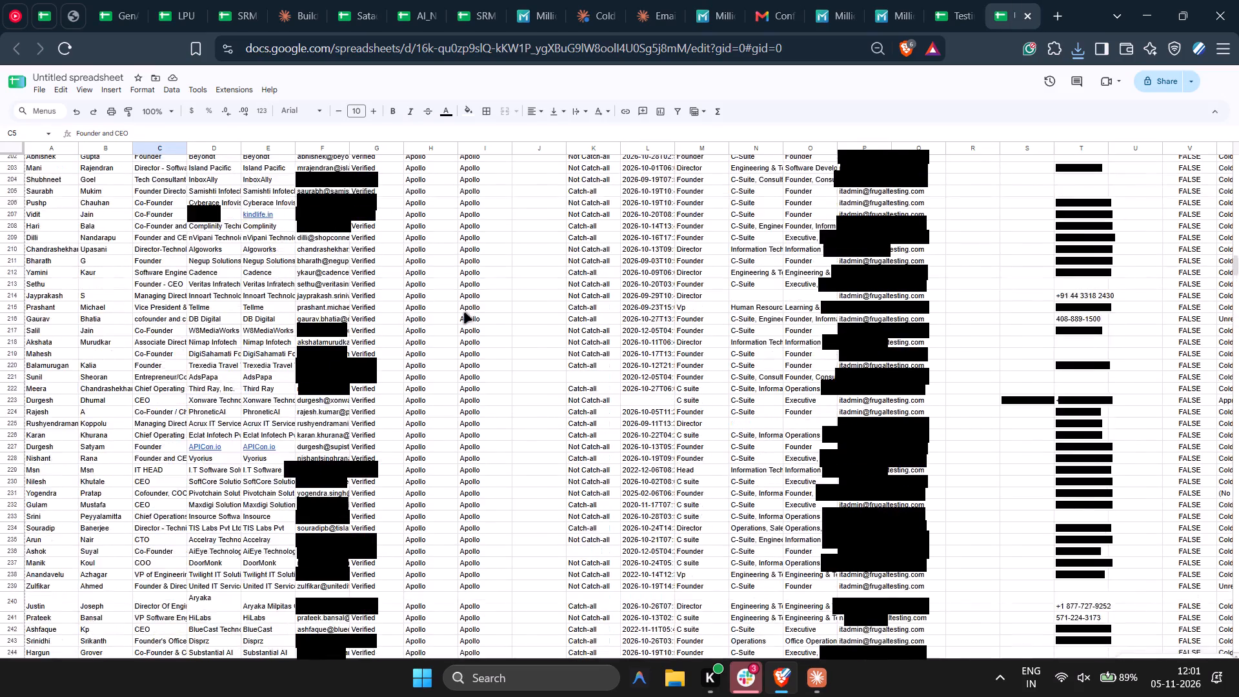
pyautogui.scroll(20, 464, 312)
pyautogui.scroll(20, 464, 312)
pyautogui.scroll(1, 464, 312)
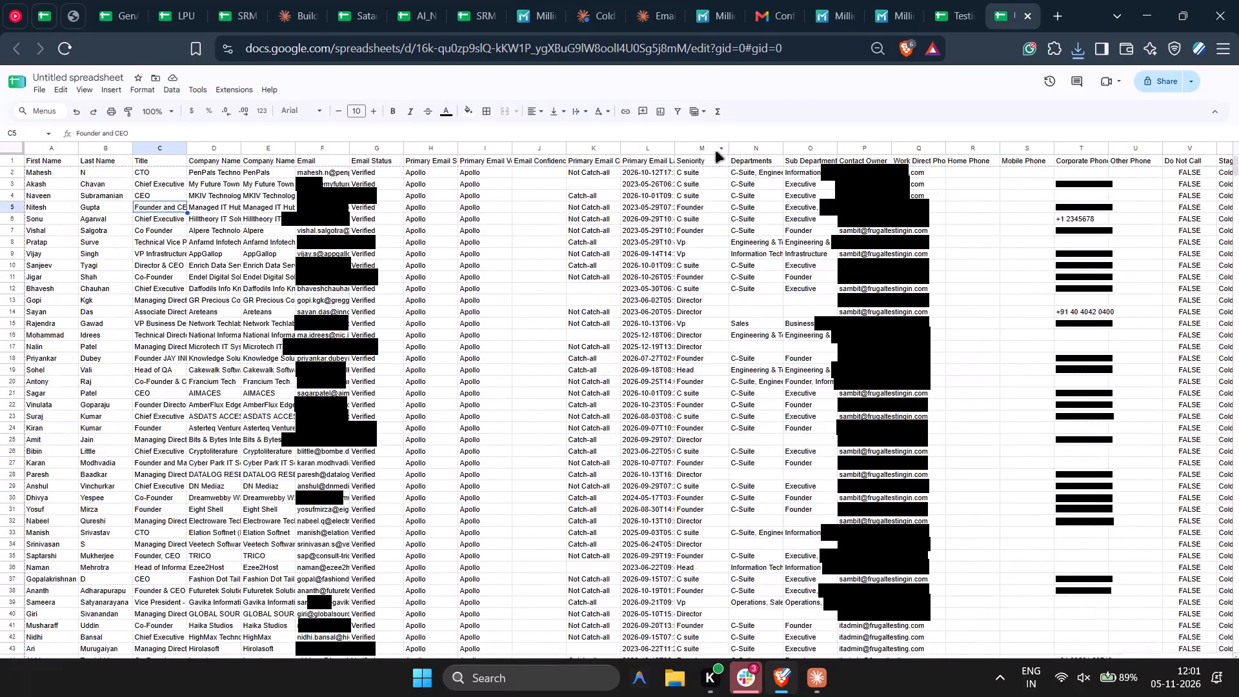
pyautogui.click(947, 14)
pyautogui.scroll(15, 688, 338)
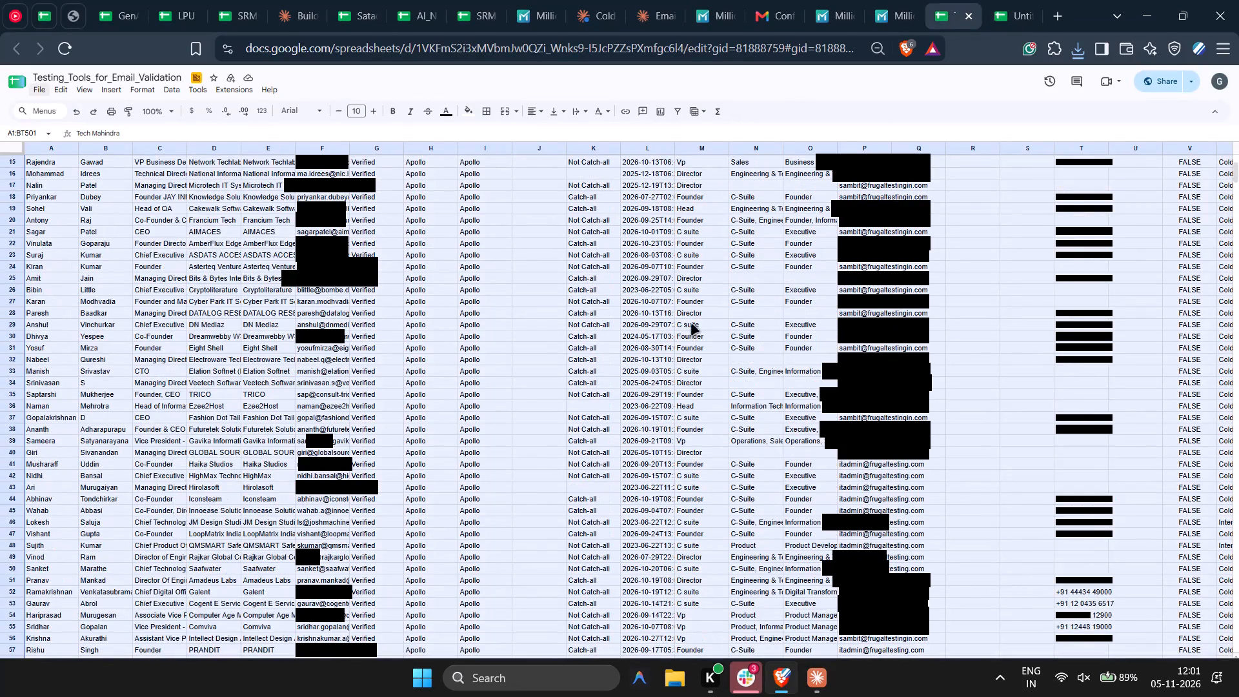
pyautogui.scroll(3, 691, 324)
pyautogui.click(758, 267)
pyautogui.scroll(-7, 758, 267)
pyautogui.scroll(1, 758, 267)
pyautogui.scroll(-12, 758, 267)
pyautogui.scroll(1, 758, 267)
pyautogui.scroll(-8, 758, 267)
pyautogui.scroll(8, 758, 267)
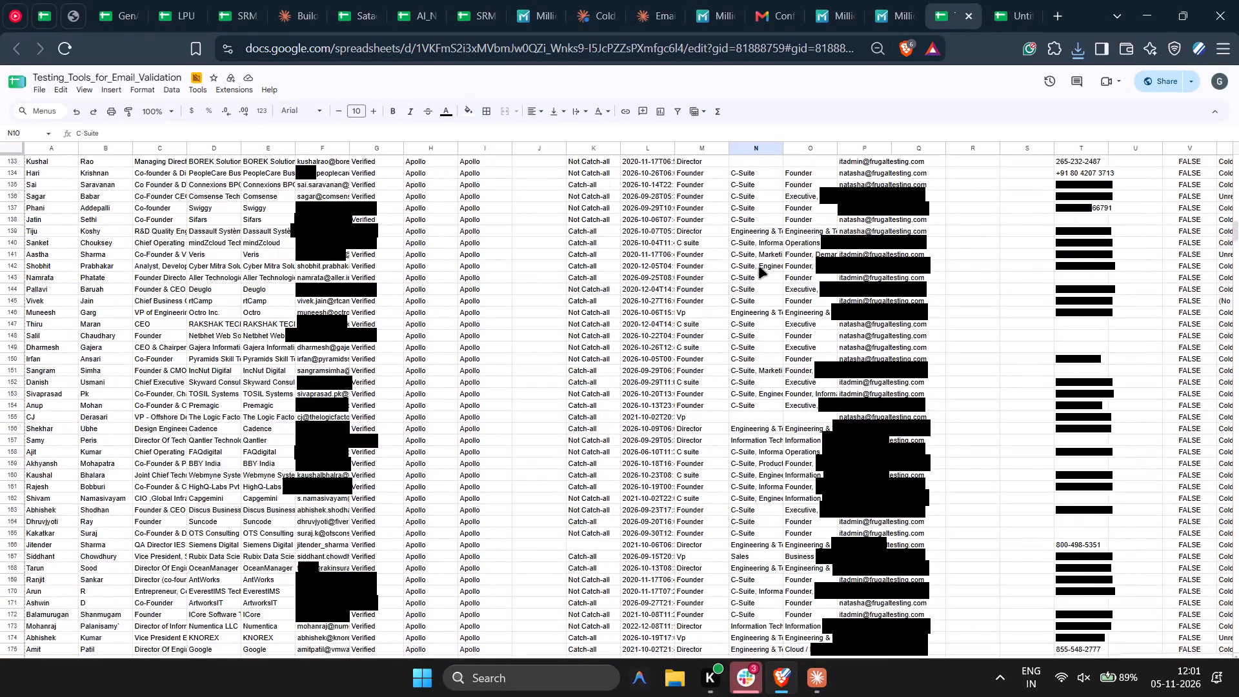
pyautogui.scroll(20, 759, 267)
pyautogui.scroll(5, 759, 267)
pyautogui.click(1011, 22)
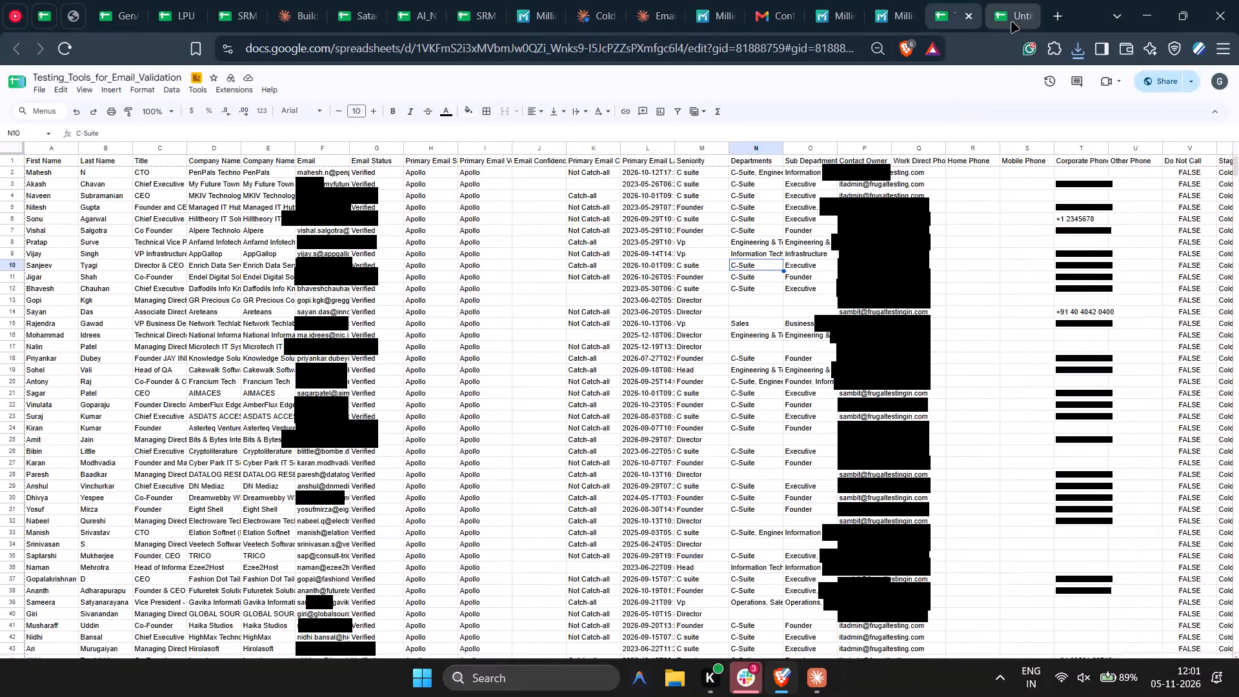
pyautogui.click(958, 19)
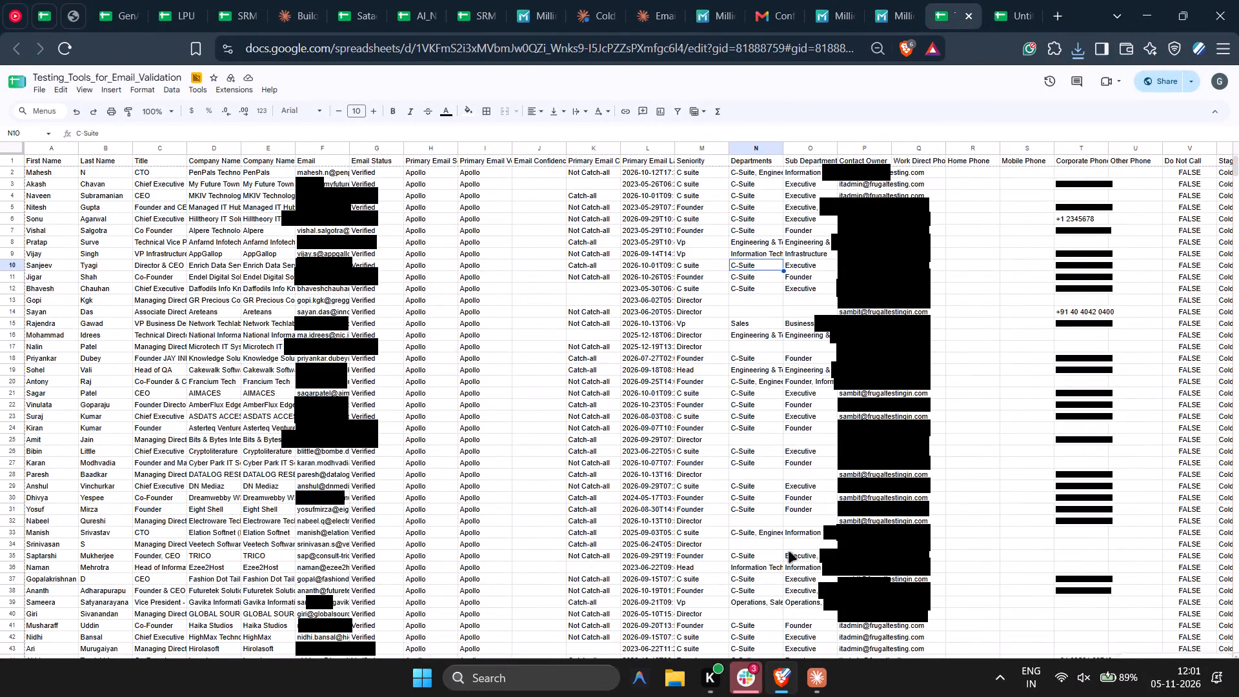
# In Untitled spreadsheet, select the contact rows from row 2 through row 99.
pyautogui.click(994, 15)
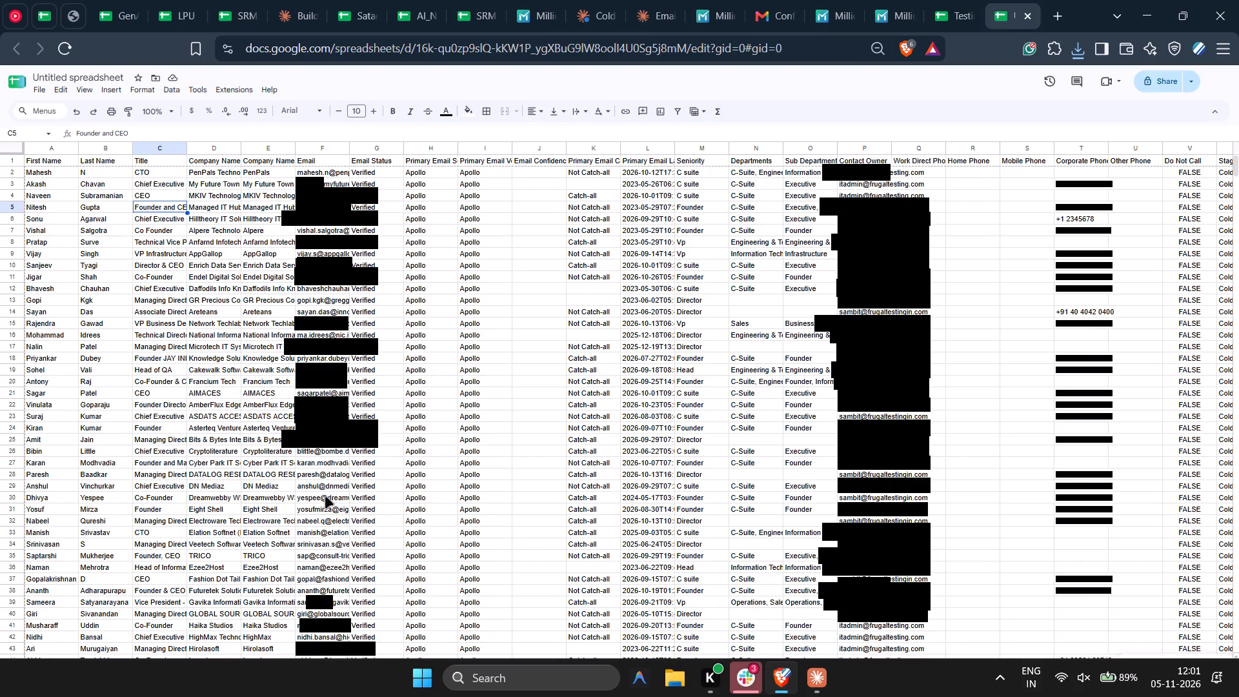
pyautogui.scroll(4, 214, 427)
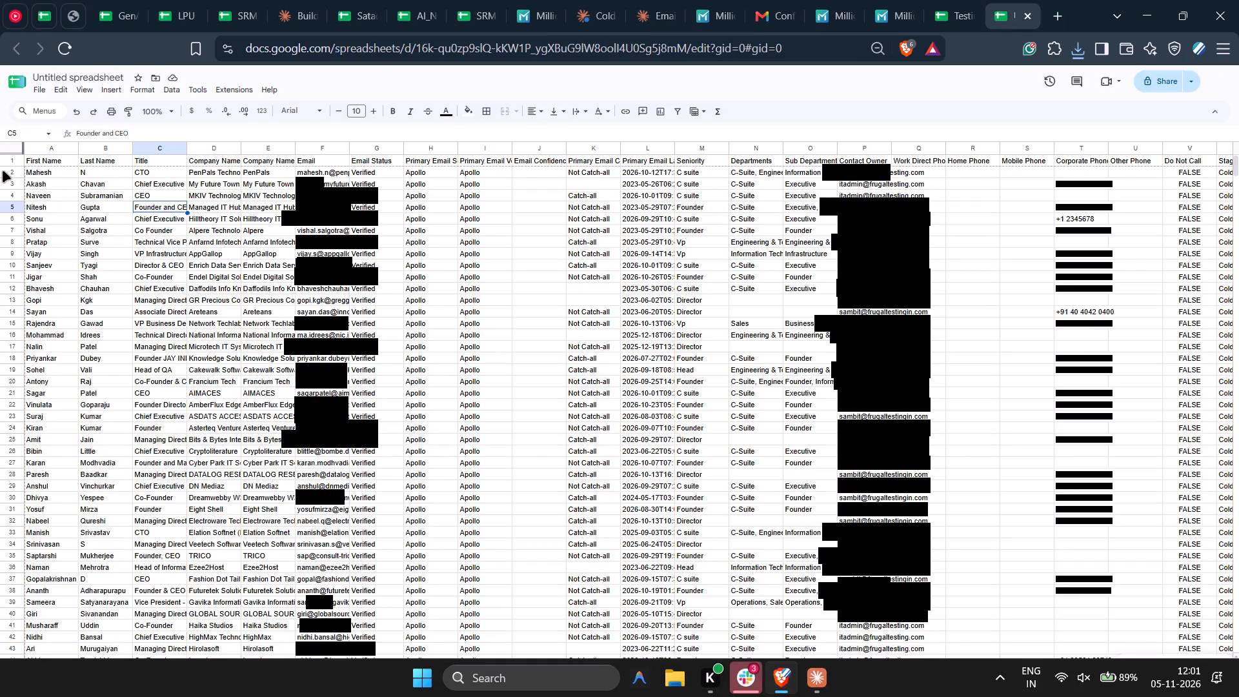
pyautogui.moveTo(3, 171); pyautogui.dragTo(0, 288)
pyautogui.scroll(-10, 0, 288)
pyautogui.scroll(18, 0, 288)
pyautogui.scroll(-19, 0, 288)
pyautogui.scroll(5, 0, 288)
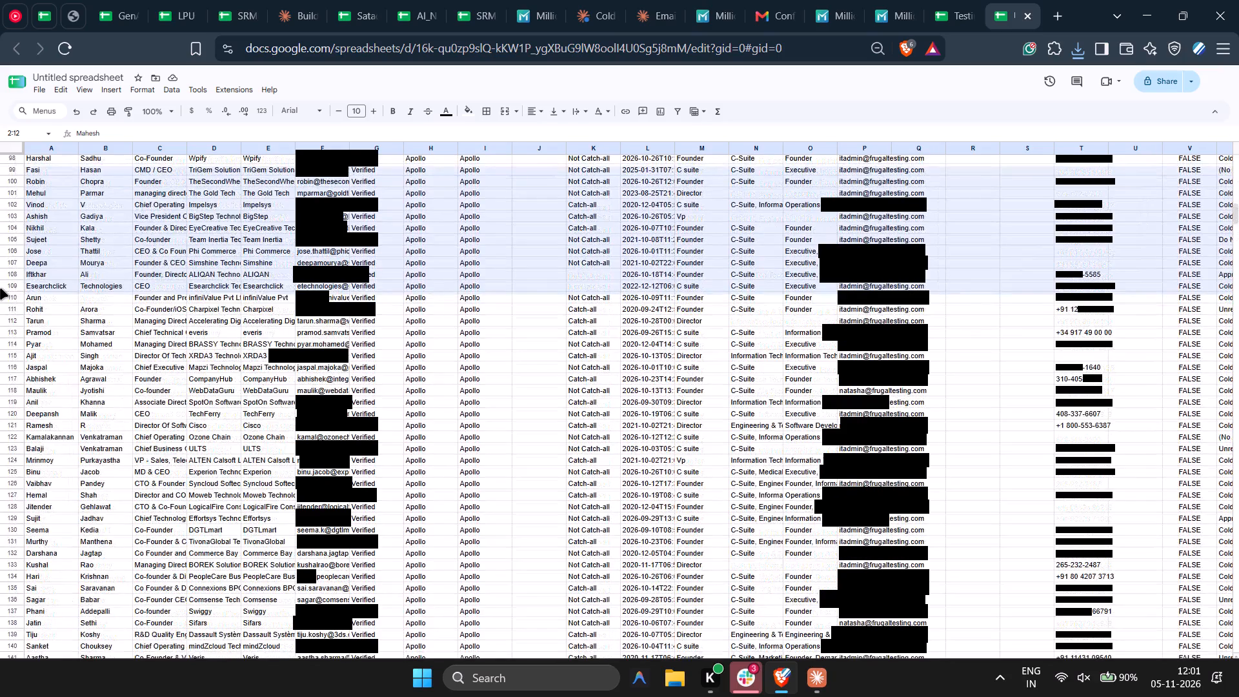
pyautogui.moveTo(0, 288); pyautogui.dragTo(21, 334)
pyautogui.scroll(3, 0, 288)
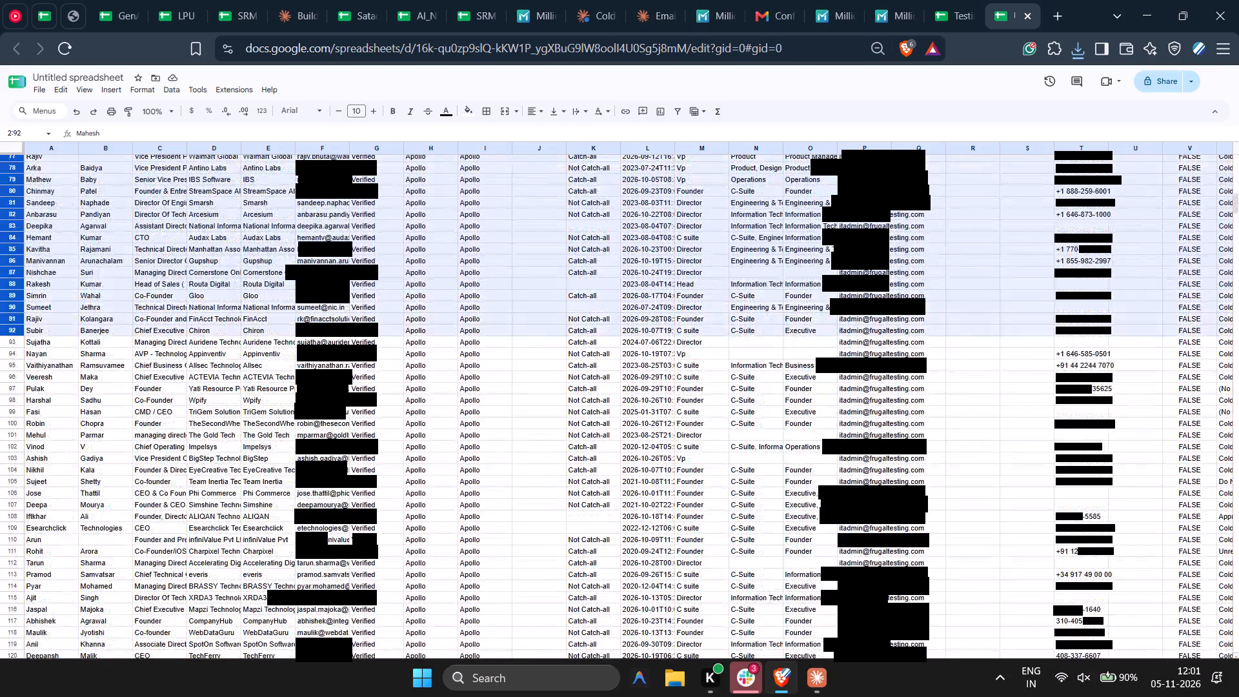
pyautogui.moveTo(21, 334); pyautogui.dragTo(27, 373)
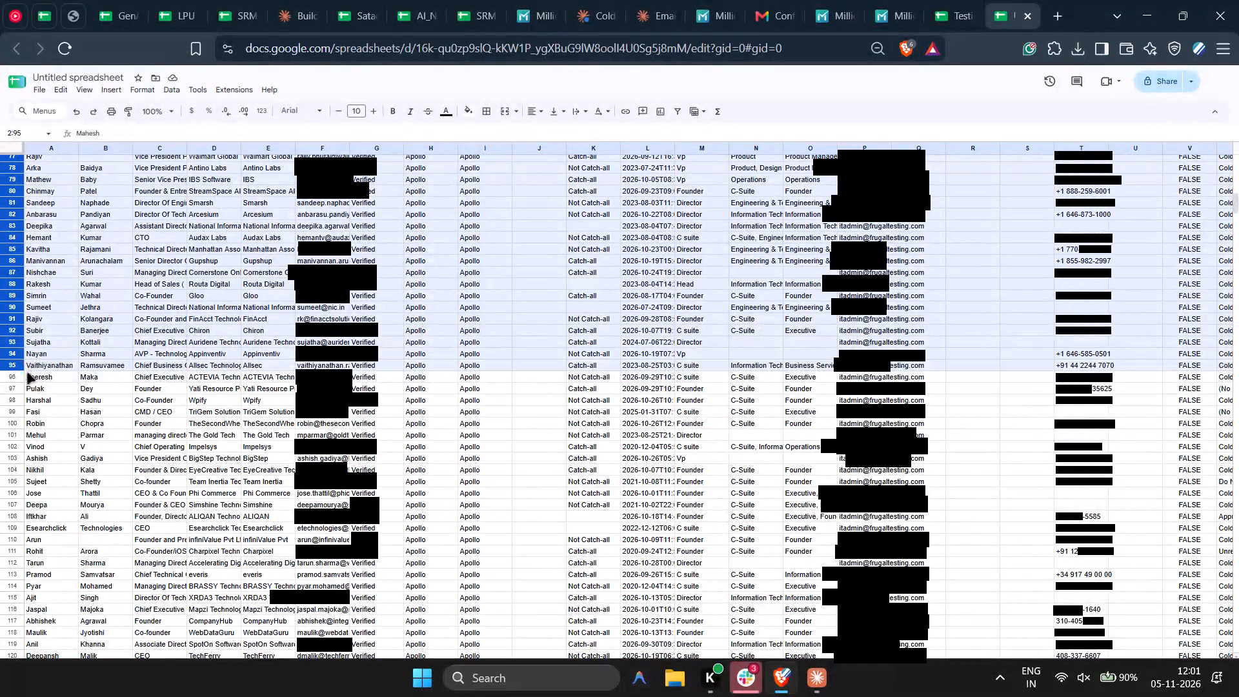
pyautogui.moveTo(27, 373); pyautogui.dragTo(20, 413)
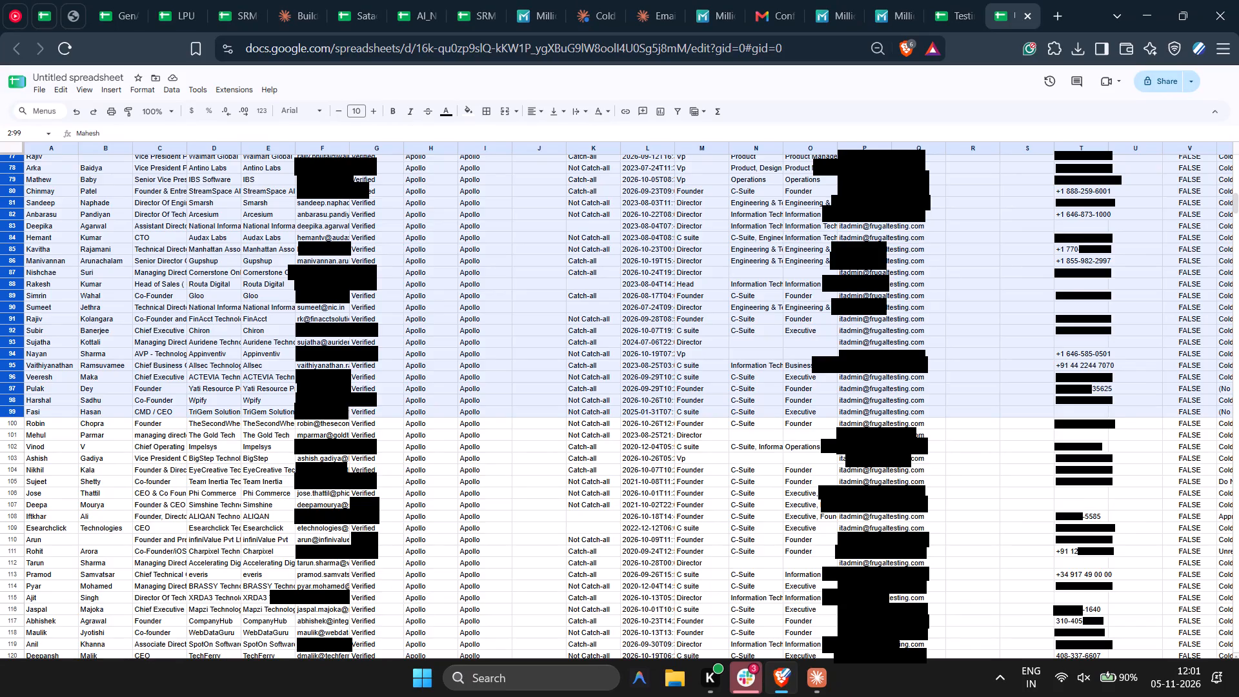
pyautogui.moveTo(20, 413); pyautogui.dragTo(20, 418)
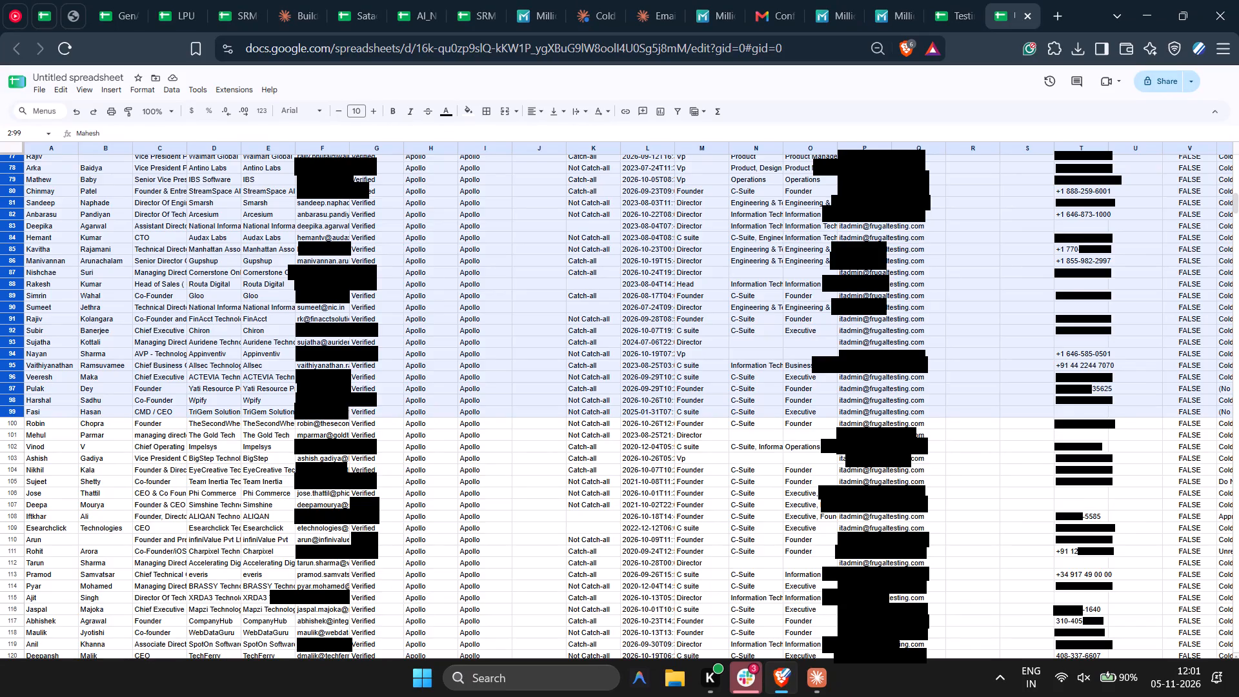
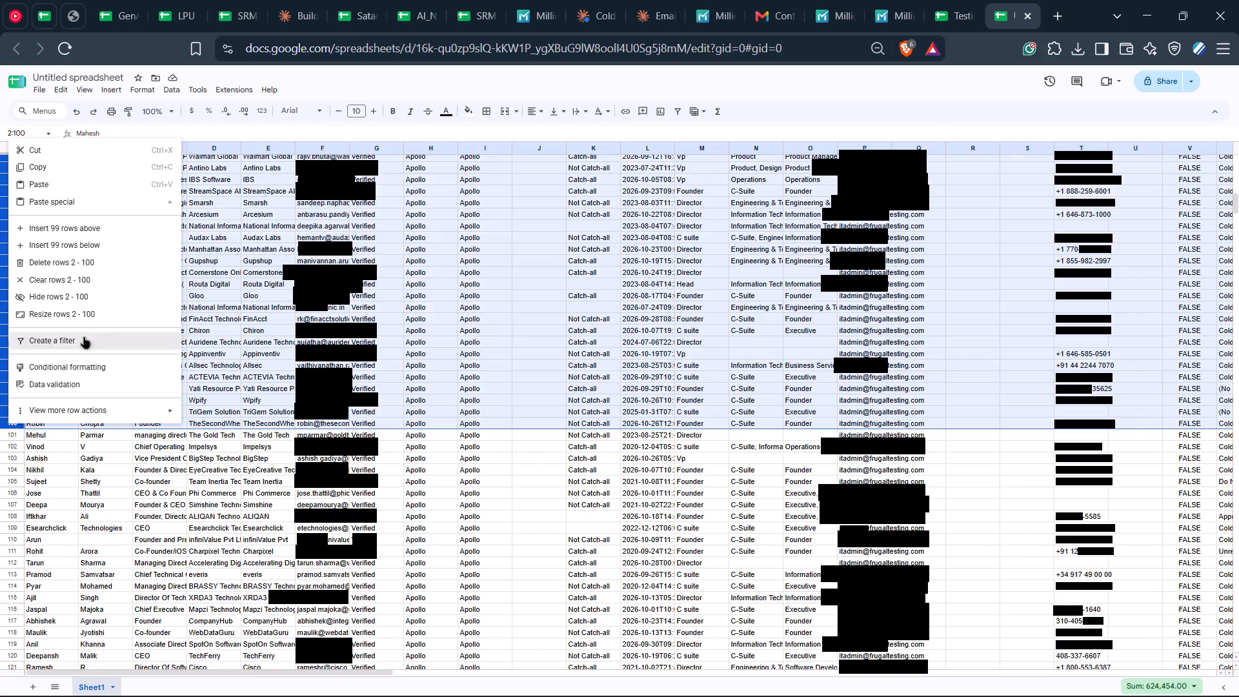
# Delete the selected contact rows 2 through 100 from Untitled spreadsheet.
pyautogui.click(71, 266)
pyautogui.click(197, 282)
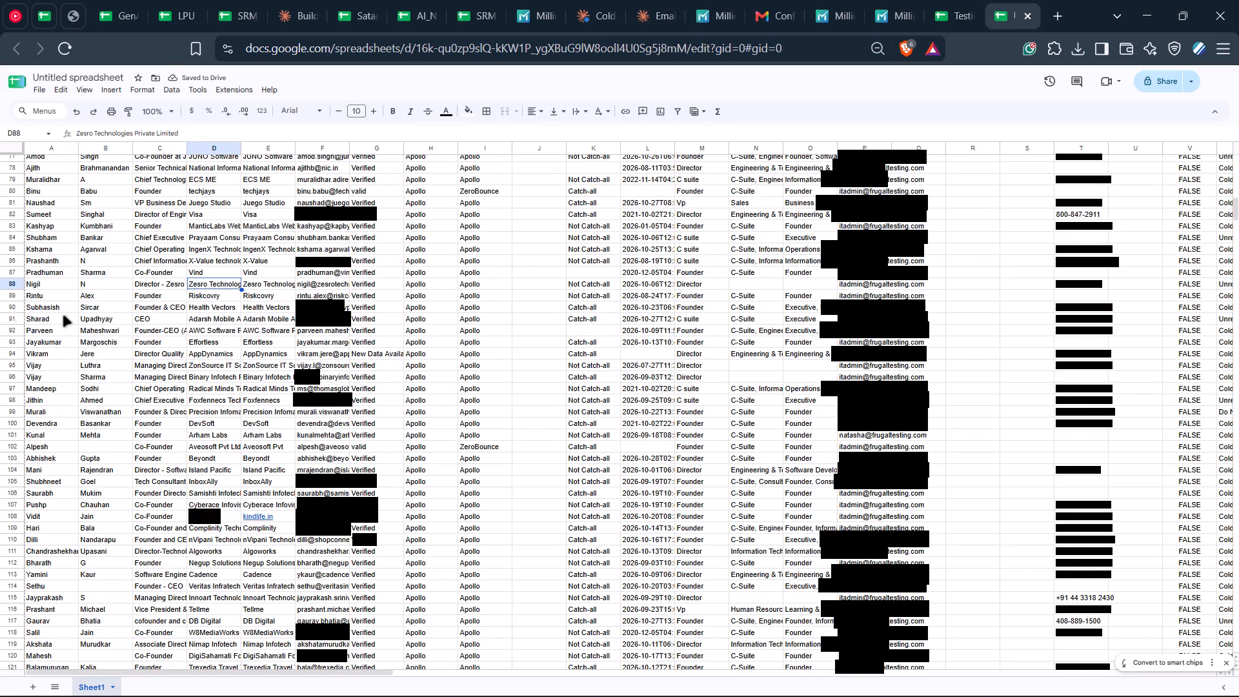
# Look through the remaining contact rows in Untitled spreadsheet down to the end of the list and back to the header.
pyautogui.scroll(11, 0, 330)
pyautogui.scroll(-4, 0, 330)
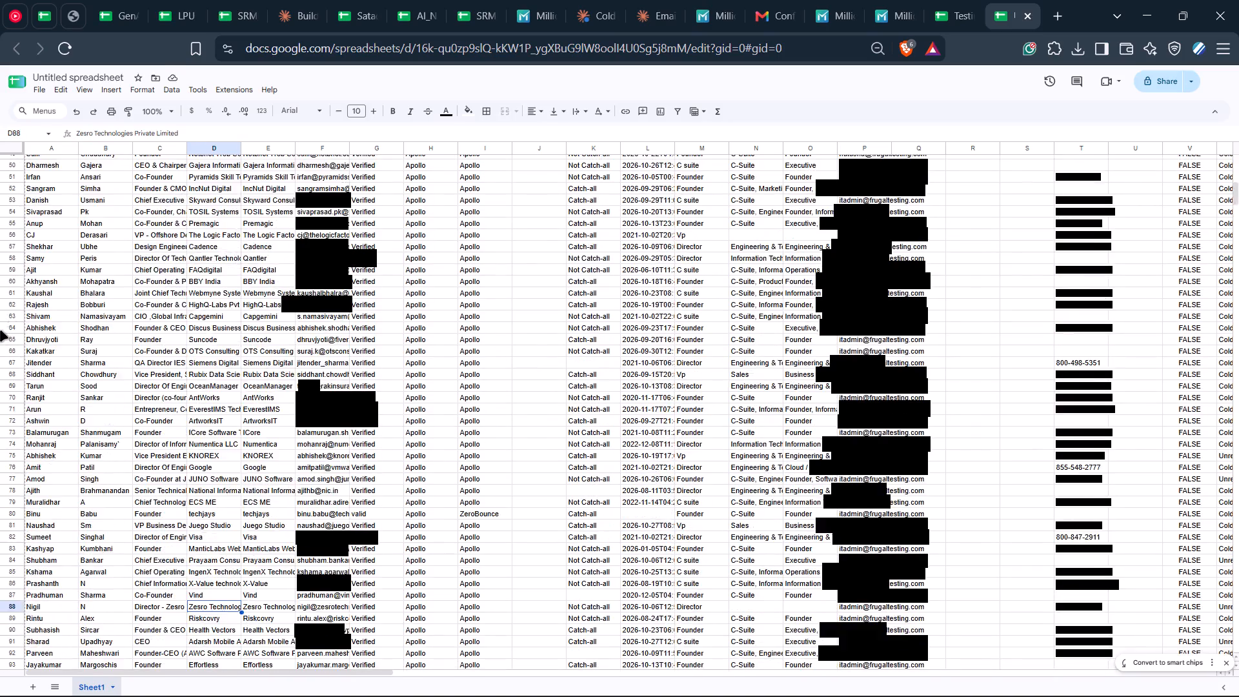
pyautogui.scroll(-15, 0, 330)
pyautogui.scroll(4, 0, 330)
pyautogui.scroll(-20, 0, 329)
pyautogui.scroll(-12, 0, 329)
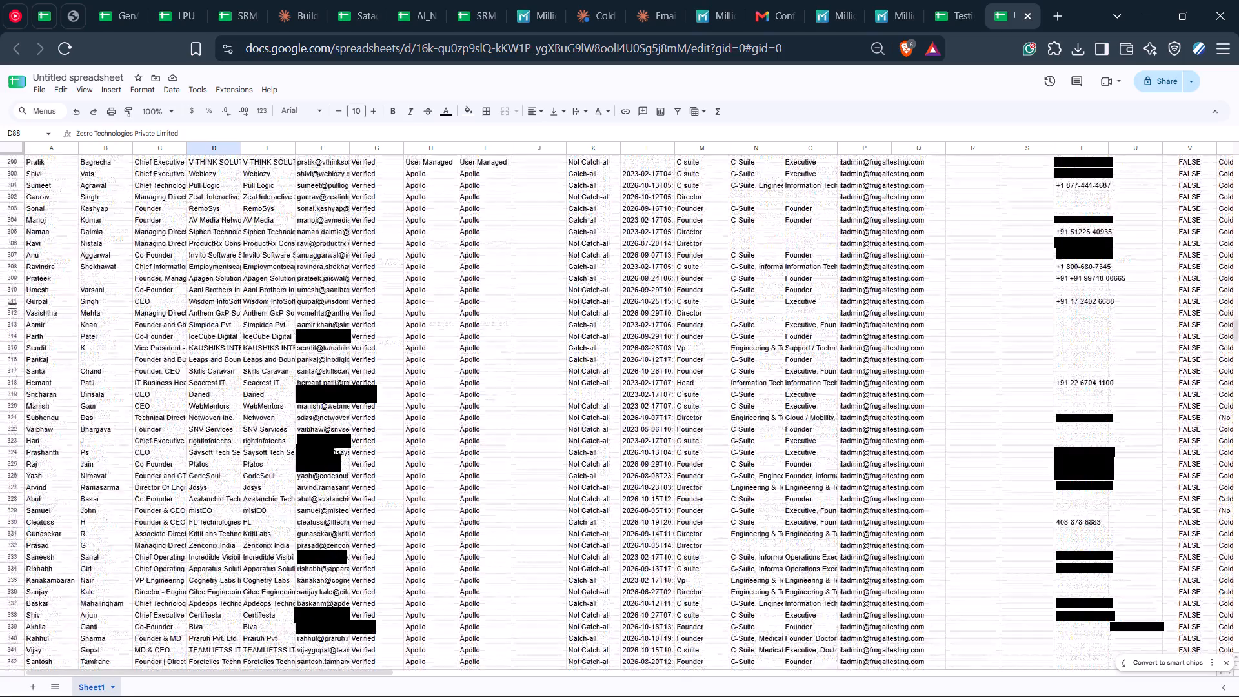
pyautogui.scroll(-16, 16, 307)
pyautogui.scroll(12, 16, 307)
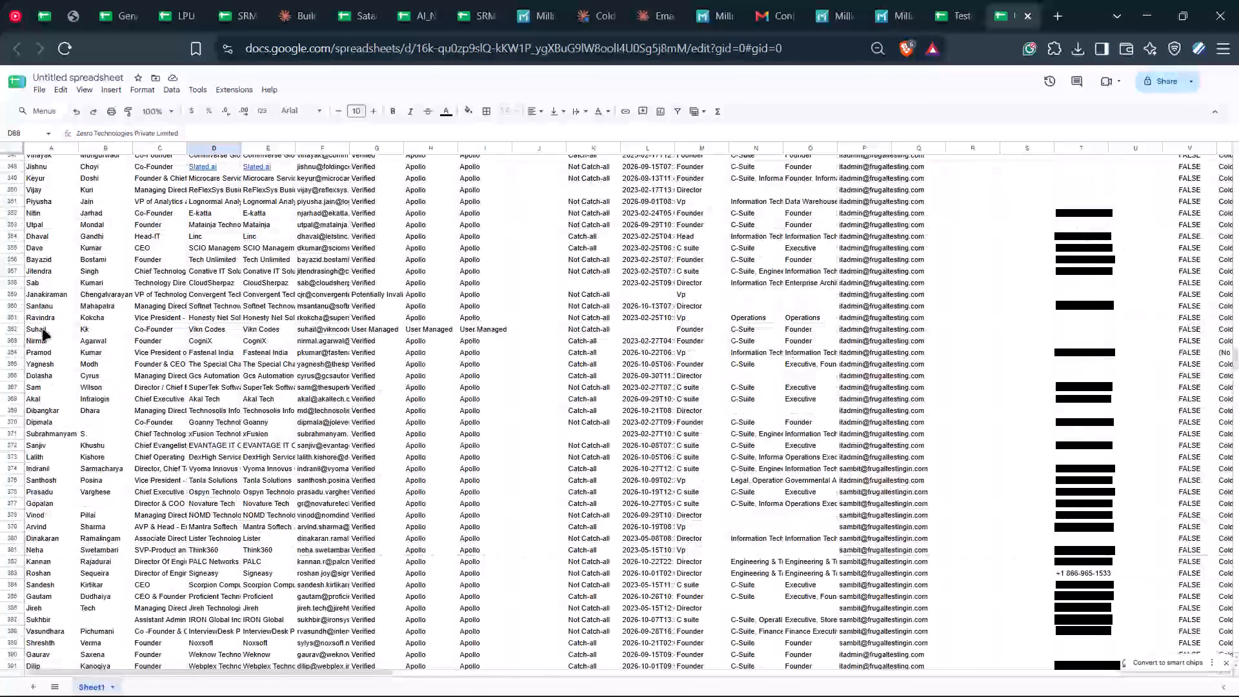
pyautogui.scroll(10, 43, 330)
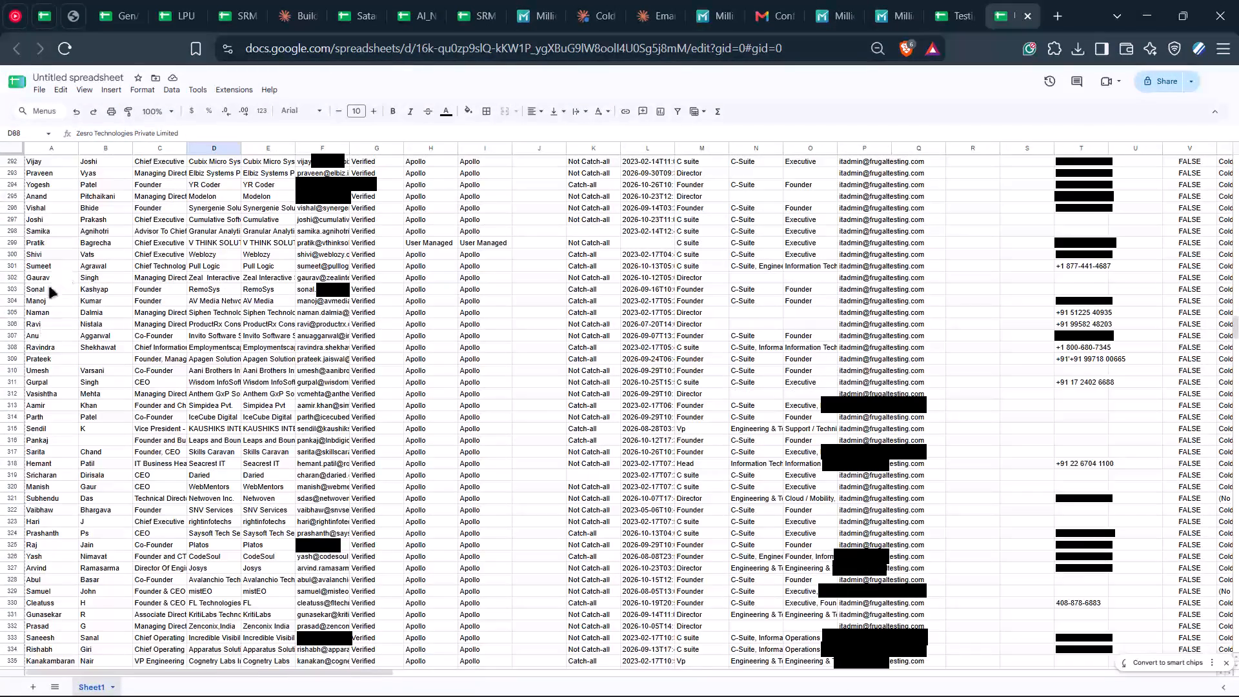
pyautogui.scroll(16, 49, 287)
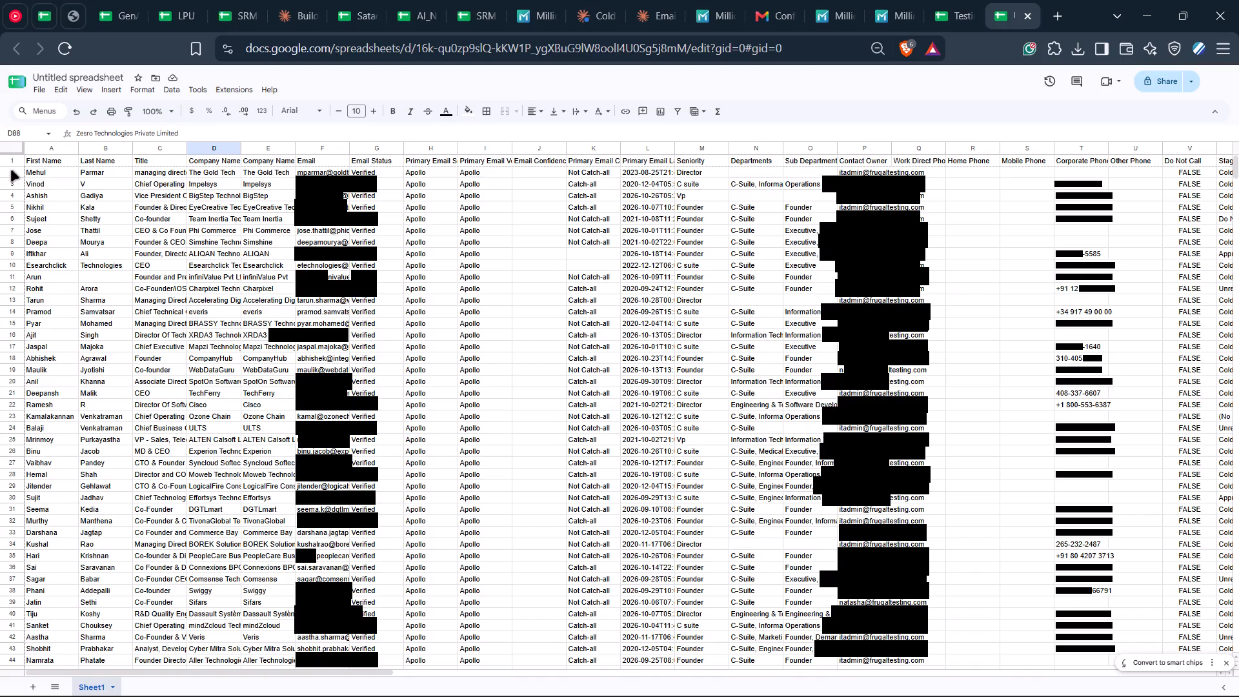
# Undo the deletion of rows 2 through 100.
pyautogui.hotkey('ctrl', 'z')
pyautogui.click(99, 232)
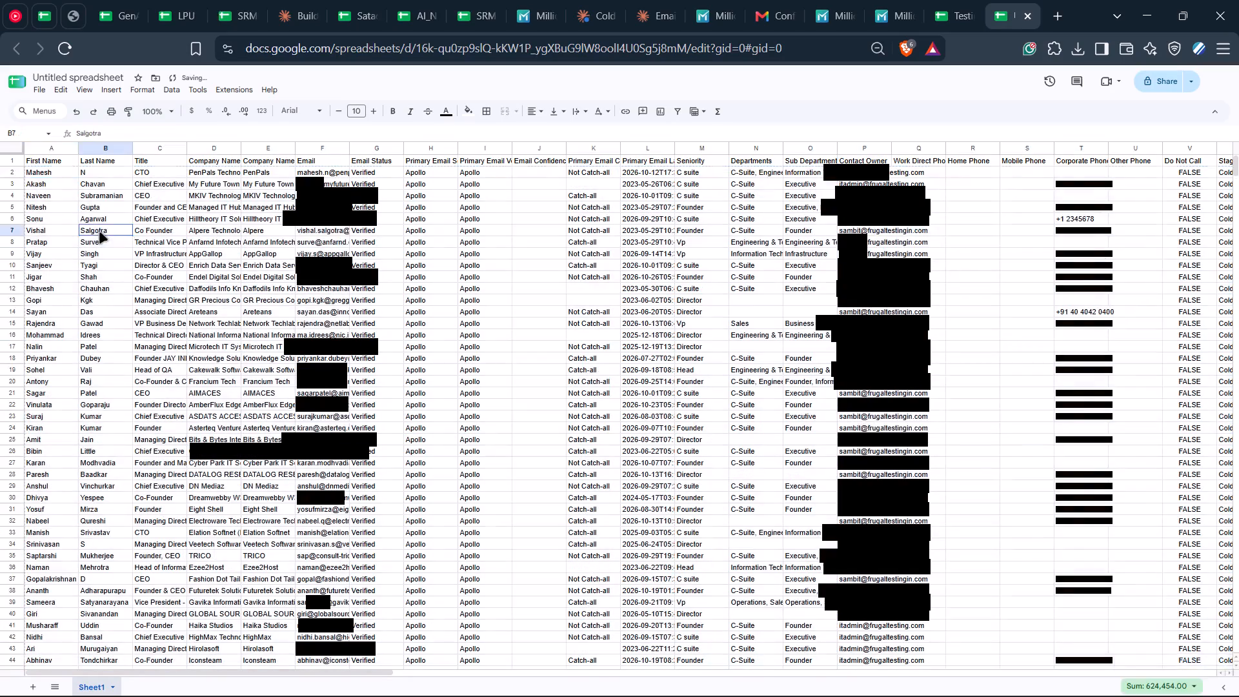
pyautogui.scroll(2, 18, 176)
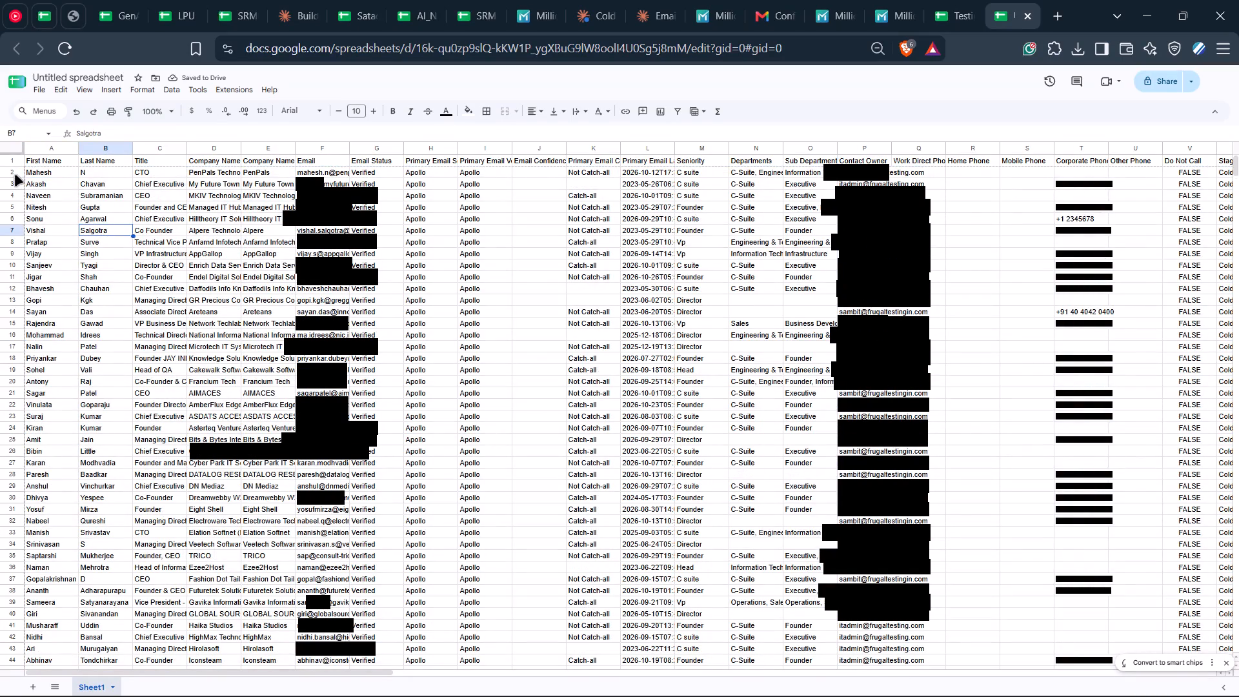
# Select contact rows 2 through 75 in Untitled spreadsheet and delete them.
pyautogui.moveTo(14, 170); pyautogui.dragTo(0, 308)
pyautogui.scroll(-11, 0, 308)
pyautogui.scroll(2, 0, 308)
pyautogui.moveTo(0, 308); pyautogui.dragTo(29, 296)
pyautogui.scroll(1, 23, 259)
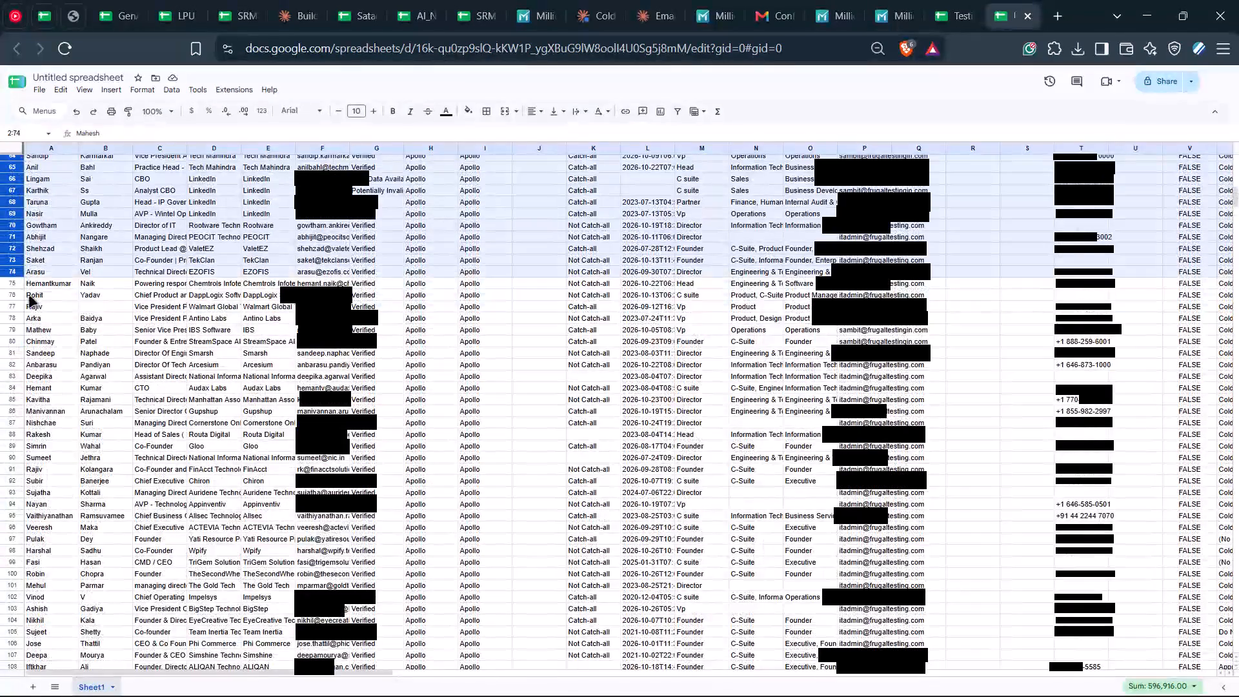
pyautogui.moveTo(29, 296); pyautogui.dragTo(12, 285)
pyautogui.rightClick(8, 279)
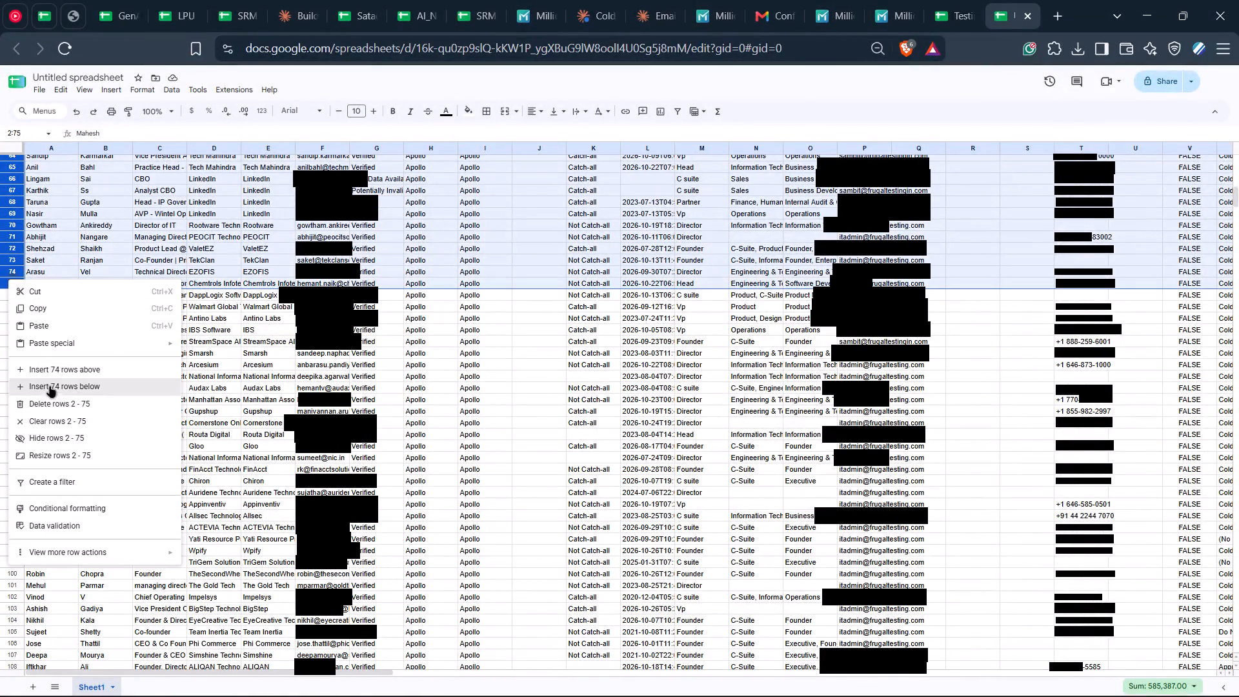
pyautogui.click(56, 402)
pyautogui.click(89, 325)
# Check how far the remaining list runs and delete the first two contact rows below the header, one at a time.
pyautogui.scroll(-20, 88, 321)
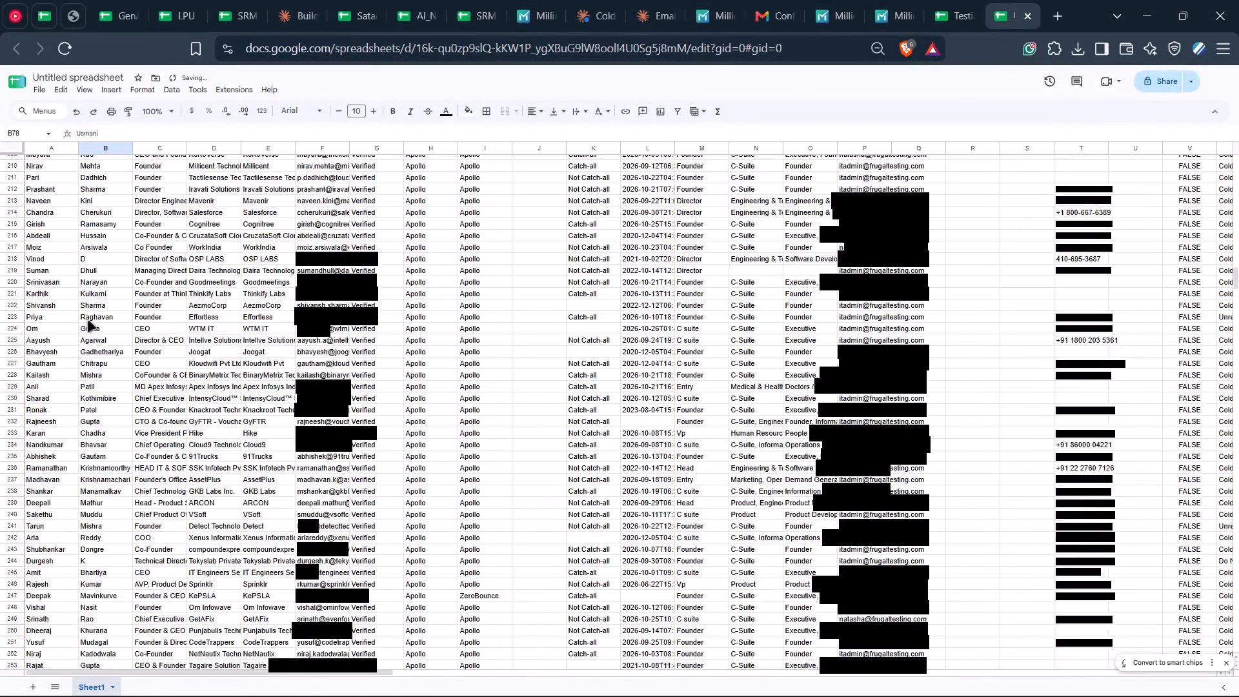
pyautogui.scroll(-20, 88, 321)
pyautogui.scroll(-14, 88, 321)
pyautogui.scroll(4, 87, 320)
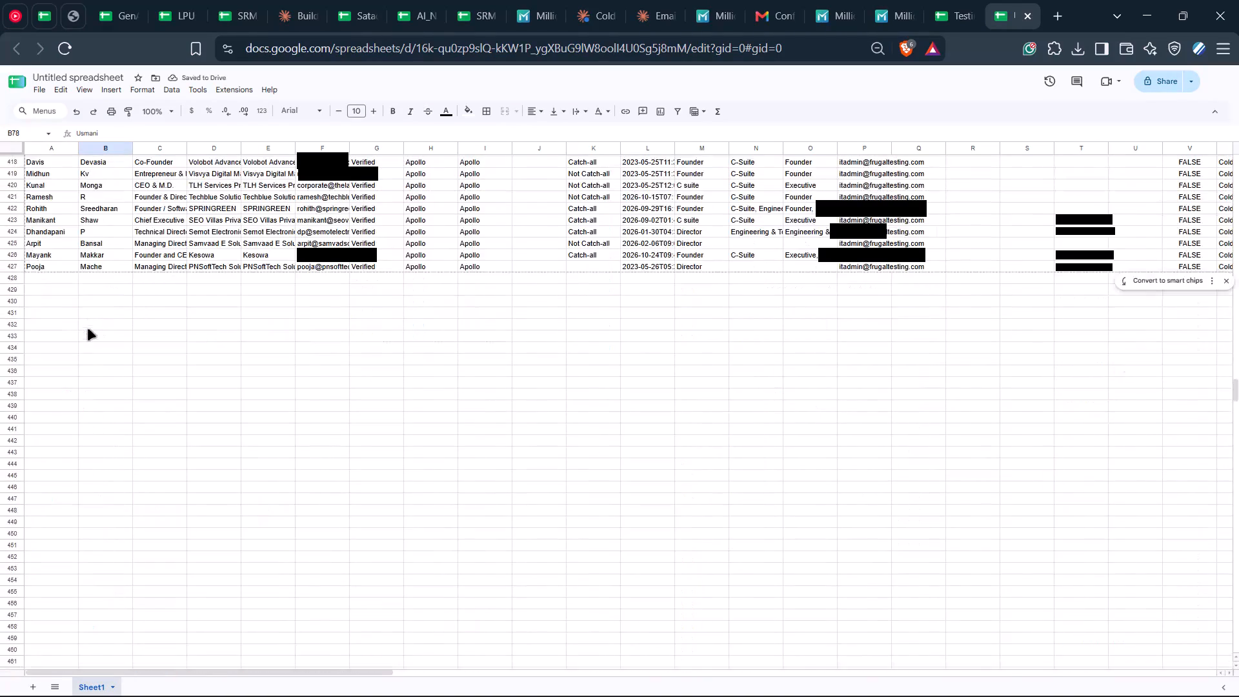
pyautogui.scroll(19, 48, 312)
pyautogui.scroll(10, 29, 264)
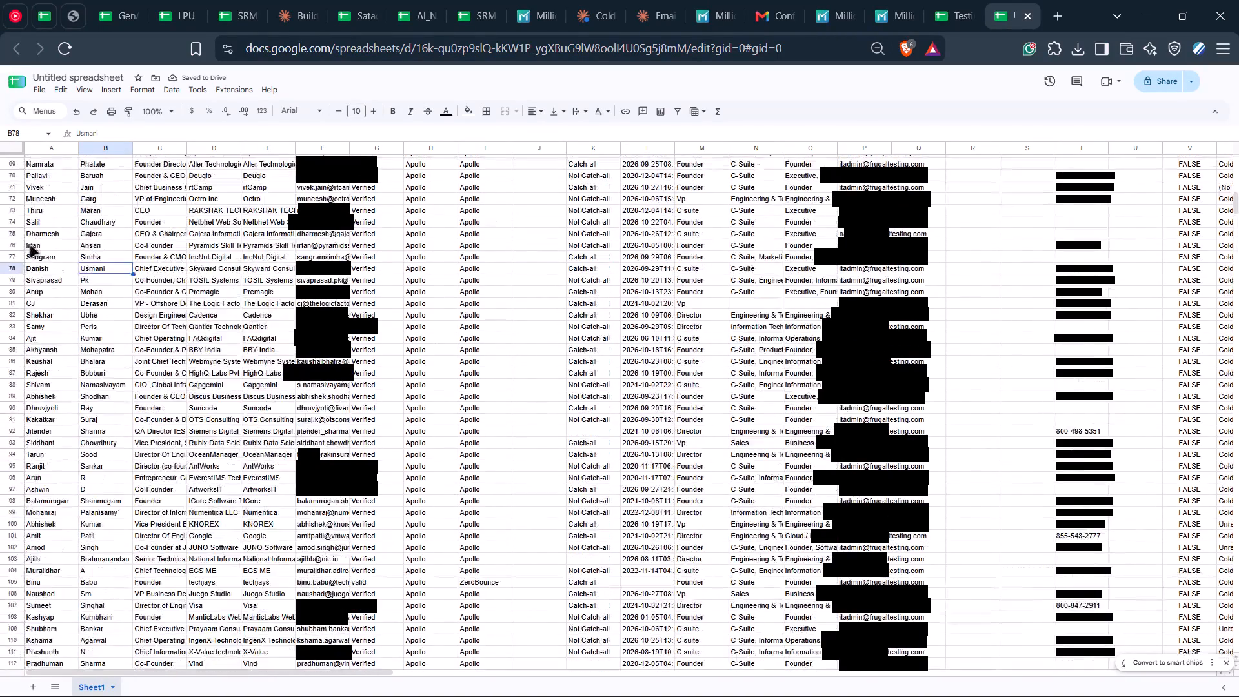
pyautogui.click(12, 172)
pyautogui.rightClick(12, 172)
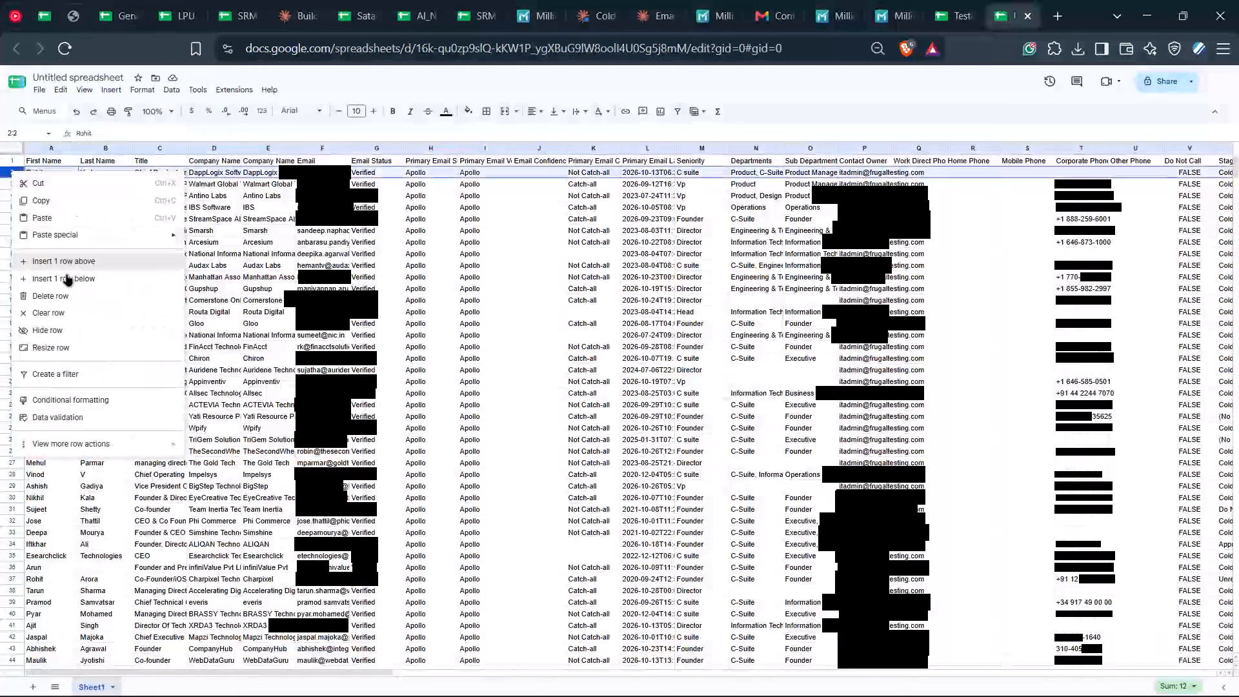
pyautogui.click(76, 294)
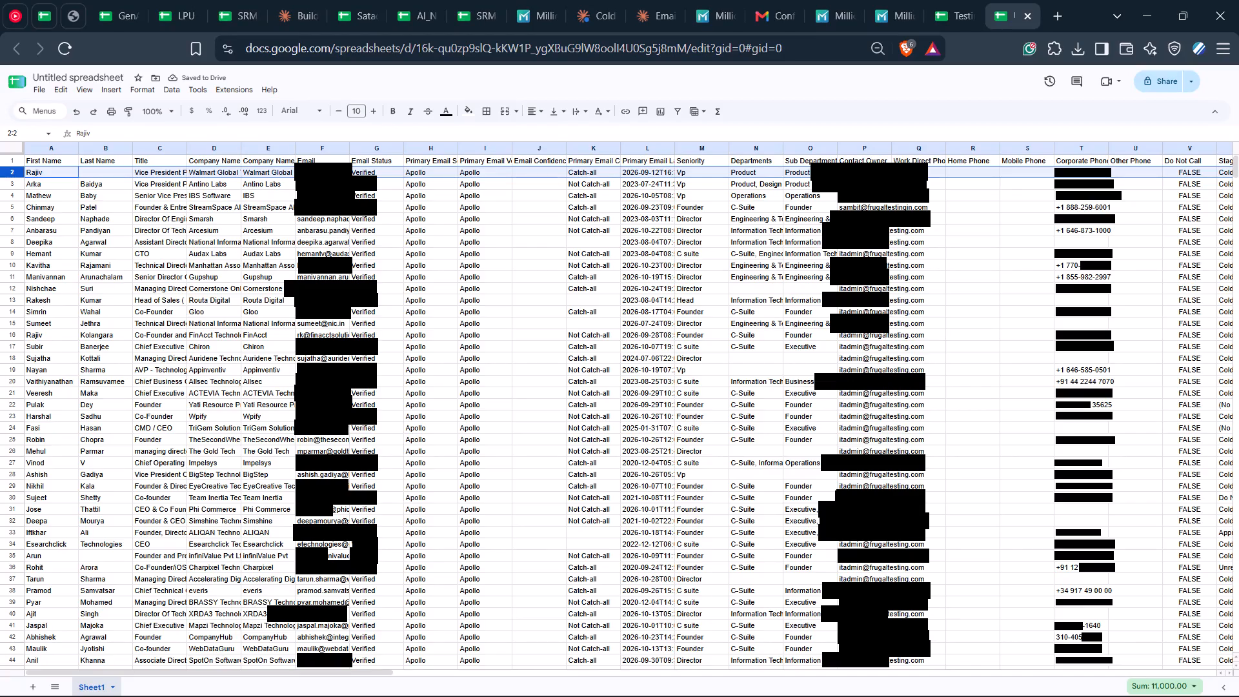
pyautogui.rightClick(13, 173)
pyautogui.click(57, 302)
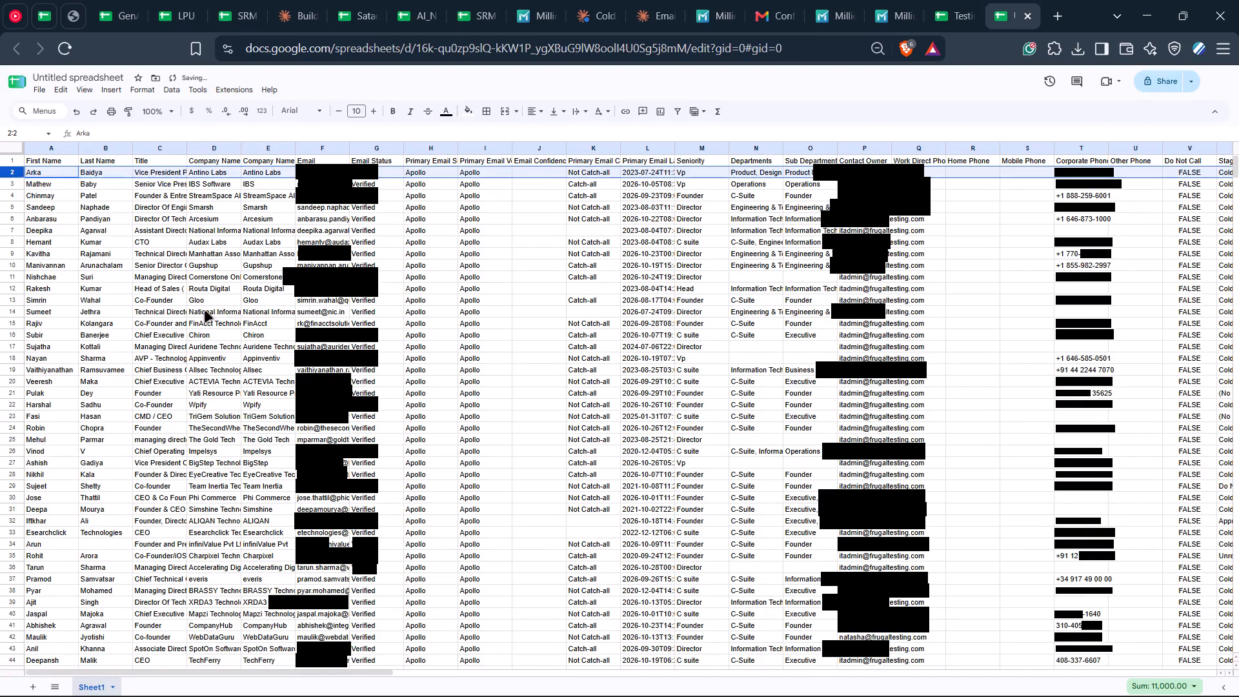
# Review the remaining contact rows in Untitled spreadsheet from the header down to the end of the list.
pyautogui.click(312, 300)
pyautogui.scroll(-14, 312, 300)
pyautogui.scroll(3, 312, 299)
pyautogui.scroll(-7, 312, 299)
pyautogui.scroll(1, 311, 299)
pyautogui.scroll(-20, 311, 299)
pyautogui.scroll(-10, 311, 299)
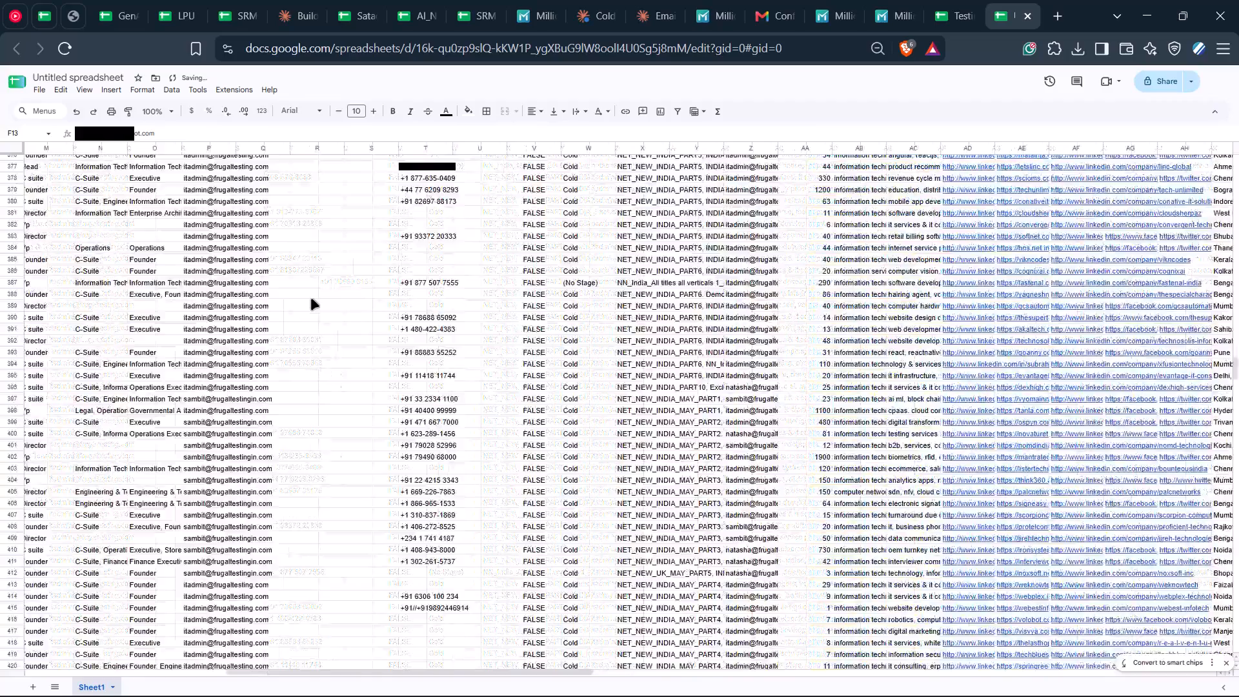
pyautogui.scroll(8, 311, 299)
pyautogui.scroll(19, 311, 299)
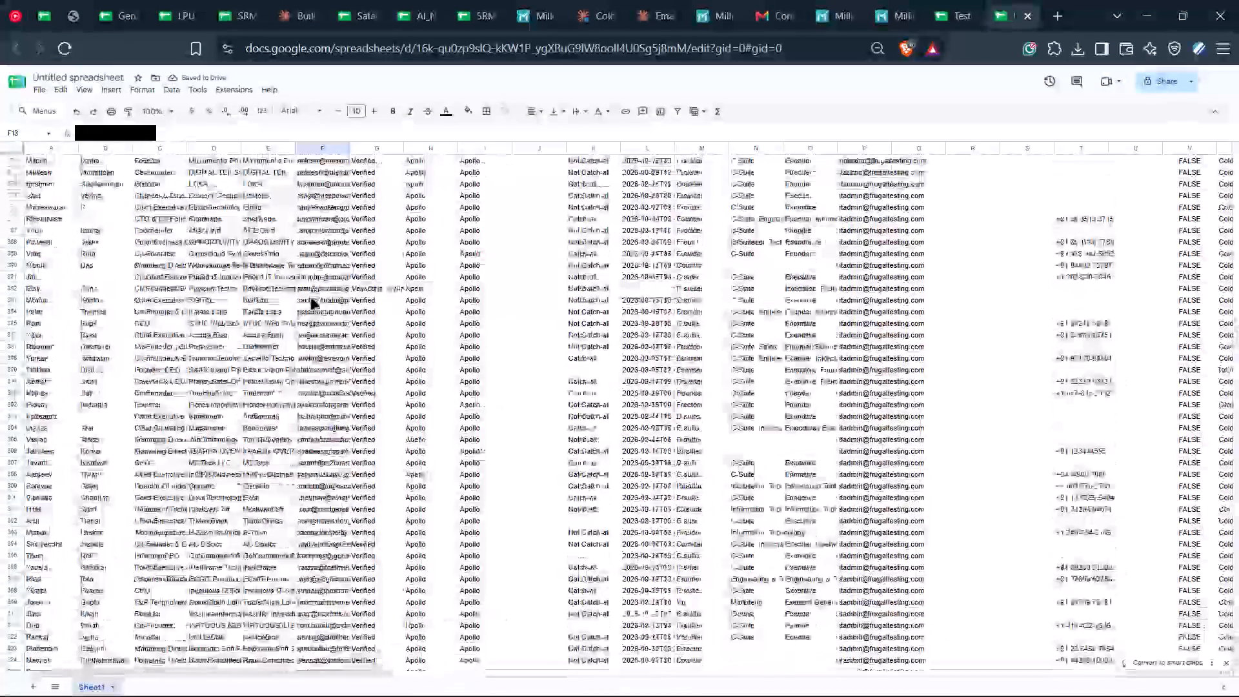
pyautogui.scroll(2, 311, 299)
pyautogui.scroll(12, 818, 201)
pyautogui.scroll(7, 1036, 0)
pyautogui.scroll(3, 610, 54)
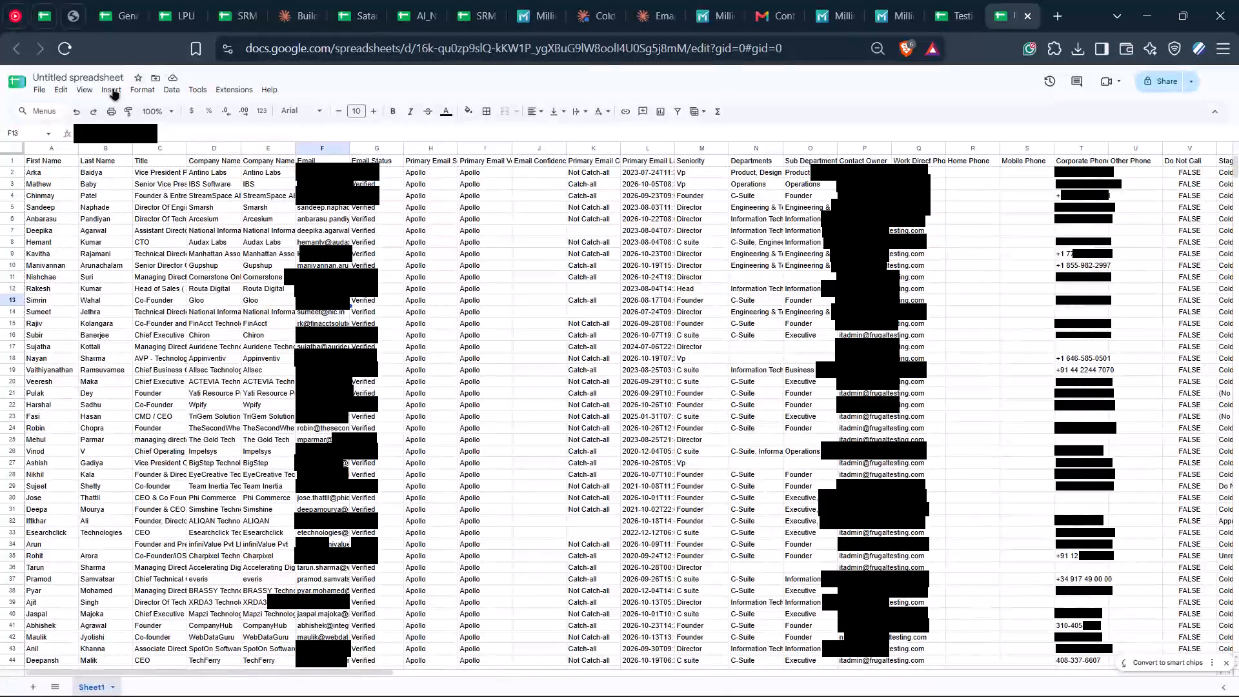
# Download the trimmed spreadsheet as Microsoft Excel file Untitled spreadsheet (2).xlsx into the 03 - Work - Frugal Testing folder.
pyautogui.click(46, 89)
pyautogui.click(101, 222)
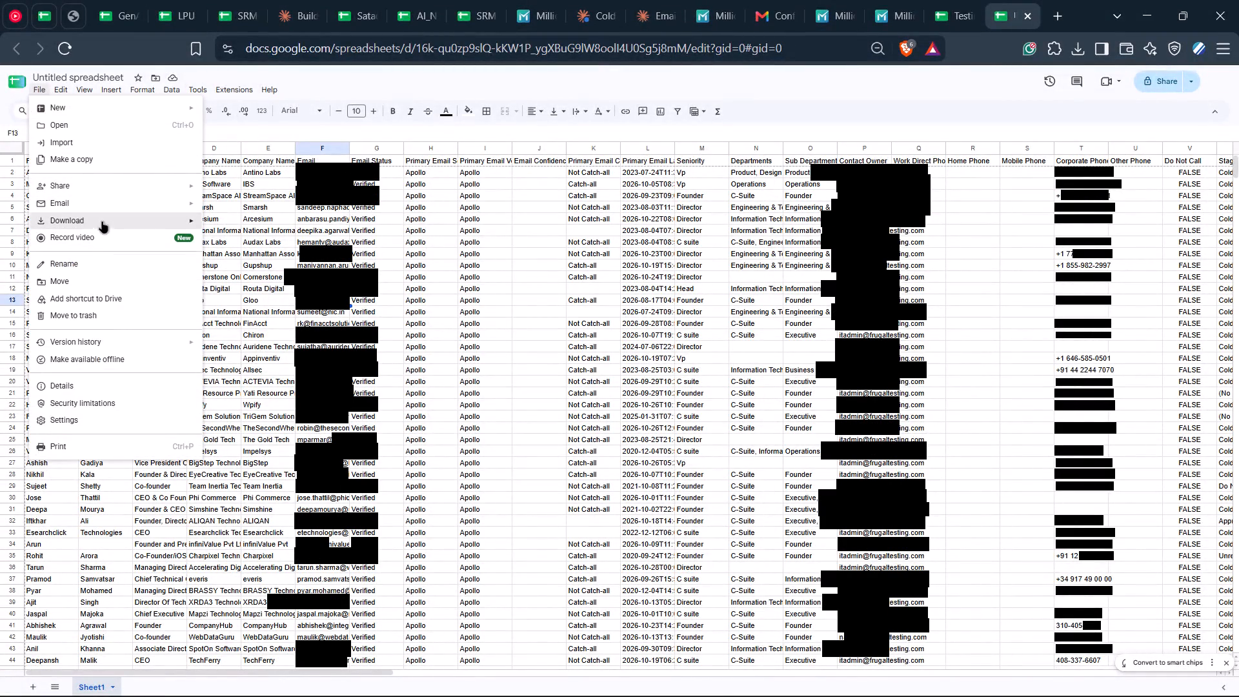
pyautogui.click(309, 221)
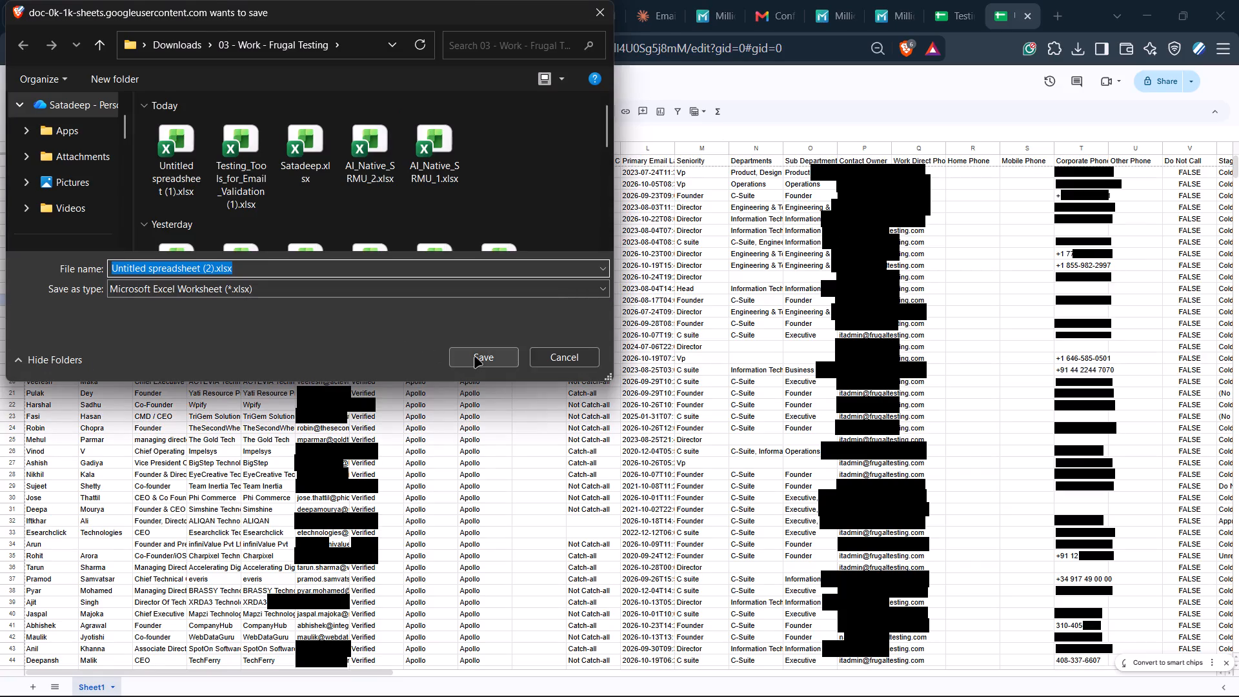
pyautogui.click(474, 357)
# Switch to MillionVerifier, upload Untitled spreadsheet (2).xlsx from the recent downloads, and start its verification with duplicate removal on.
pyautogui.click(889, 0)
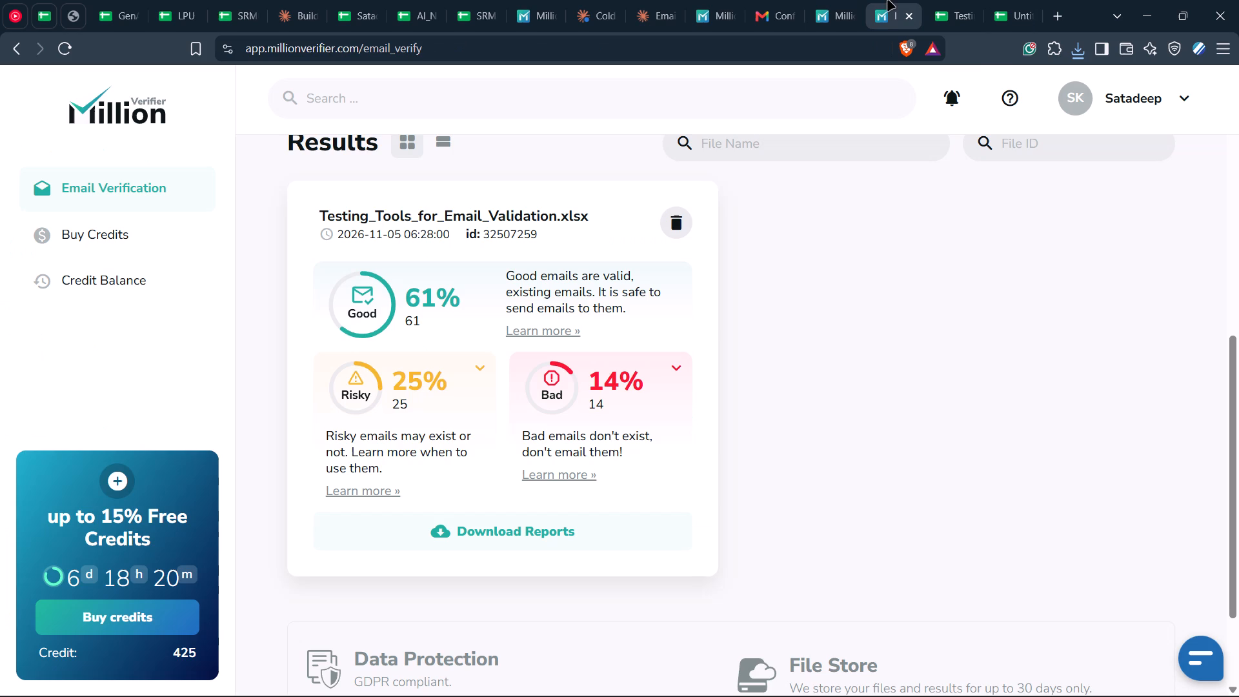
pyautogui.click(1075, 49)
pyautogui.scroll(6, 781, 287)
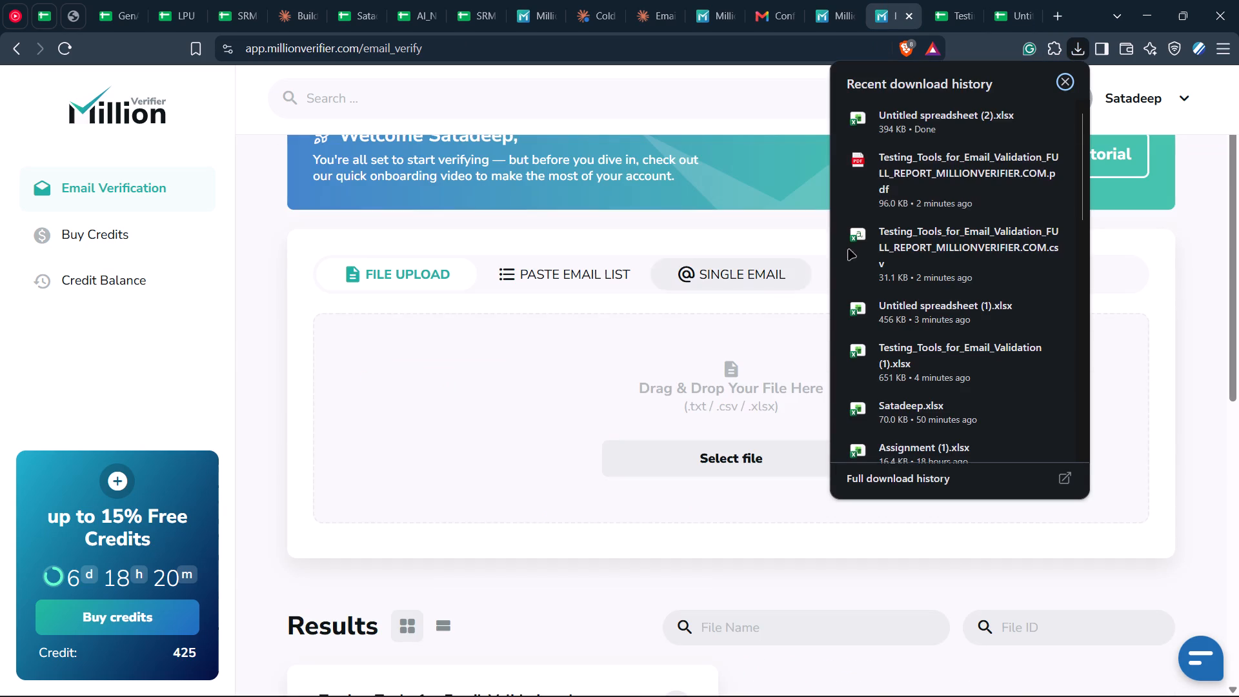
pyautogui.moveTo(869, 117); pyautogui.dragTo(730, 319)
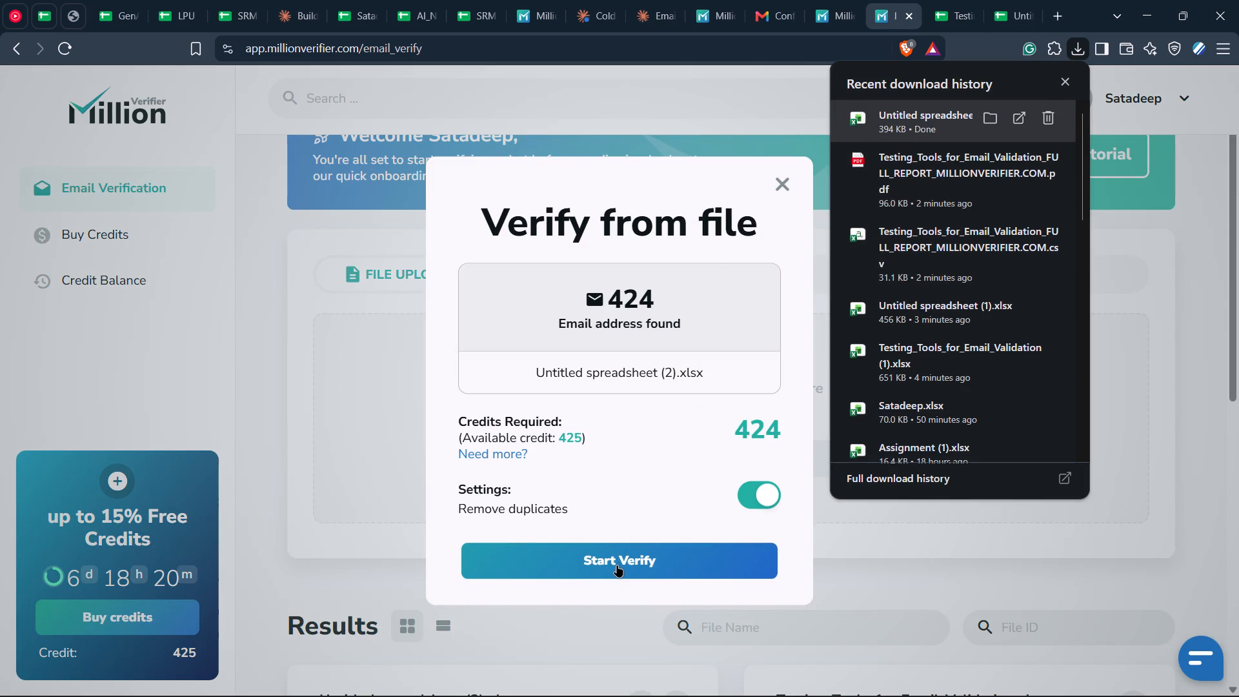
pyautogui.click(618, 565)
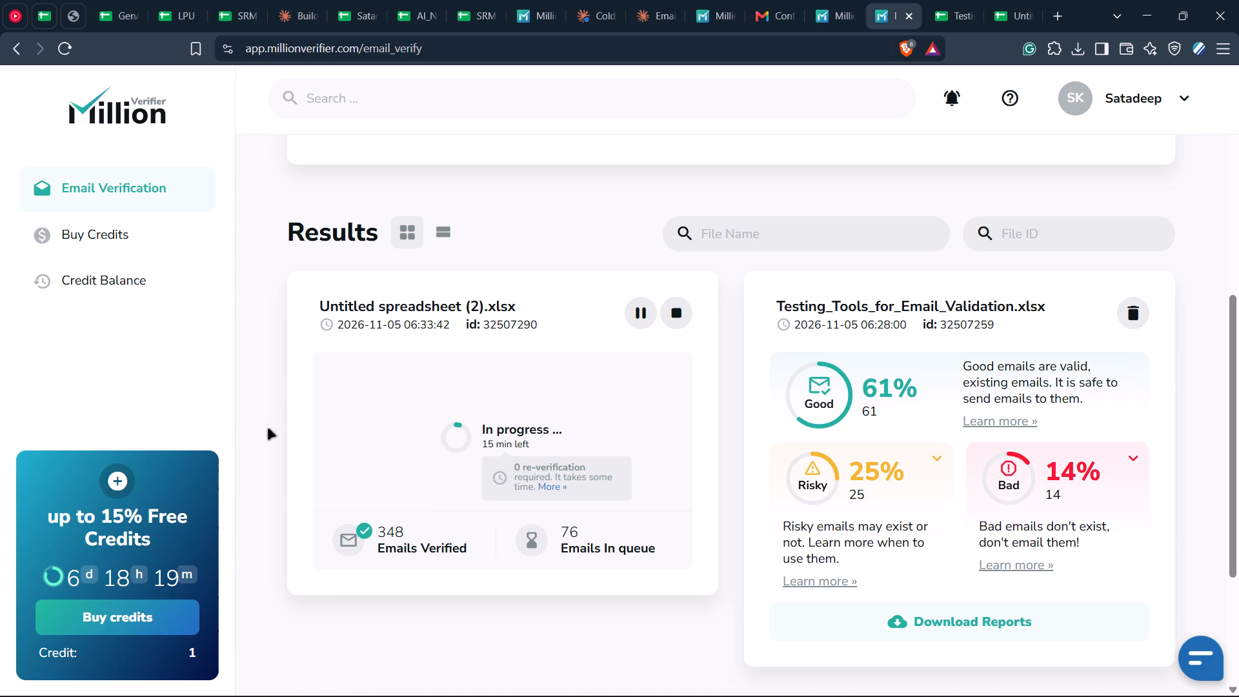
# Monitor the verification progress of Untitled spreadsheet (2).xlsx in the MillionVerifier results.
pyautogui.scroll(12, 268, 429)
pyautogui.scroll(-6, 268, 427)
pyautogui.scroll(7, 268, 427)
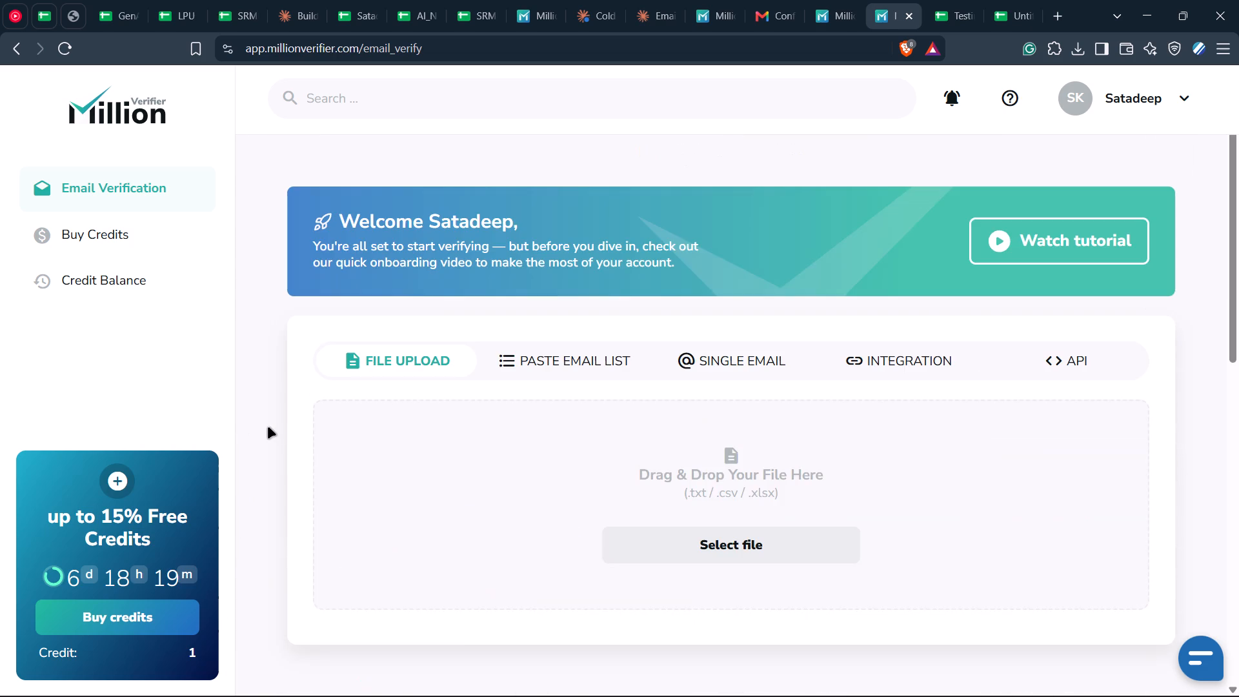
pyautogui.scroll(-6, 279, 398)
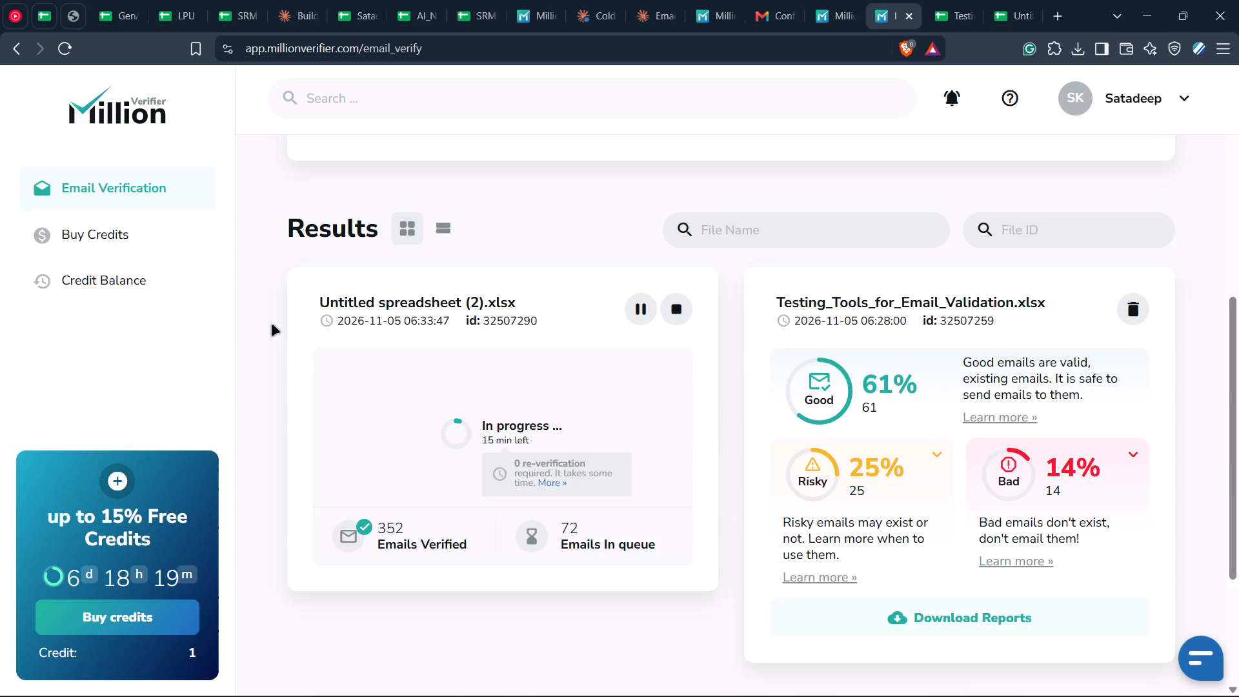
pyautogui.scroll(4, 264, 343)
pyautogui.scroll(-5, 264, 343)
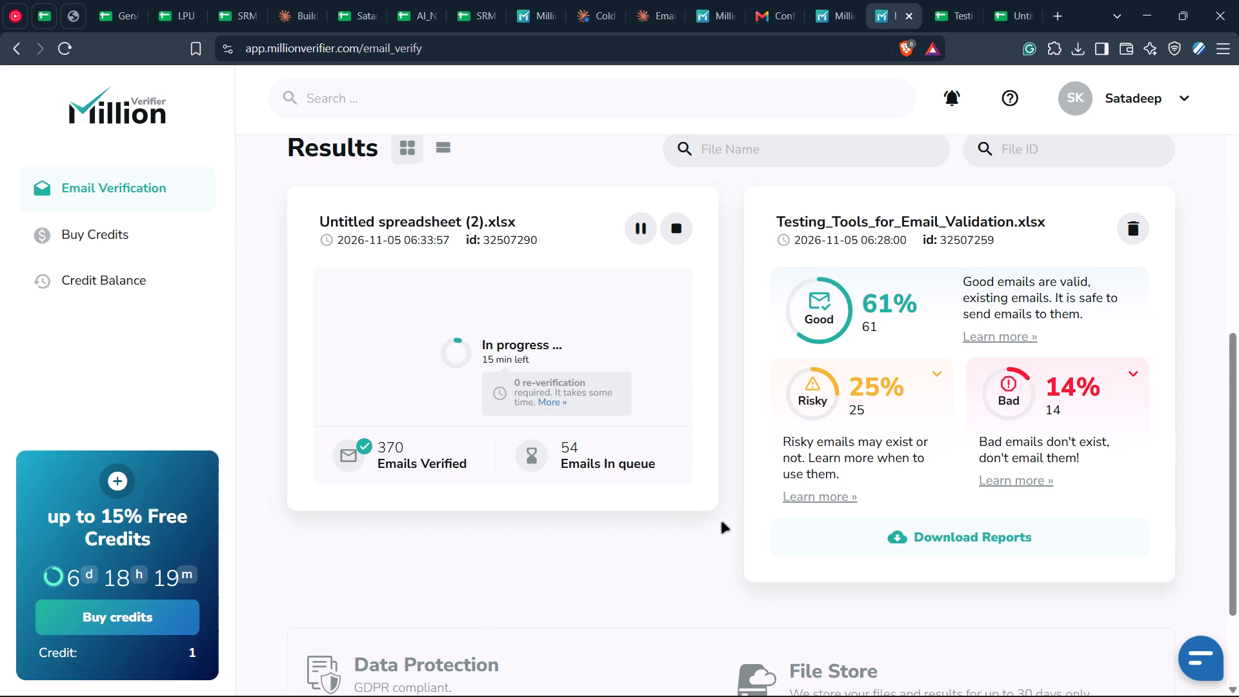
pyautogui.scroll(-2, 721, 522)
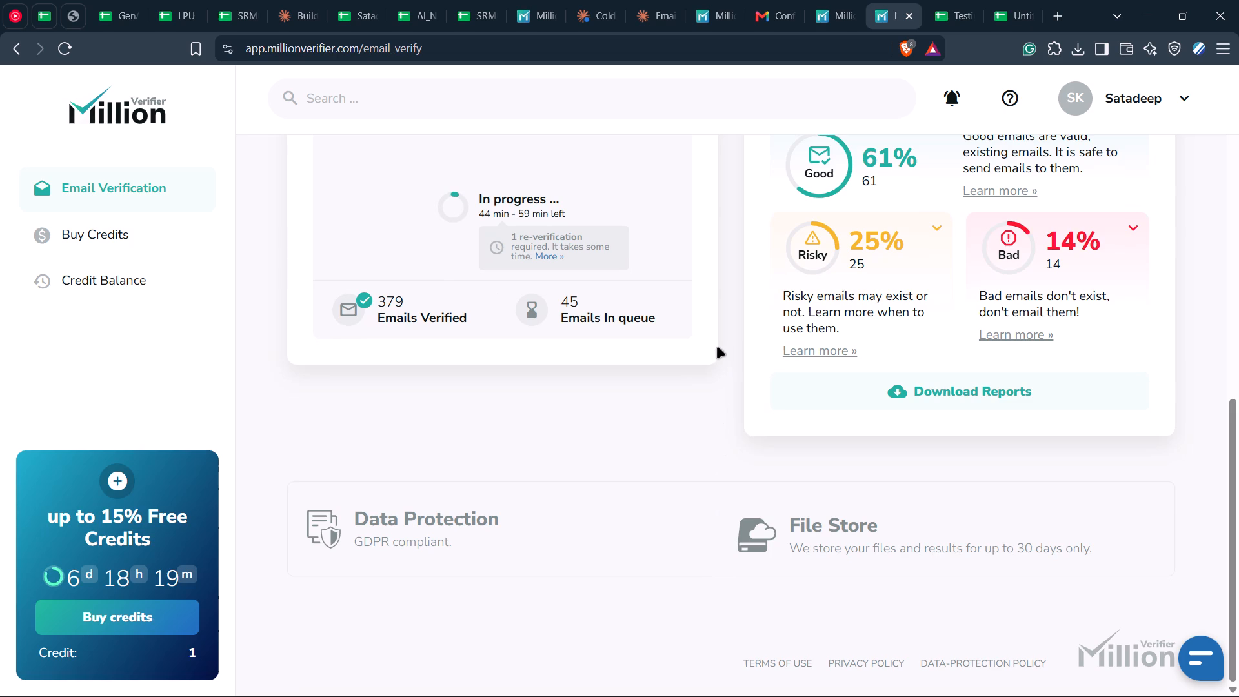
# Open the help article linked from the re-verification notice and read its guidance on waiting for or stopping a file.
pyautogui.rightClick(555, 258)
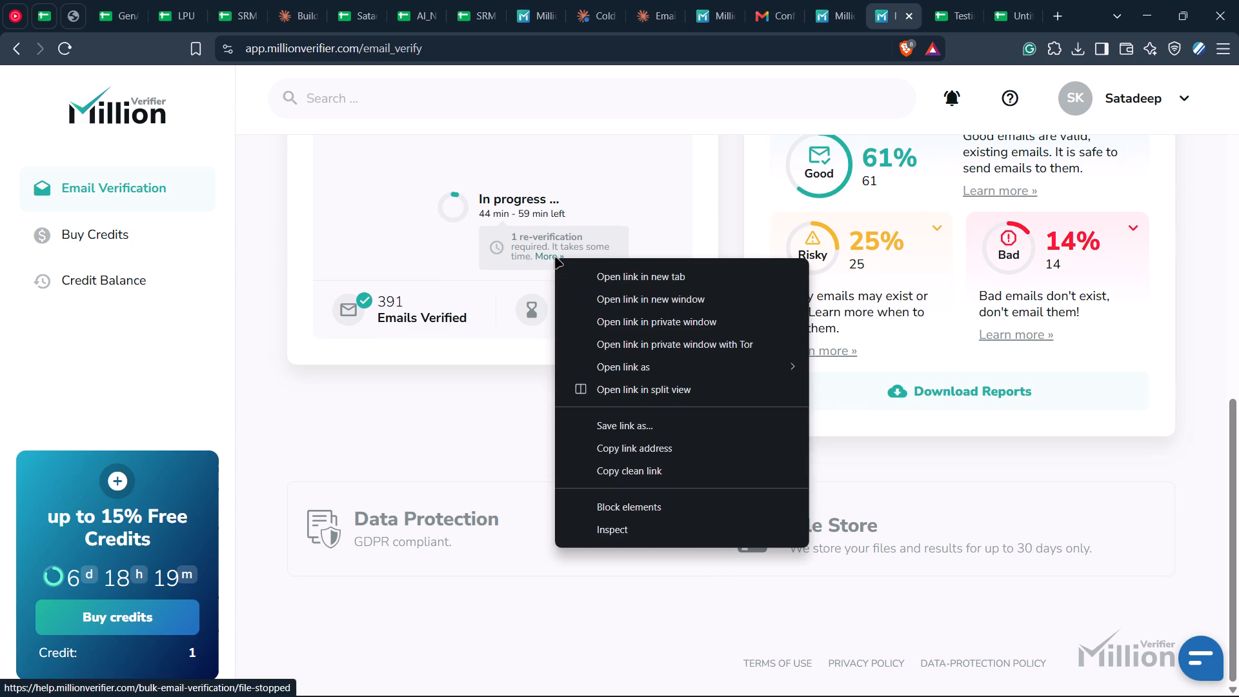
pyautogui.click(707, 207)
pyautogui.click(548, 254)
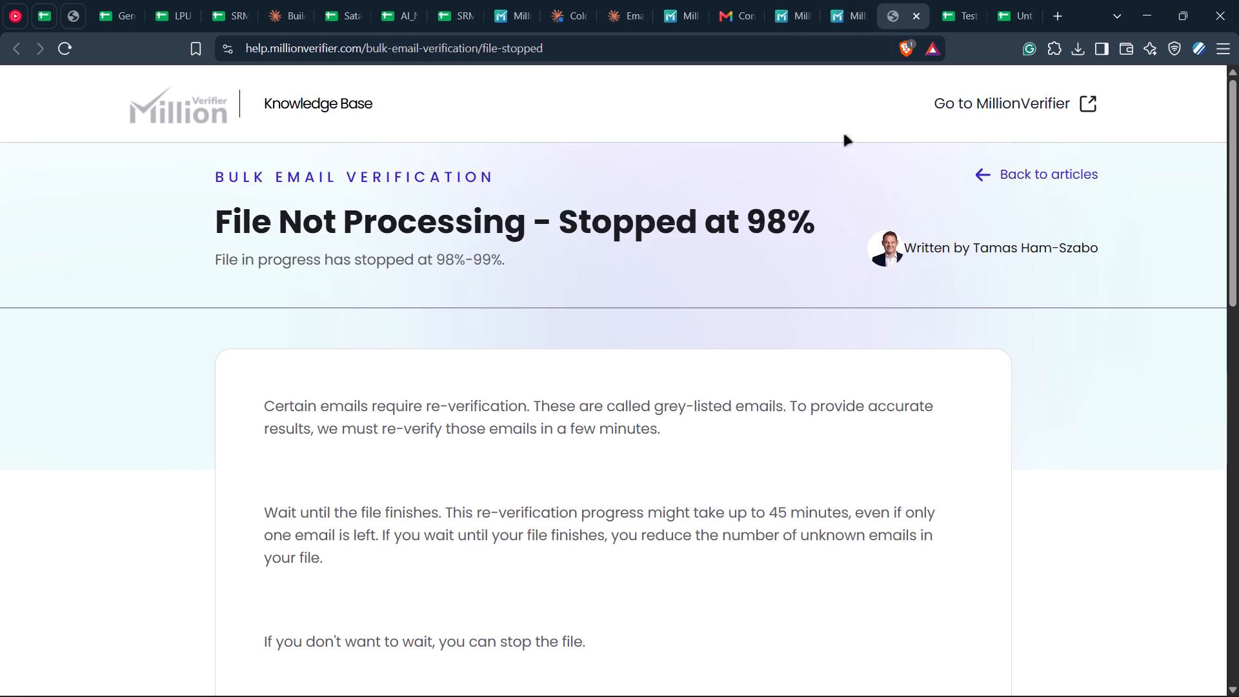
pyautogui.scroll(-2, 608, 364)
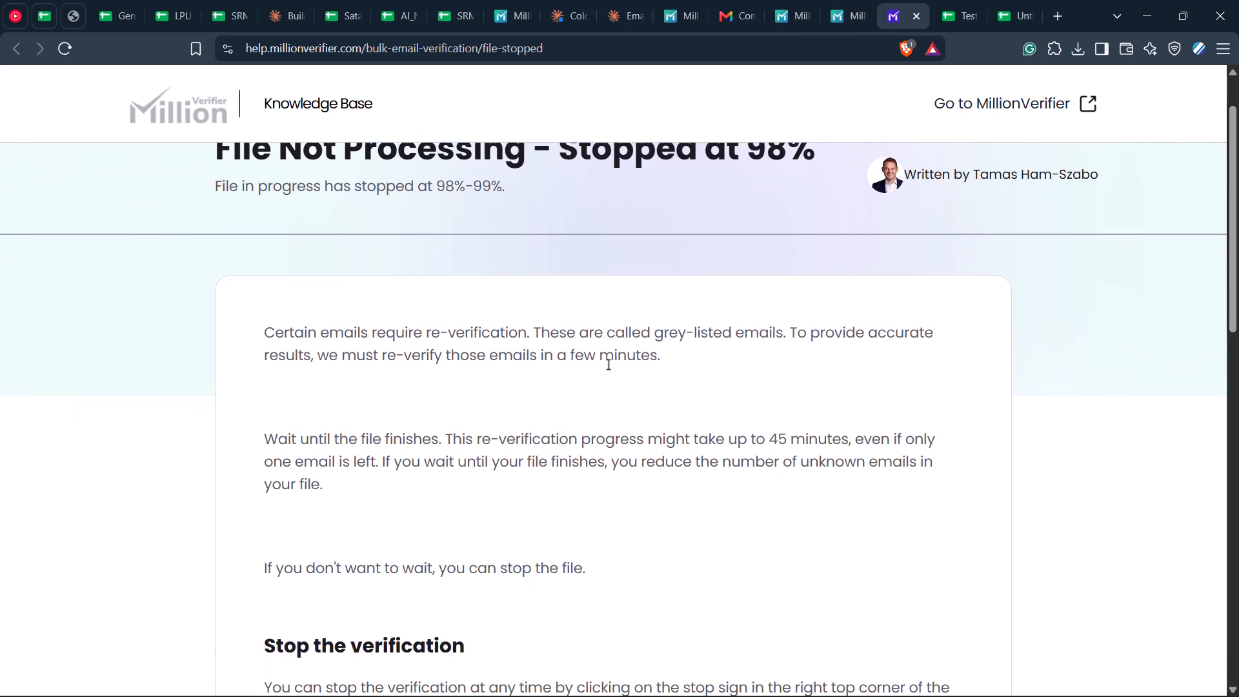
pyautogui.scroll(-5, 608, 364)
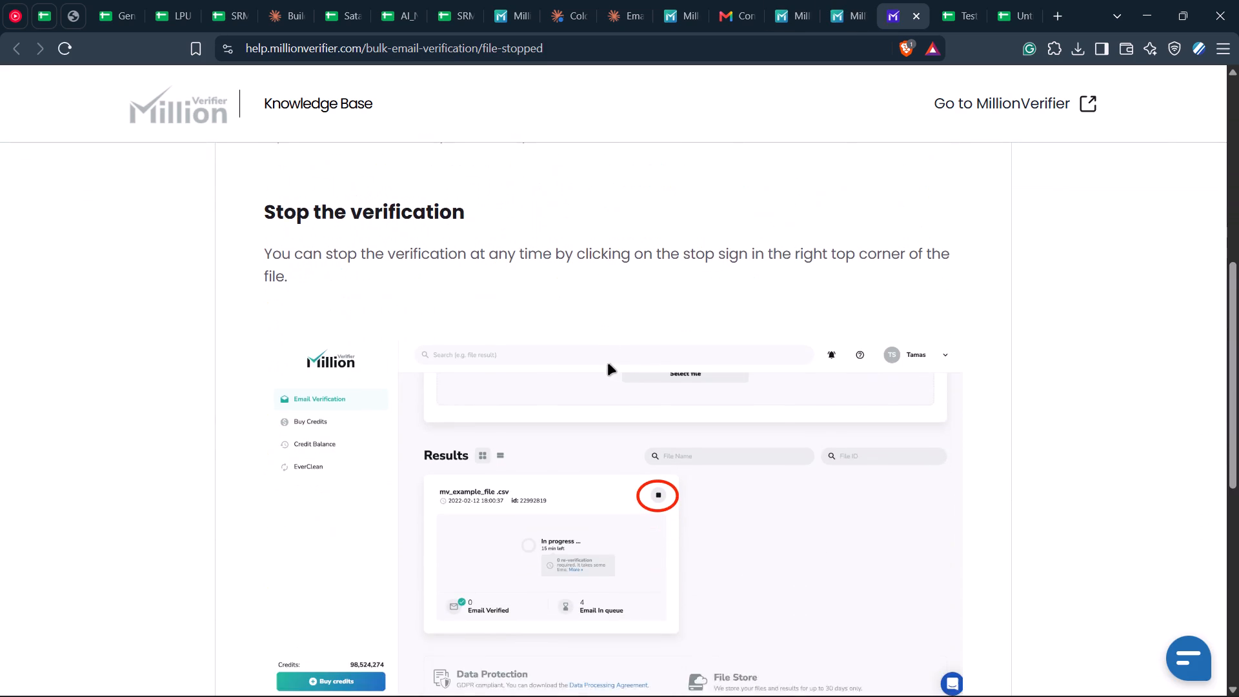
pyautogui.scroll(-5, 608, 364)
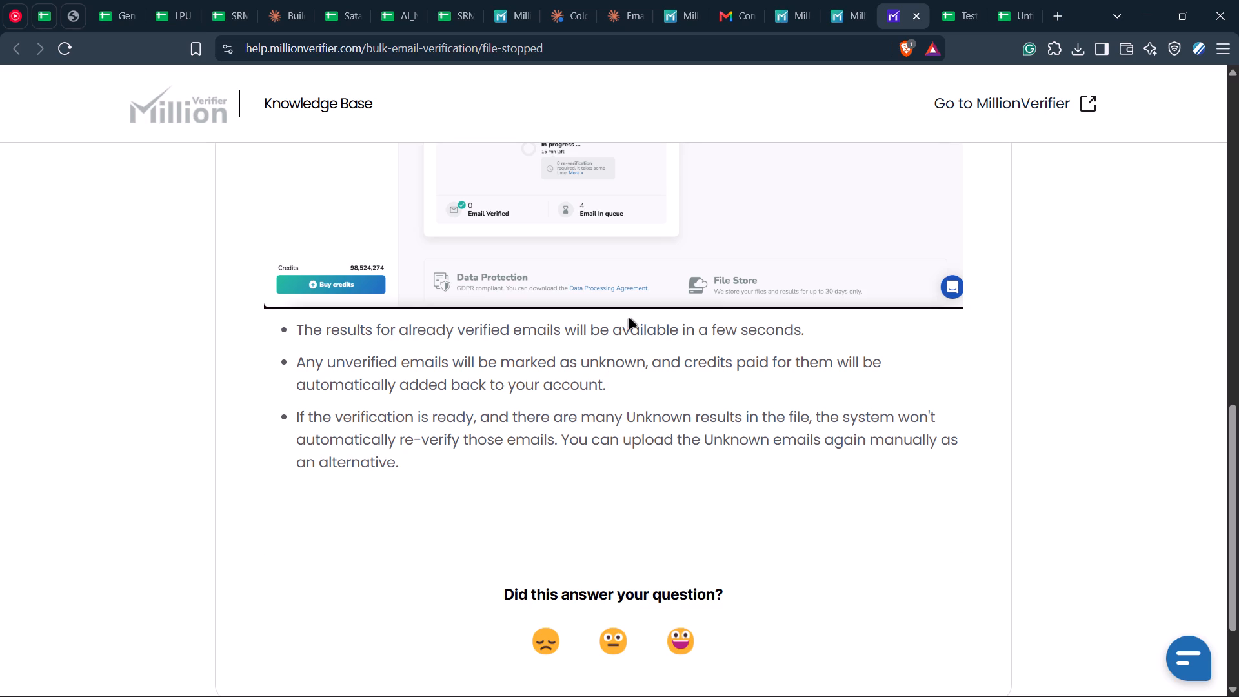
pyautogui.scroll(2, 629, 318)
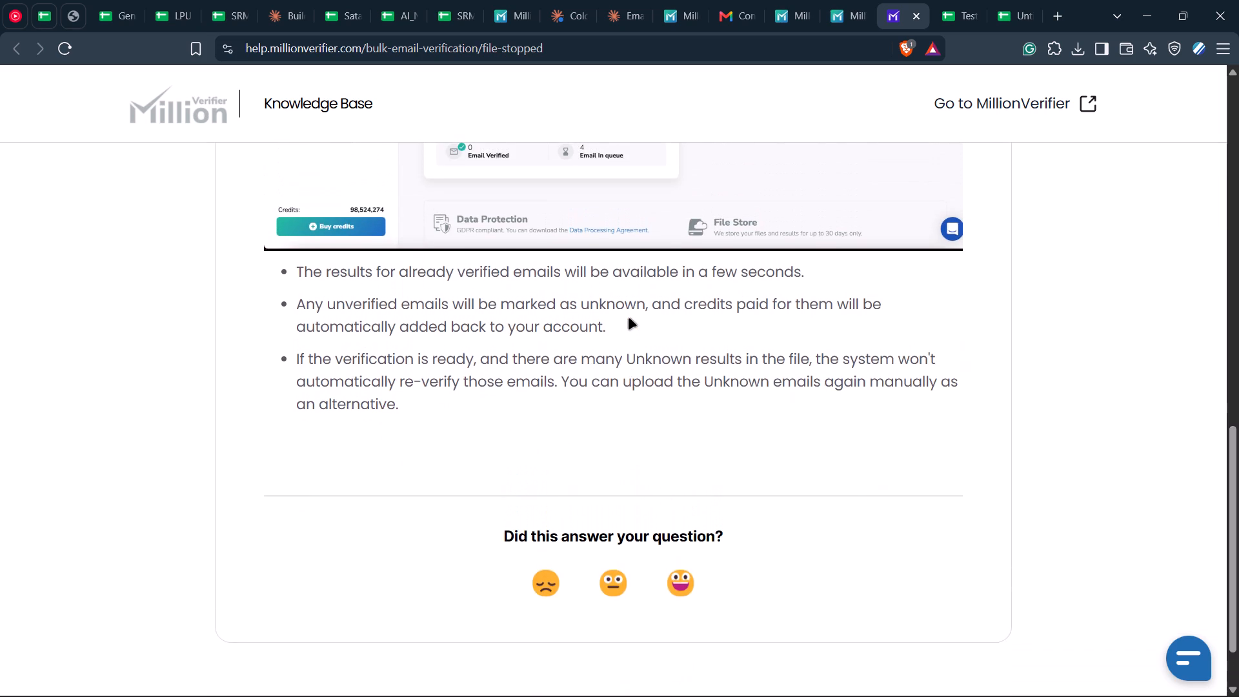
# Review the help article's sections on re-verification waiting time and on how stopping a file affects unverified emails and credits.
pyautogui.scroll(1, 629, 318)
pyautogui.rightClick(629, 318)
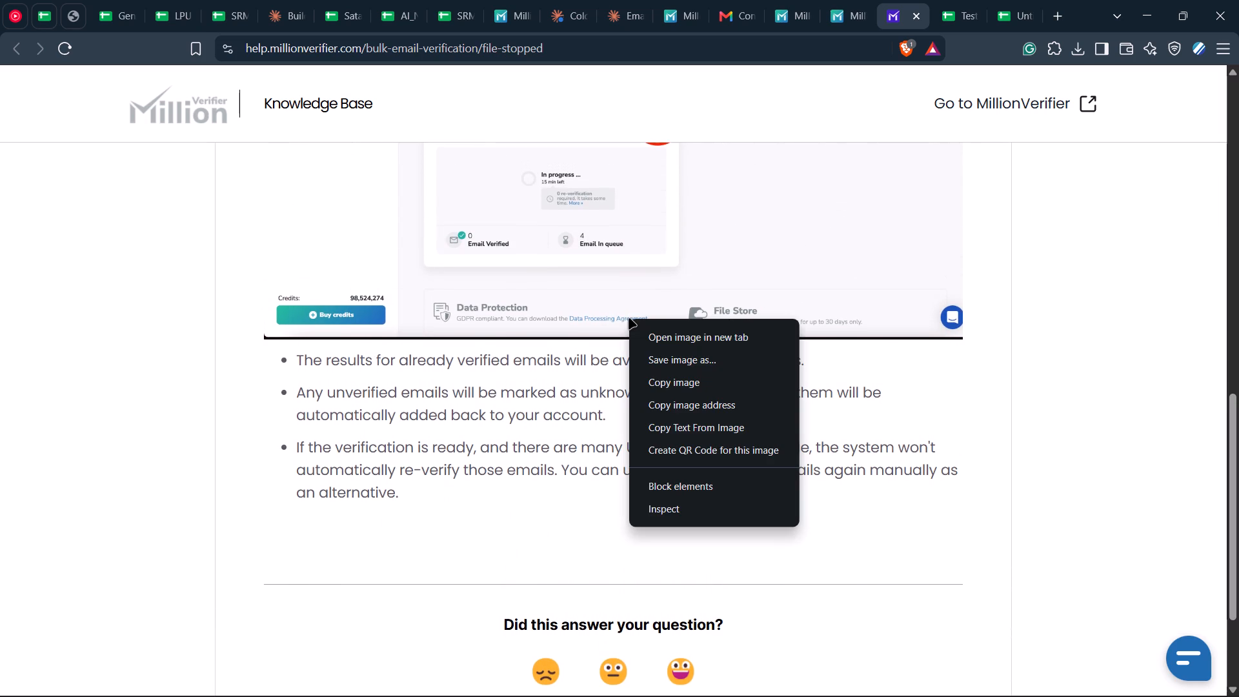
pyautogui.click(569, 384)
pyautogui.scroll(-2, 569, 384)
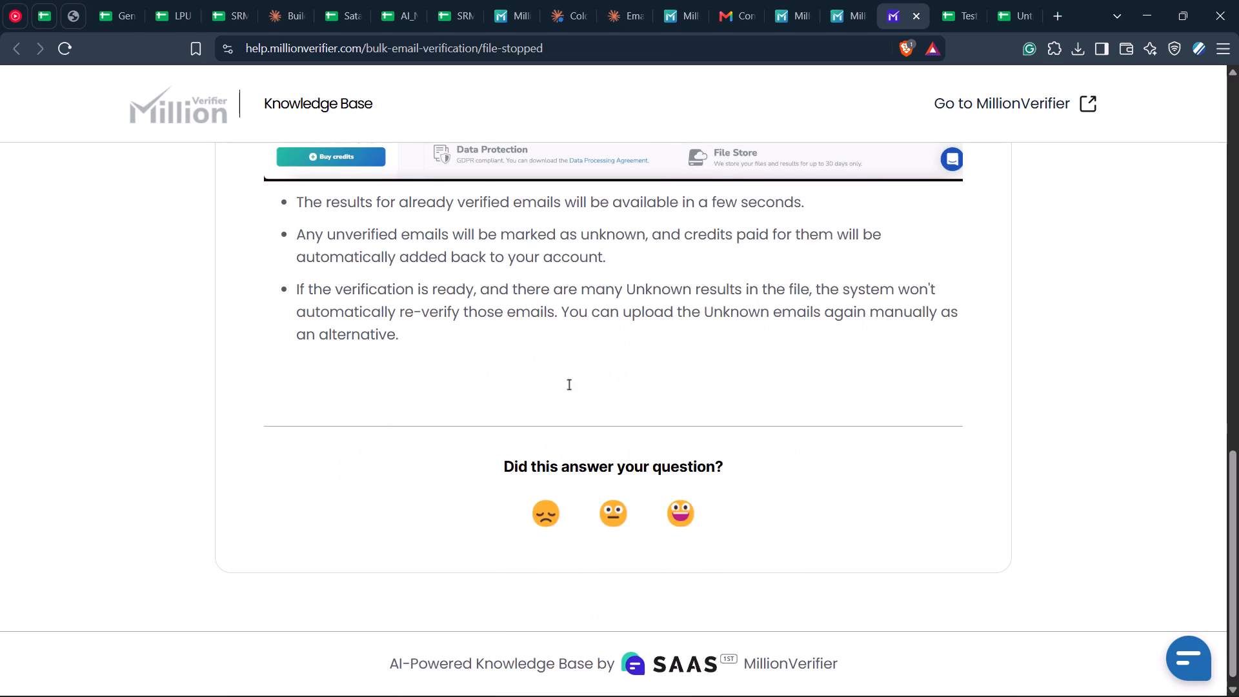
pyautogui.scroll(-1, 569, 384)
pyautogui.scroll(2, 569, 384)
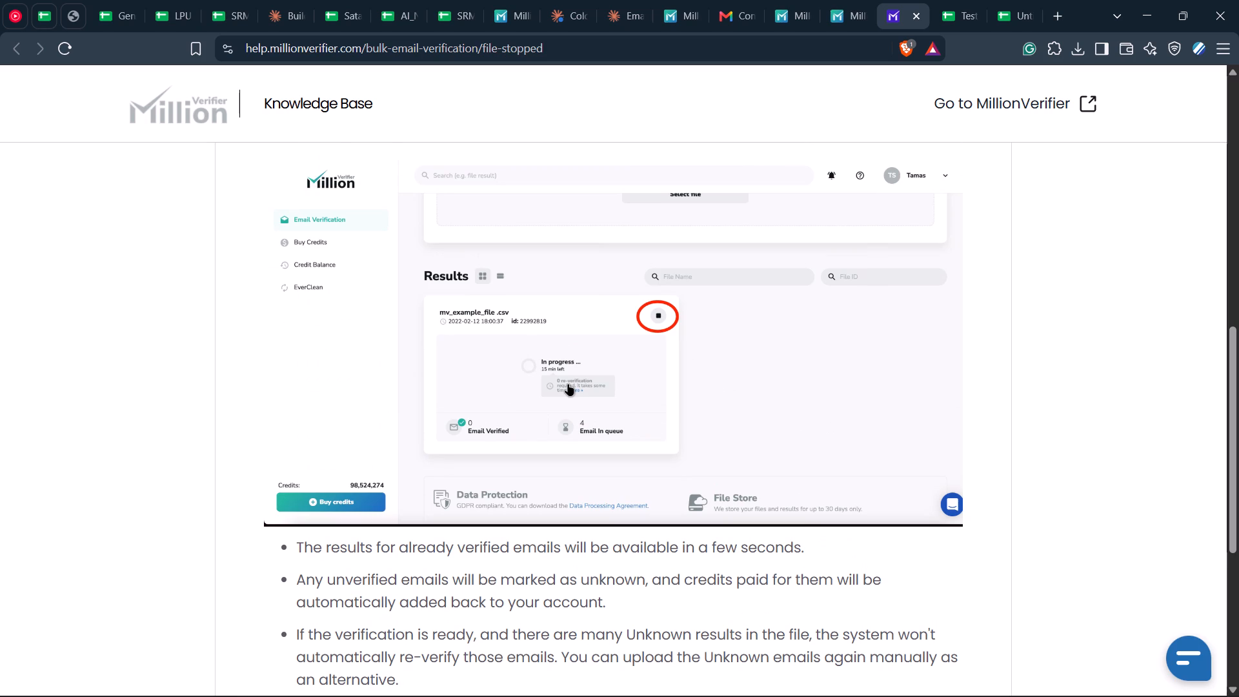
pyautogui.scroll(8, 569, 384)
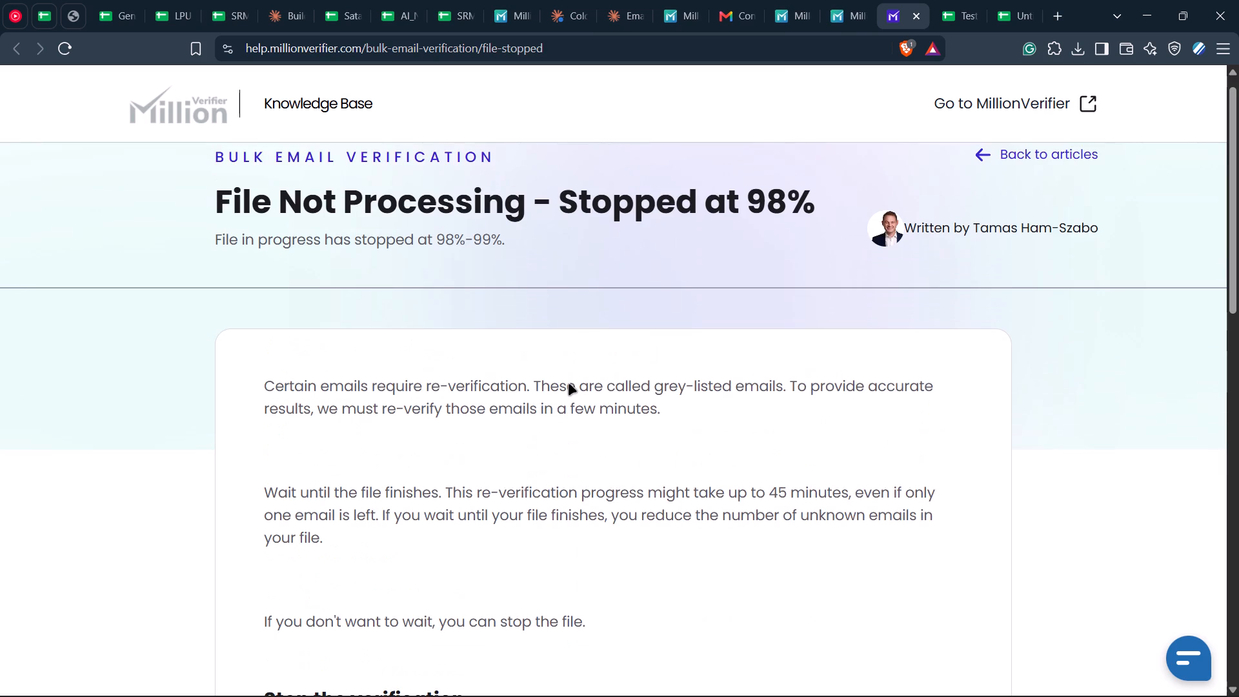
# Return to the MillionVerifier email verification page and check the progress of Untitled spreadsheet (2).xlsx.
pyautogui.click(855, 0)
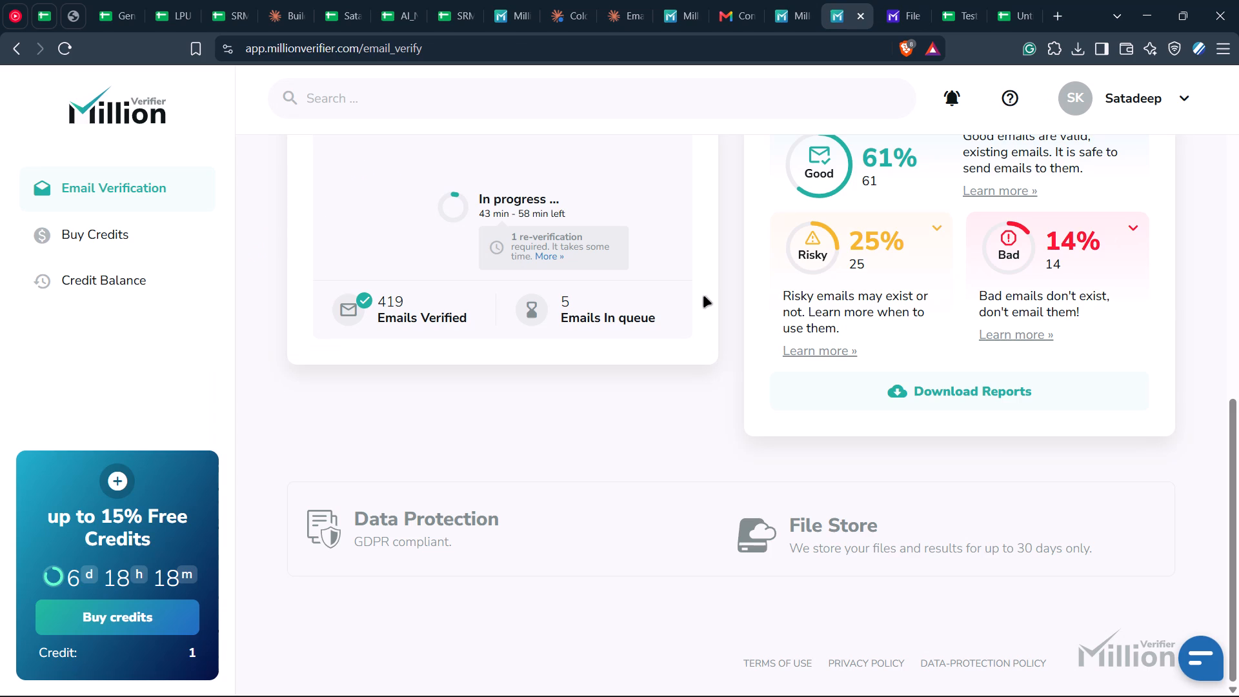
pyautogui.scroll(3, 741, 376)
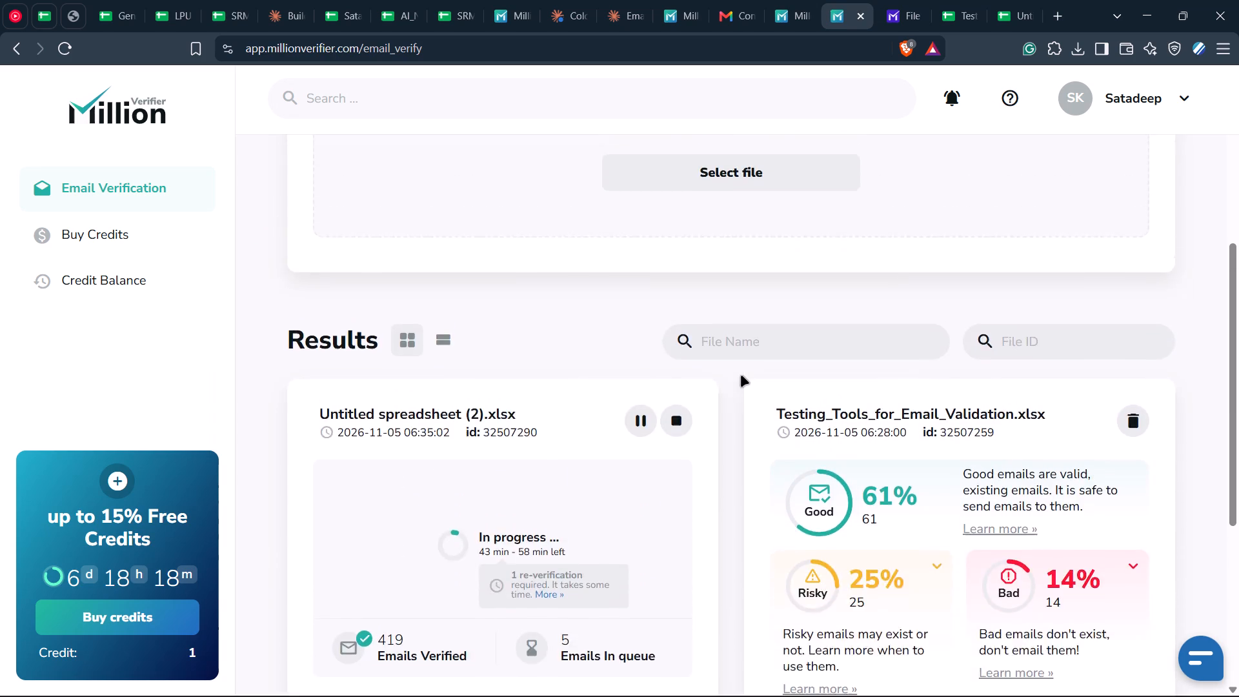
pyautogui.scroll(4, 741, 376)
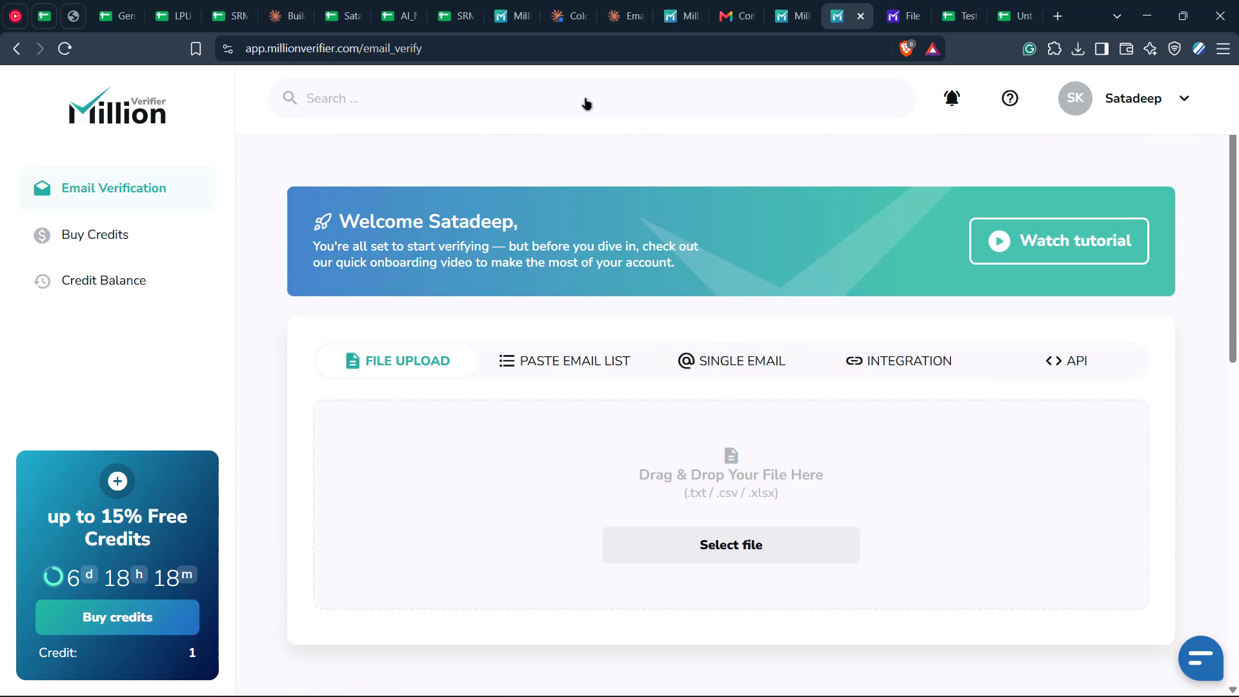
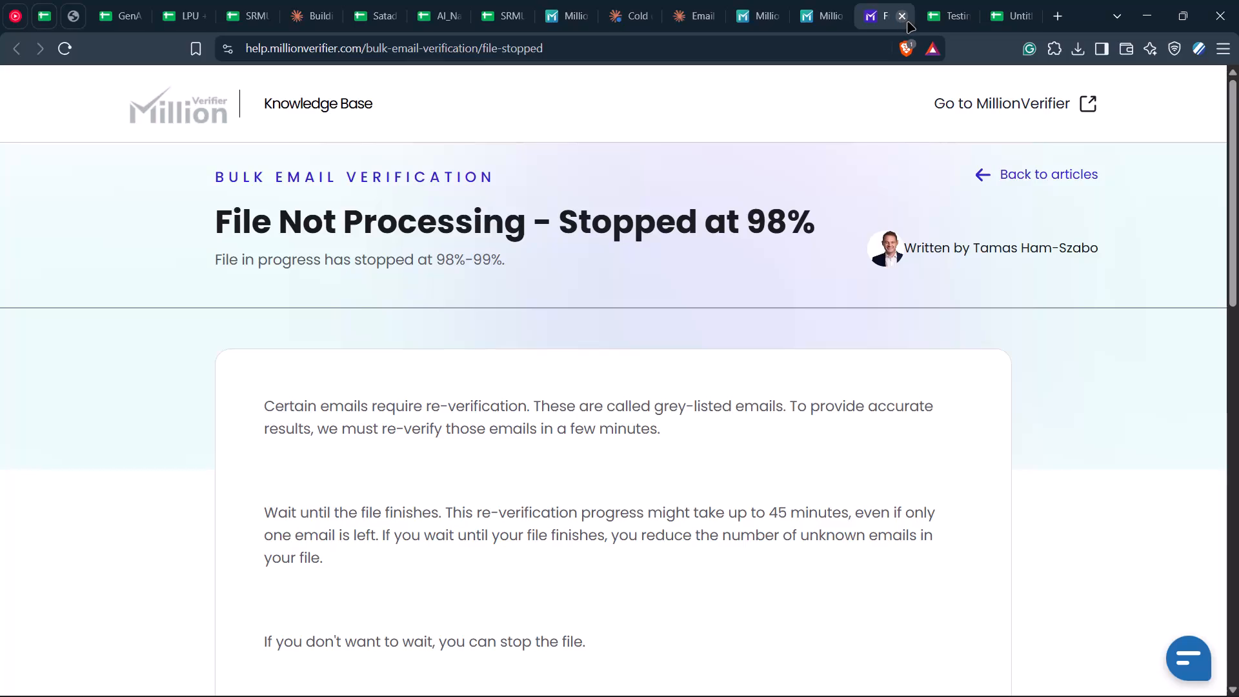
# Close the Testing_Tools_for_Email_Validation and Untitled spreadsheet browser tabs.
pyautogui.click(953, 0)
pyautogui.click(963, 17)
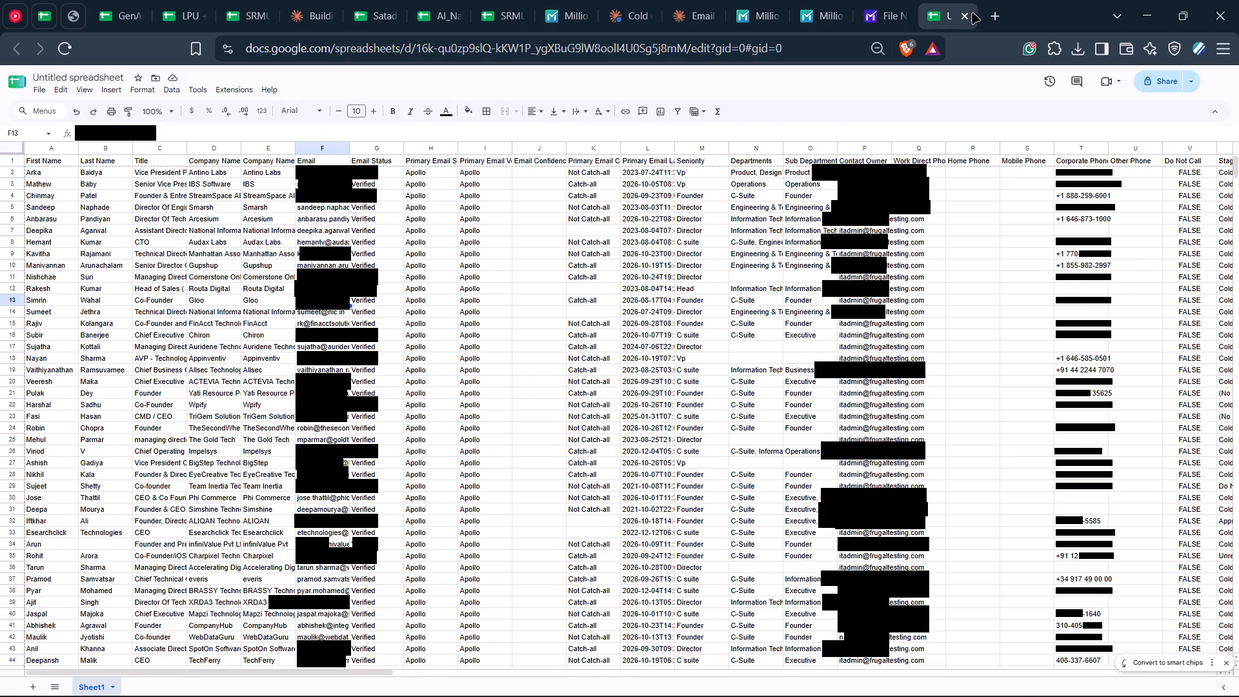
pyautogui.click(967, 15)
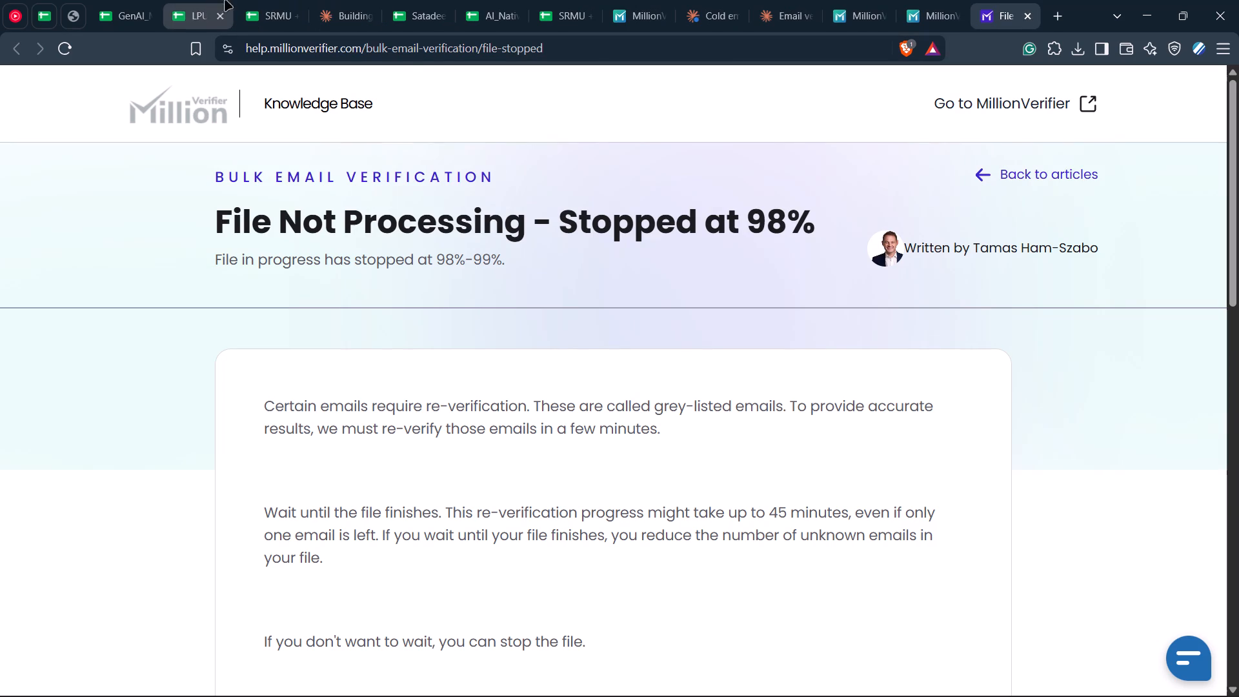
# Pin the GenAI_Master_Tracker spreadsheet tab in the browser.
pyautogui.click(140, 0)
pyautogui.click(192, 0)
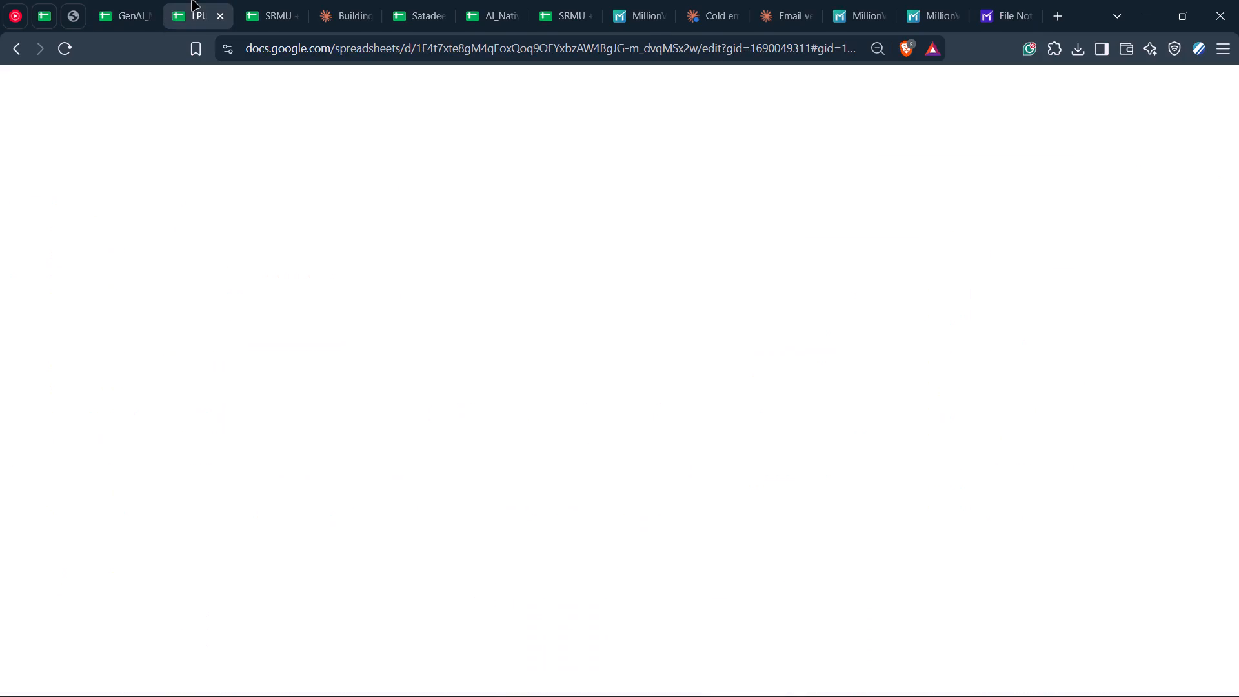
pyautogui.click(124, 0)
pyautogui.rightClick(124, 0)
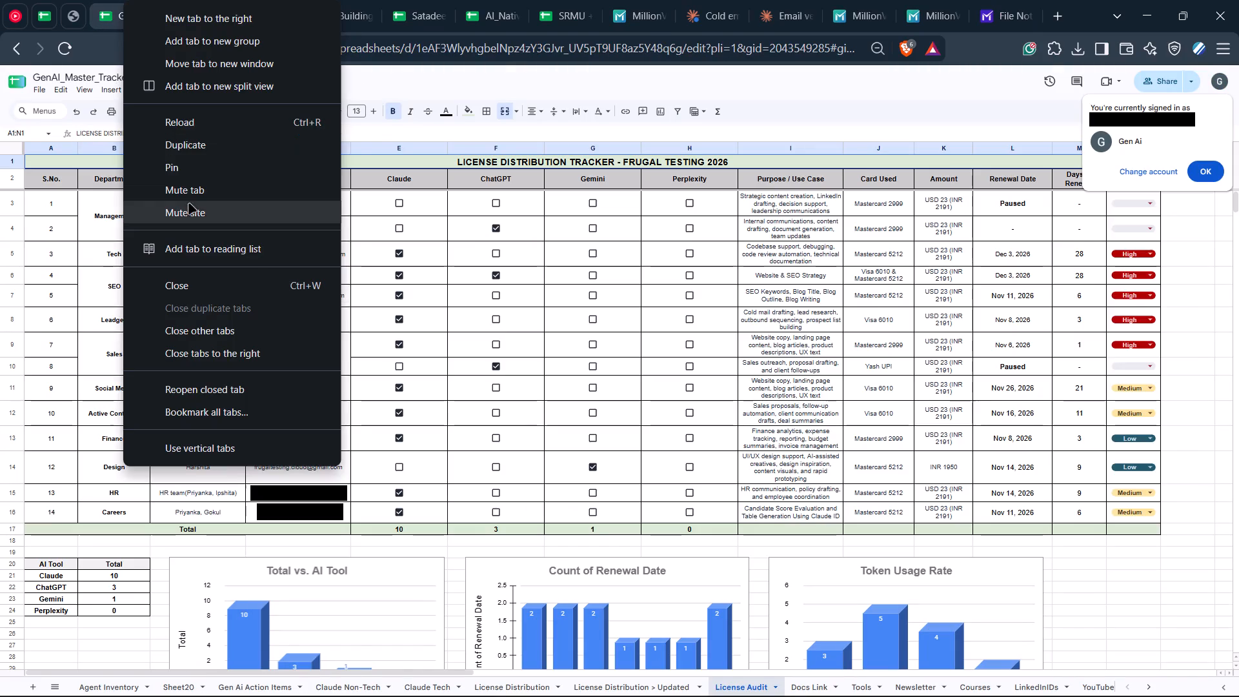
pyautogui.click(192, 163)
pyautogui.rightClick(132, 0)
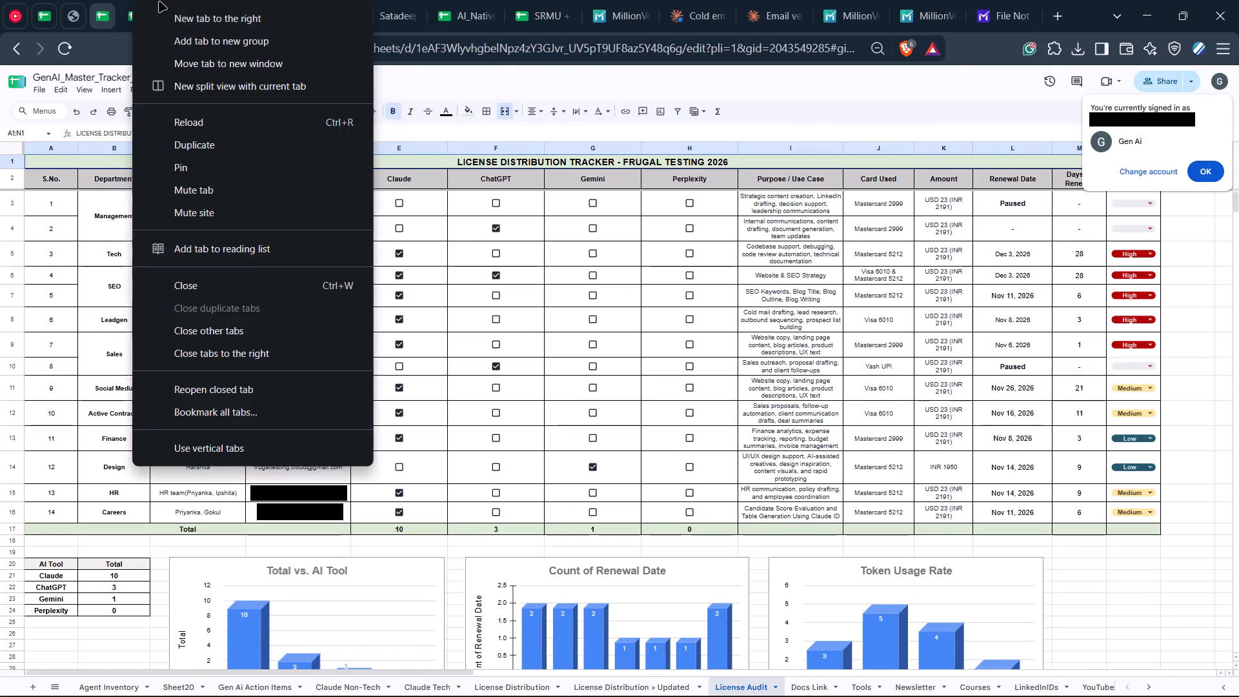
pyautogui.click(158, 0)
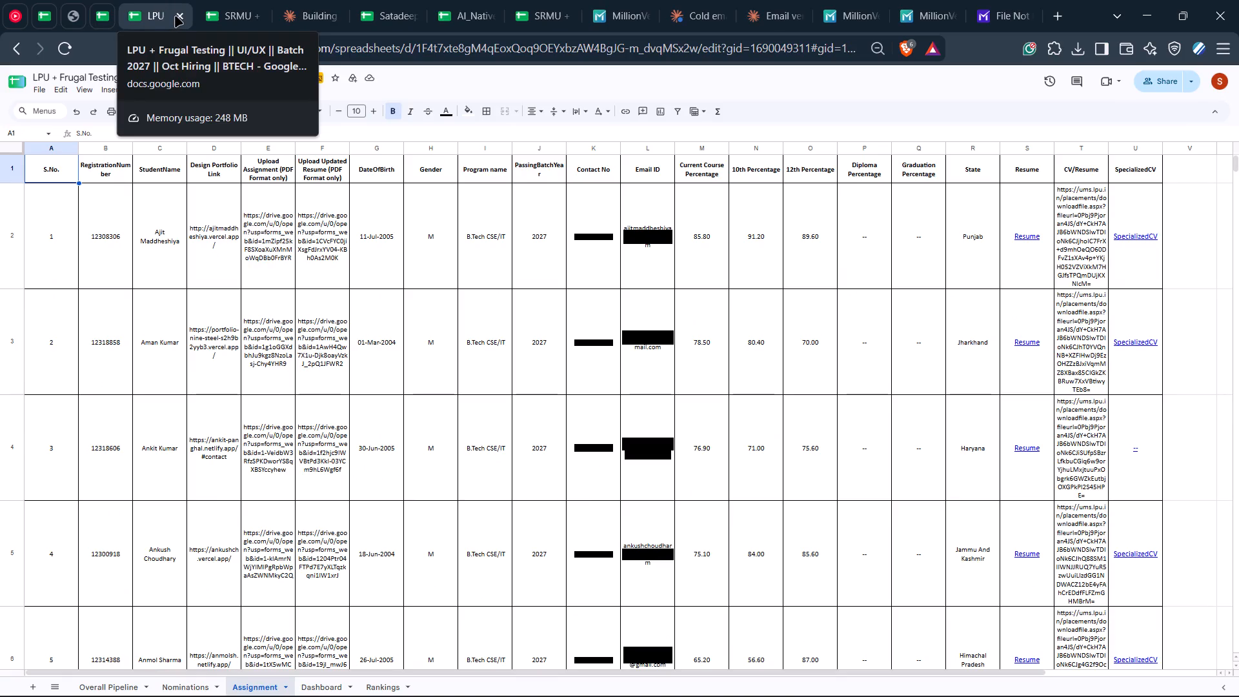
pyautogui.click(175, 16)
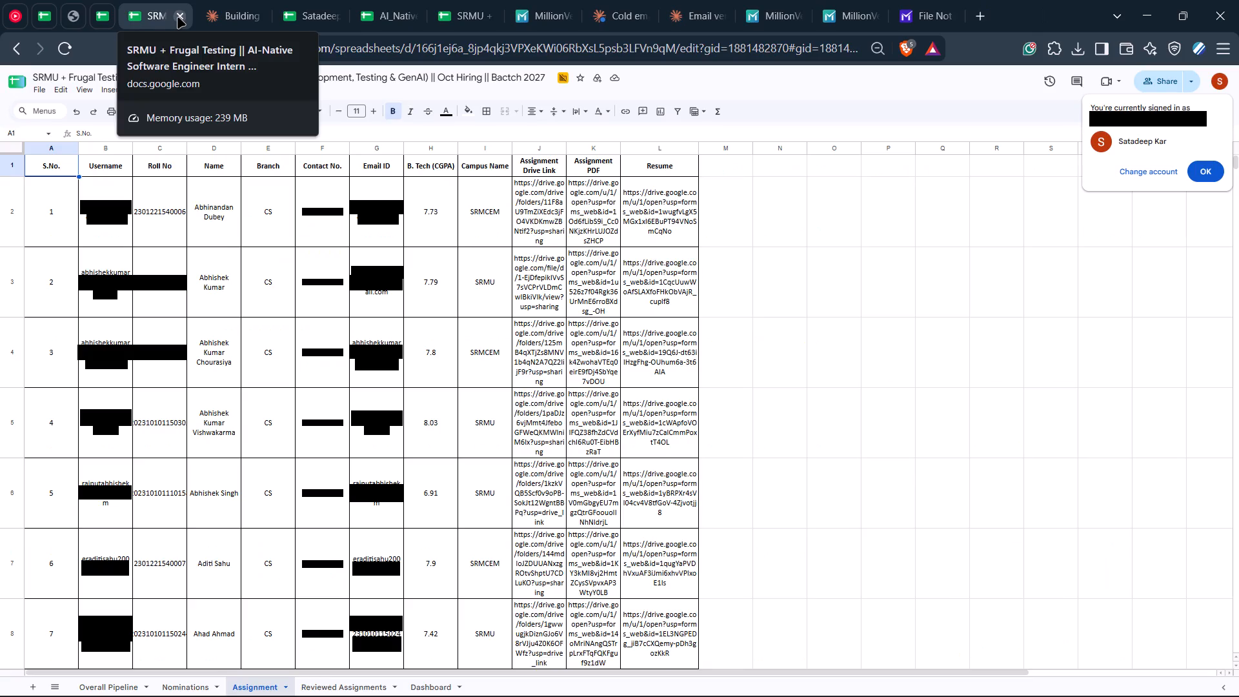
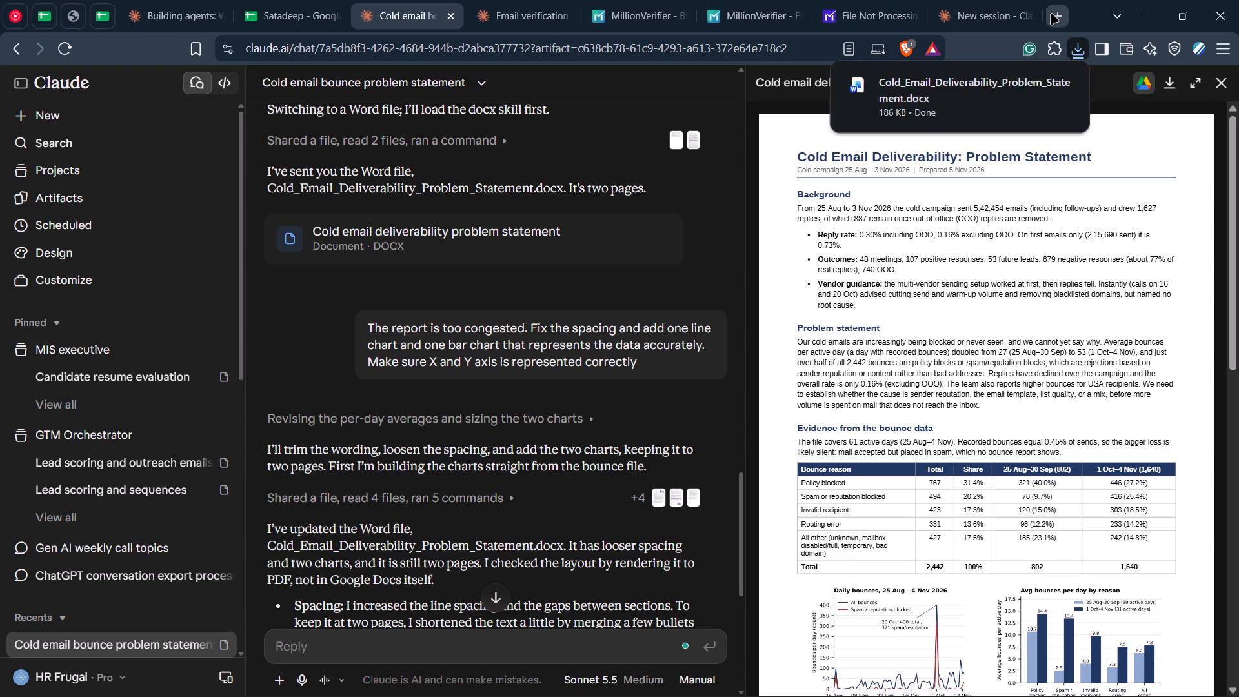
# Open the existing WSR document in Google Docs in a new browser tab.
pyautogui.click(1053, 14)
pyautogui.write('doc')
pyautogui.press('Return')
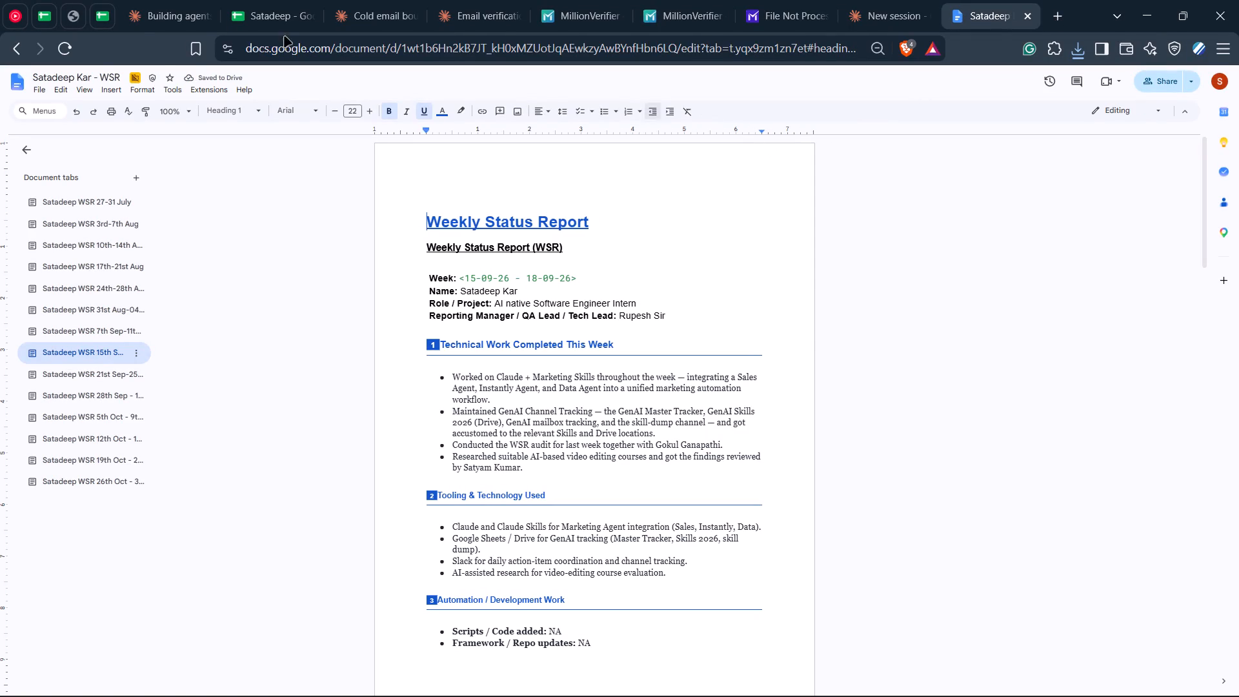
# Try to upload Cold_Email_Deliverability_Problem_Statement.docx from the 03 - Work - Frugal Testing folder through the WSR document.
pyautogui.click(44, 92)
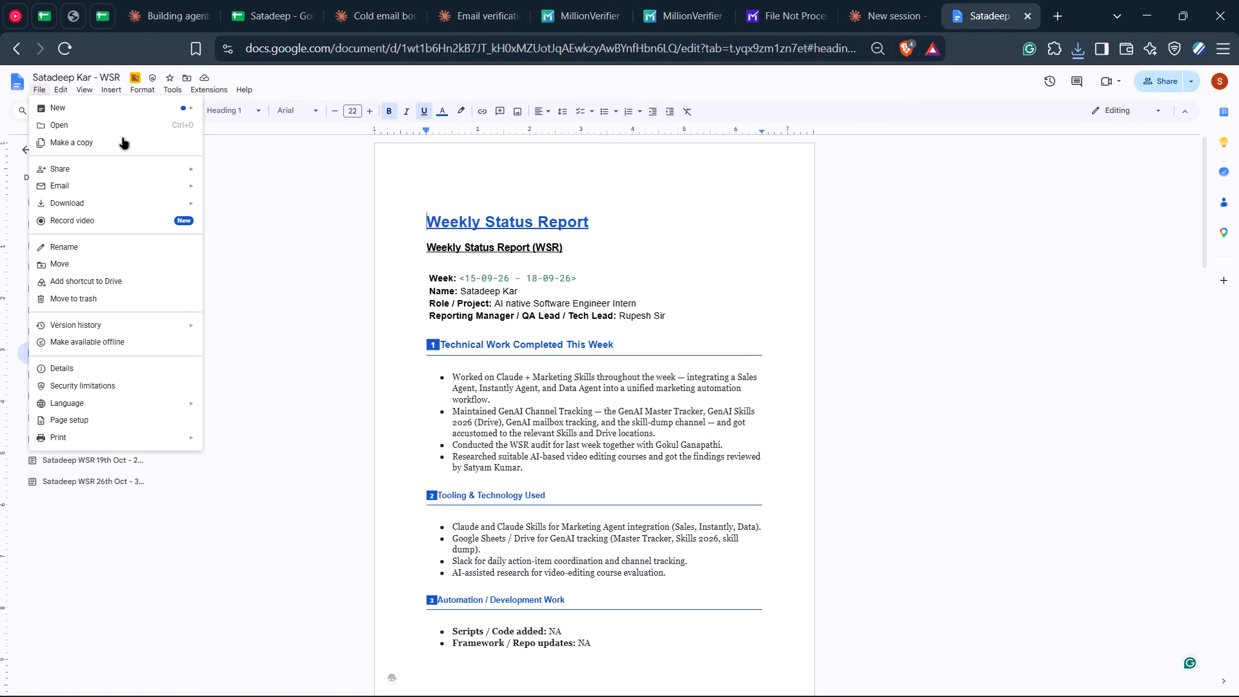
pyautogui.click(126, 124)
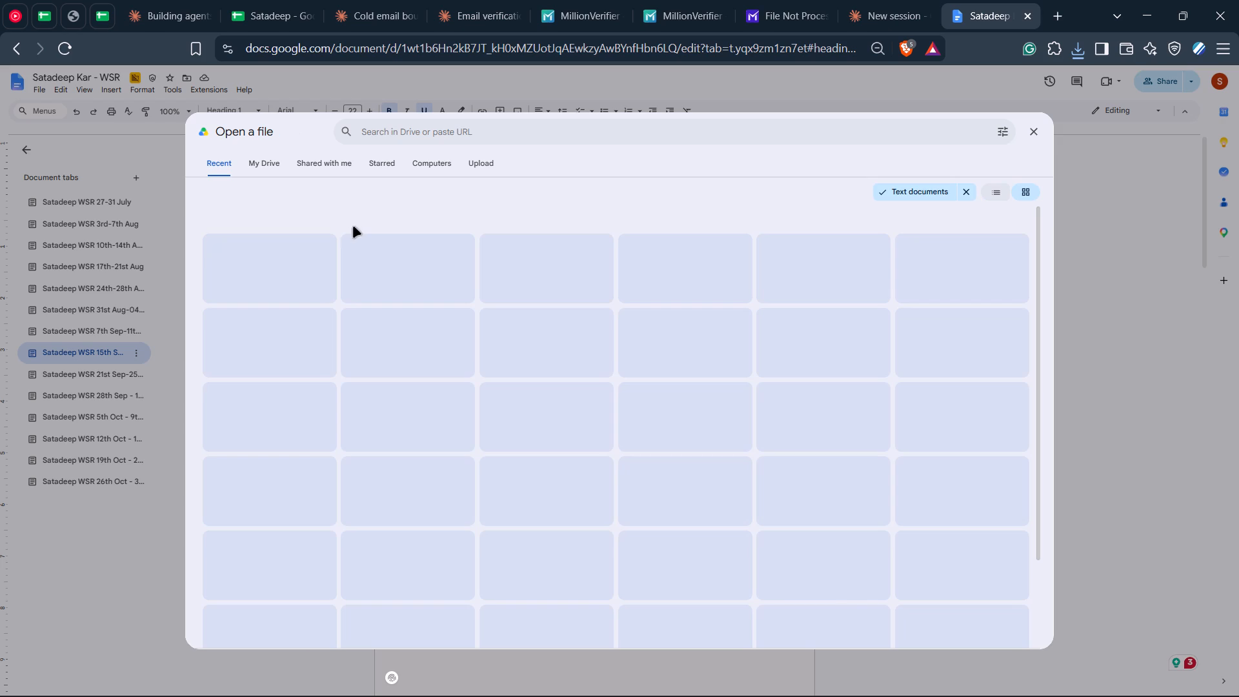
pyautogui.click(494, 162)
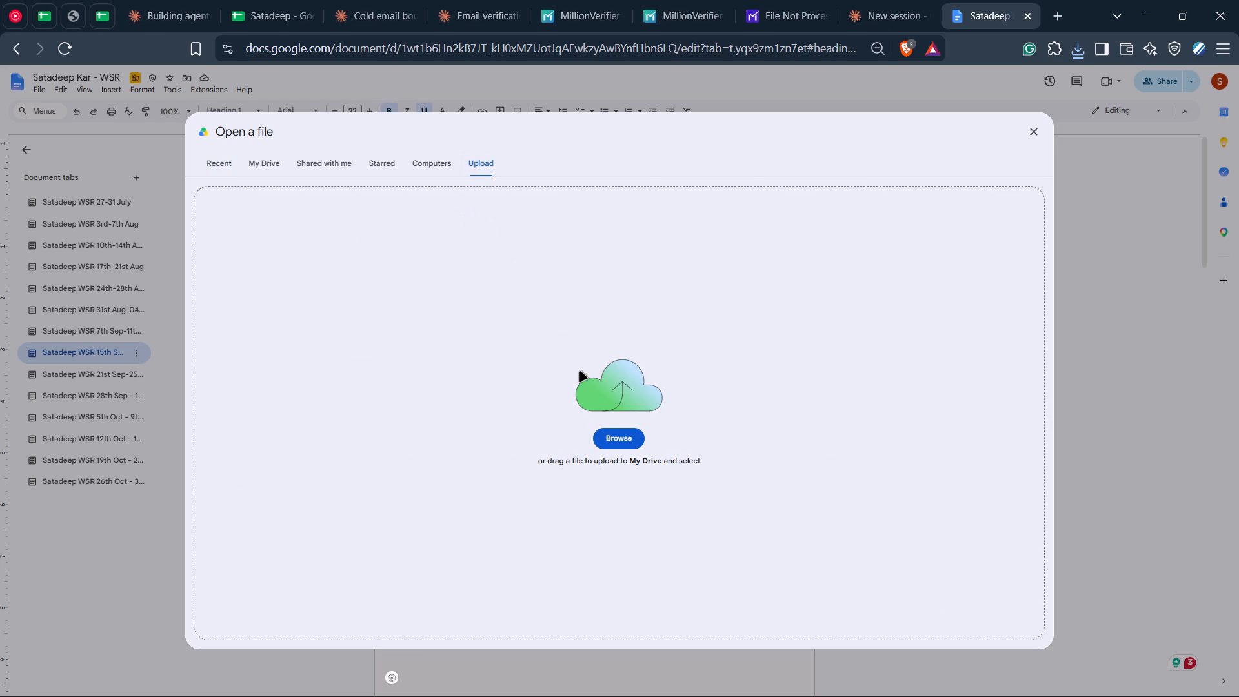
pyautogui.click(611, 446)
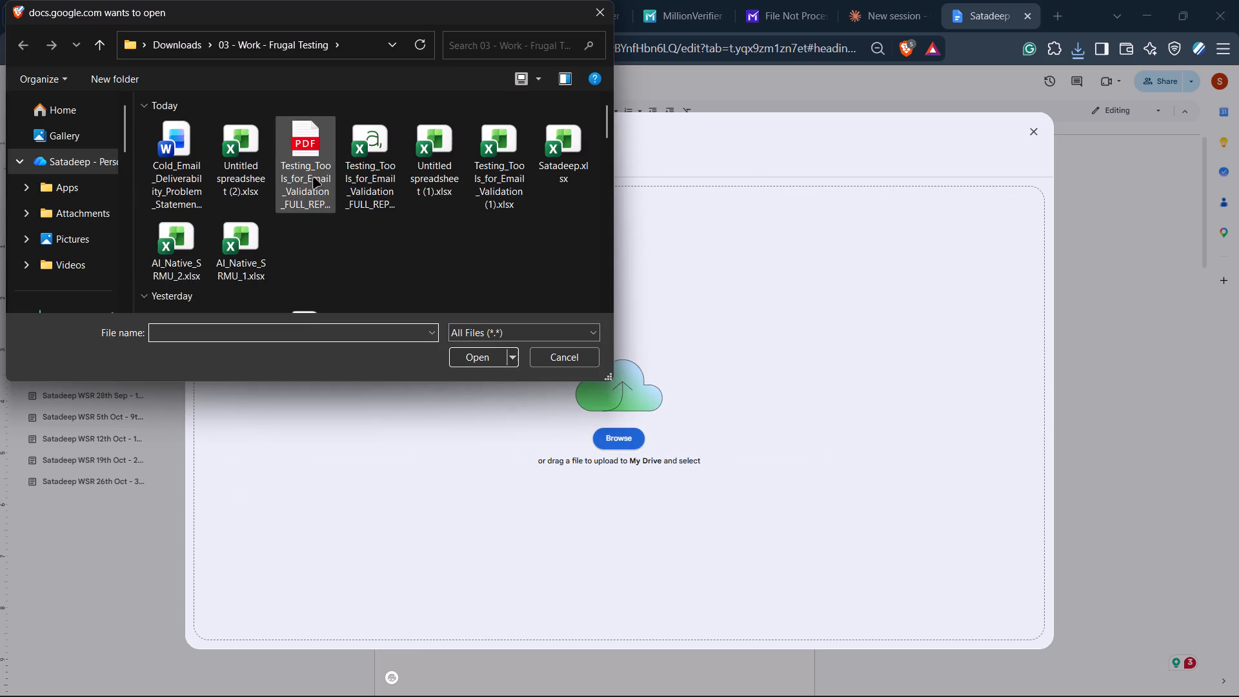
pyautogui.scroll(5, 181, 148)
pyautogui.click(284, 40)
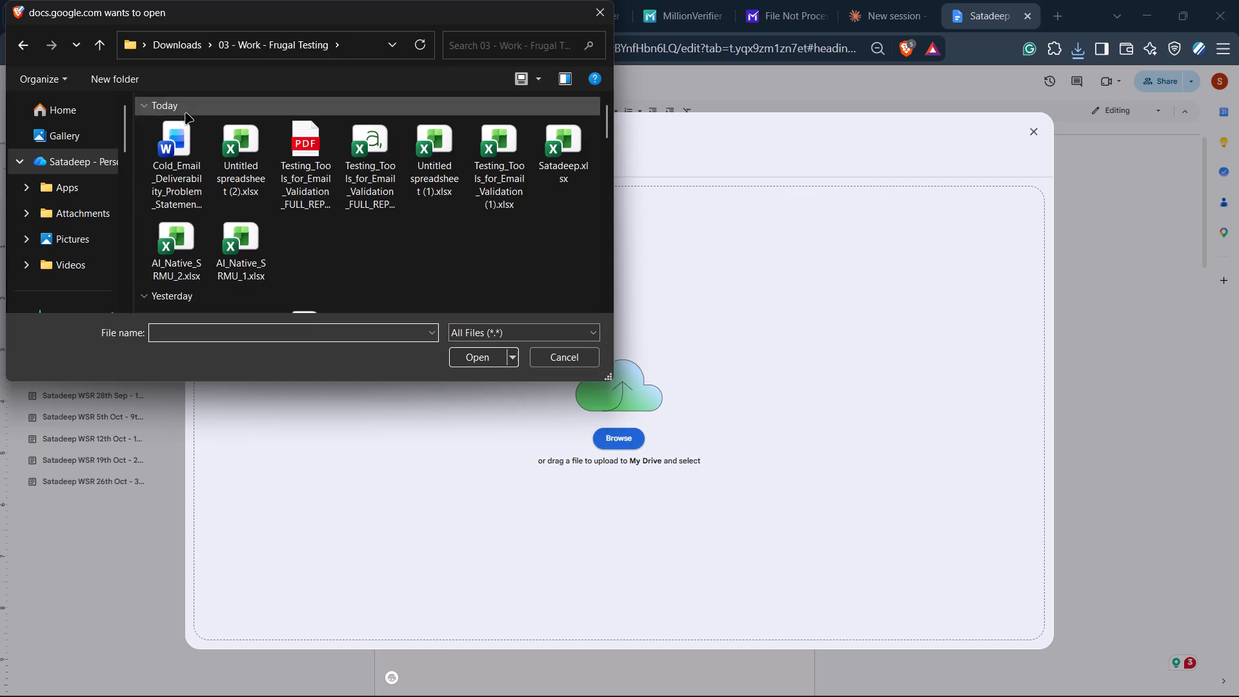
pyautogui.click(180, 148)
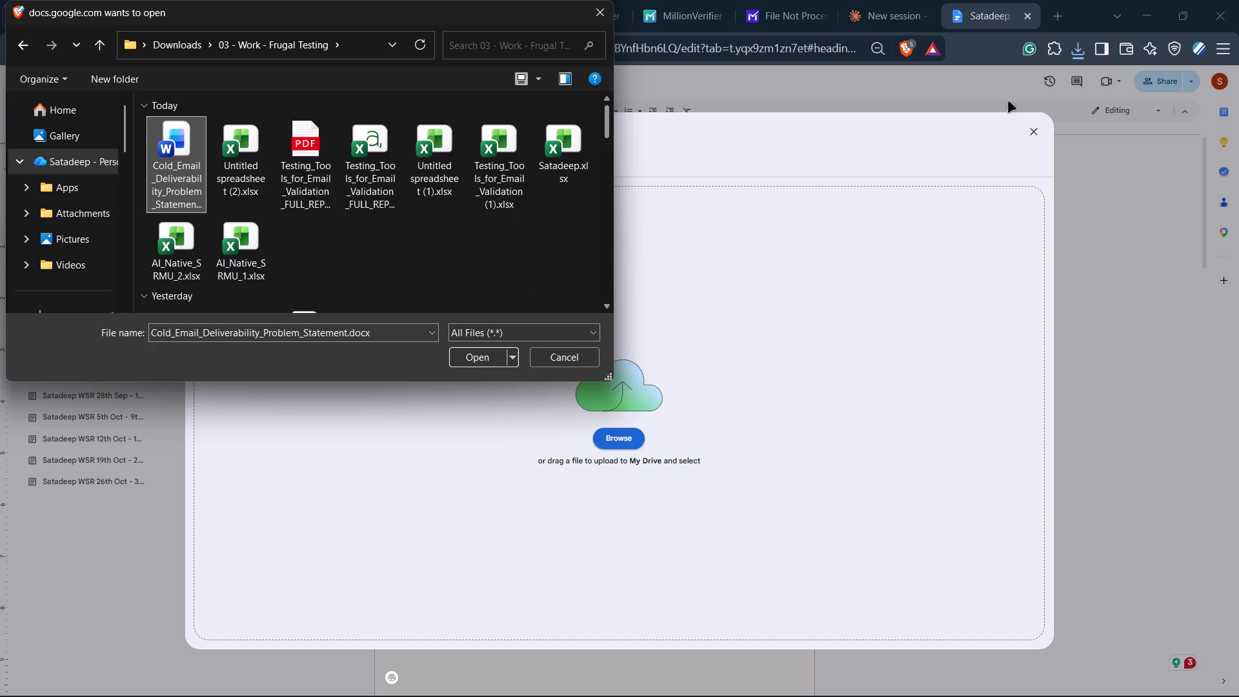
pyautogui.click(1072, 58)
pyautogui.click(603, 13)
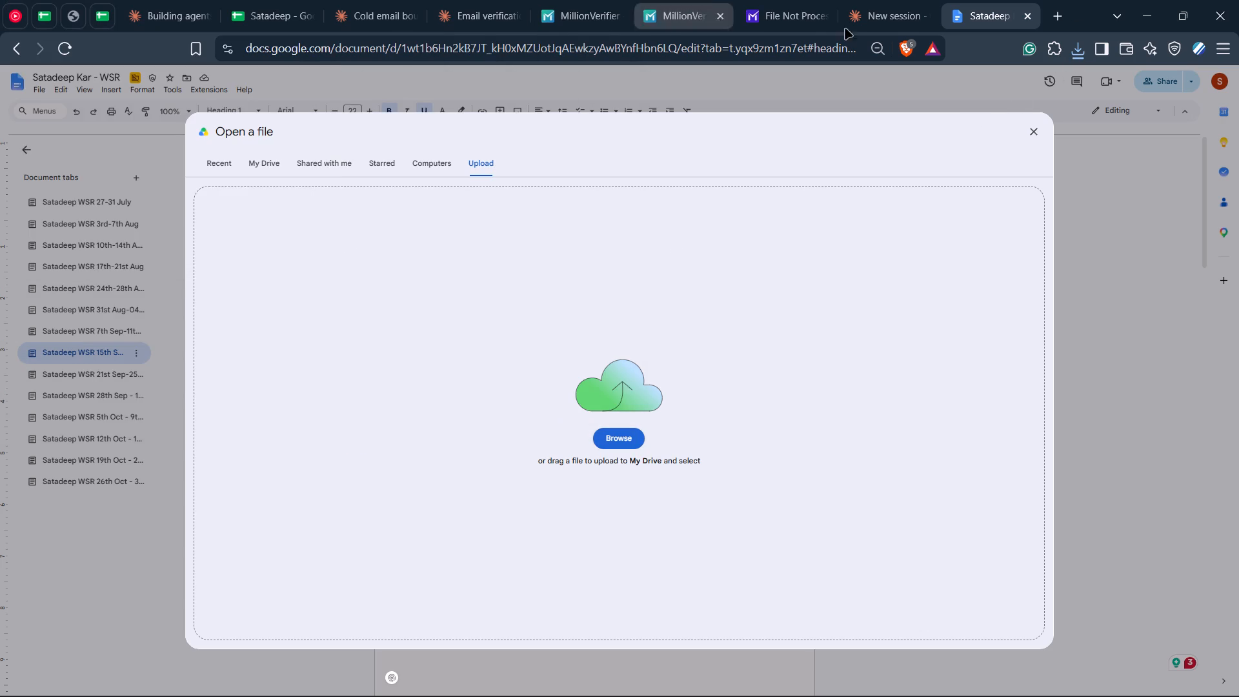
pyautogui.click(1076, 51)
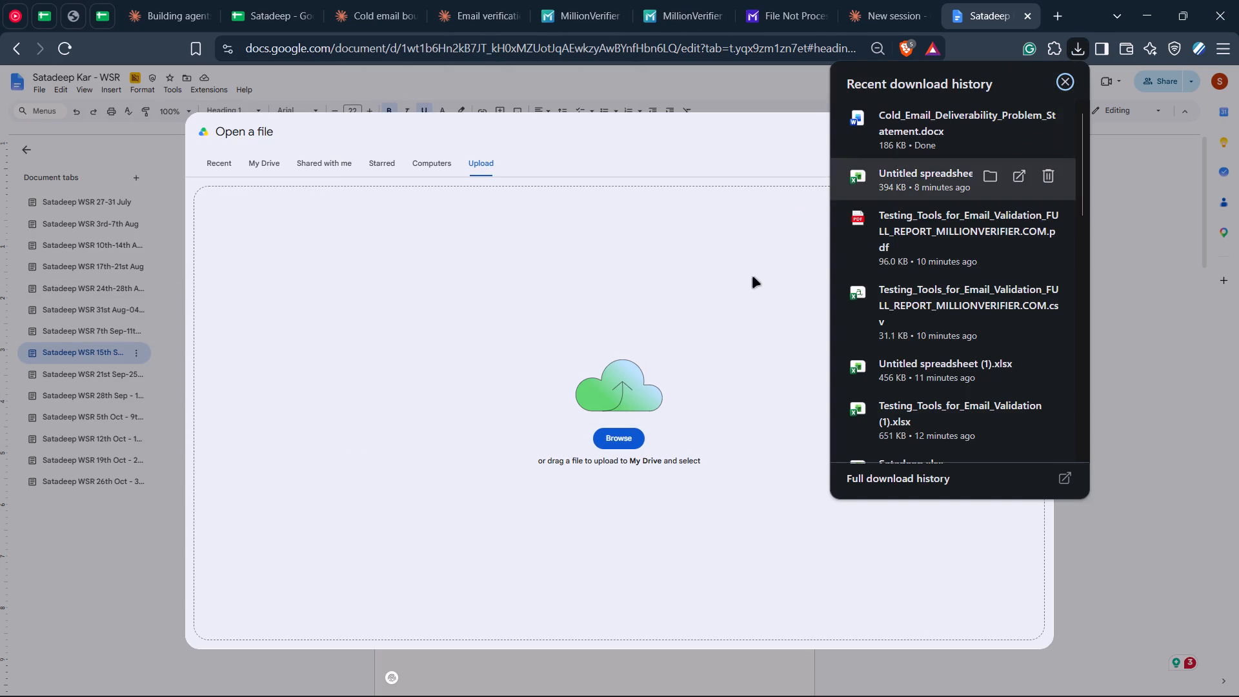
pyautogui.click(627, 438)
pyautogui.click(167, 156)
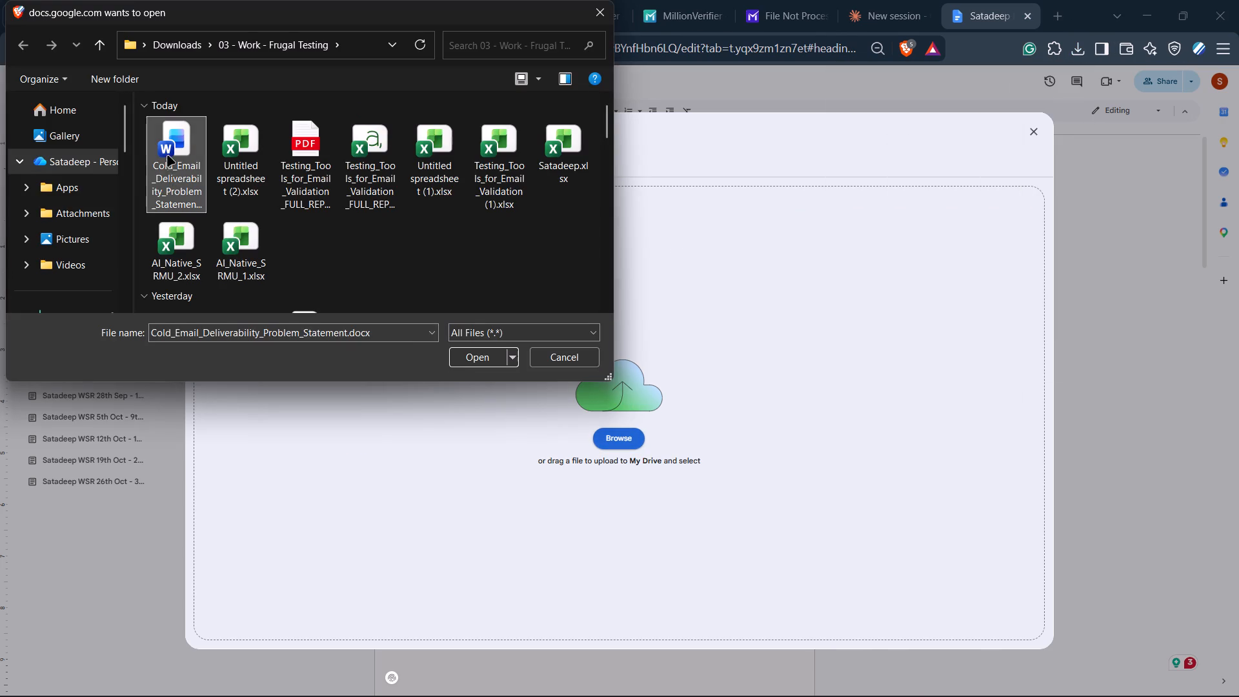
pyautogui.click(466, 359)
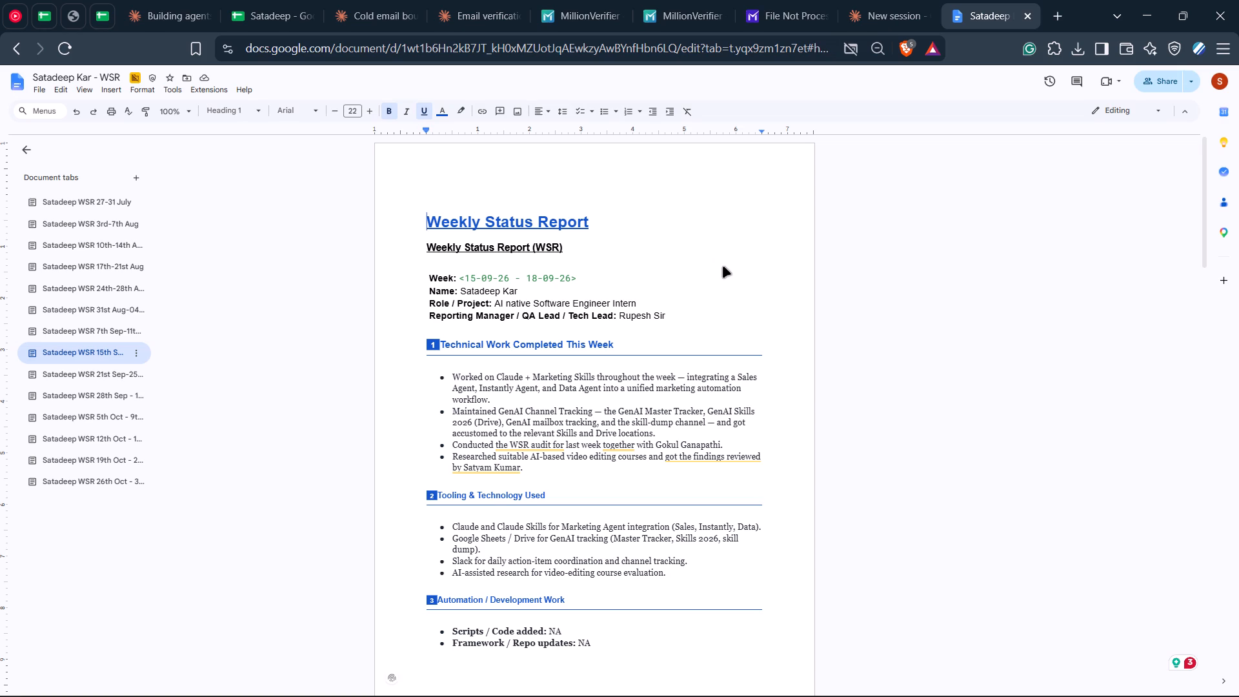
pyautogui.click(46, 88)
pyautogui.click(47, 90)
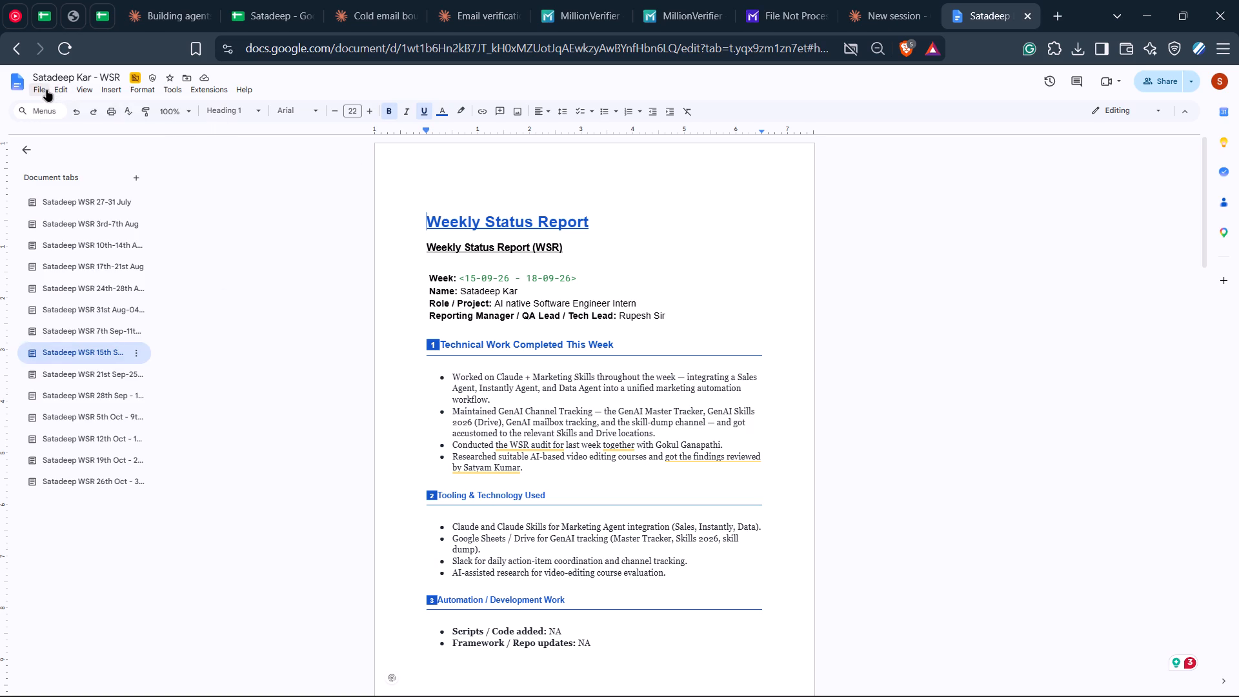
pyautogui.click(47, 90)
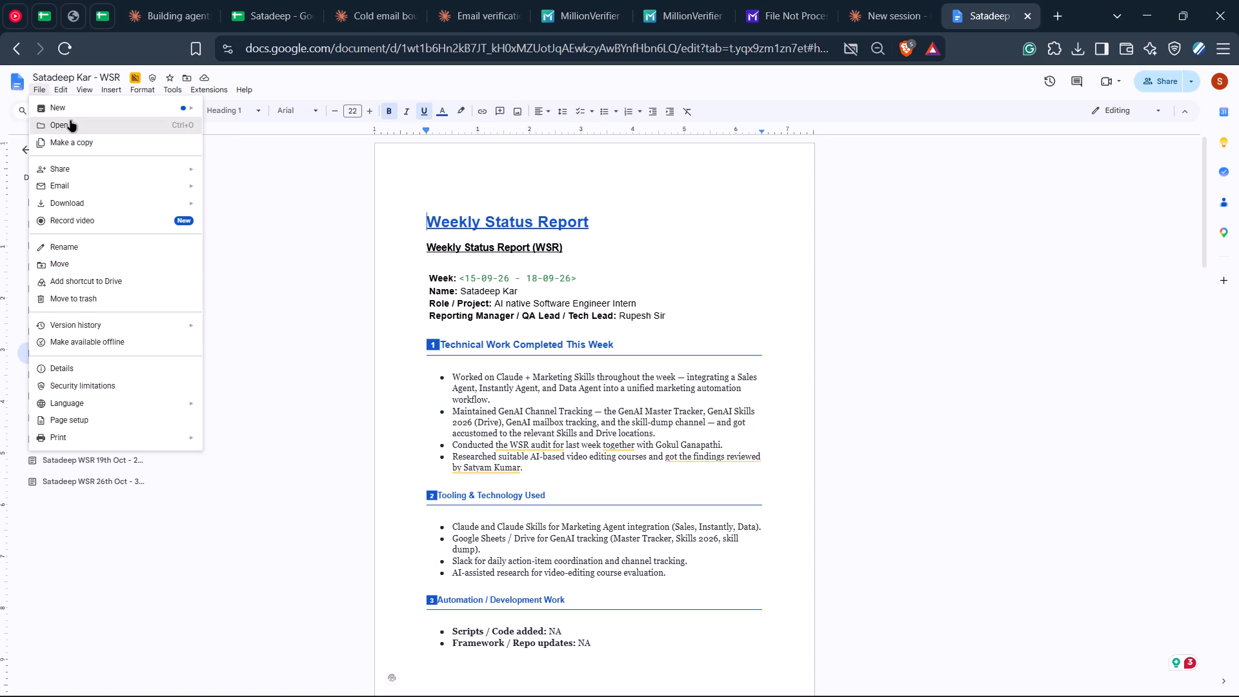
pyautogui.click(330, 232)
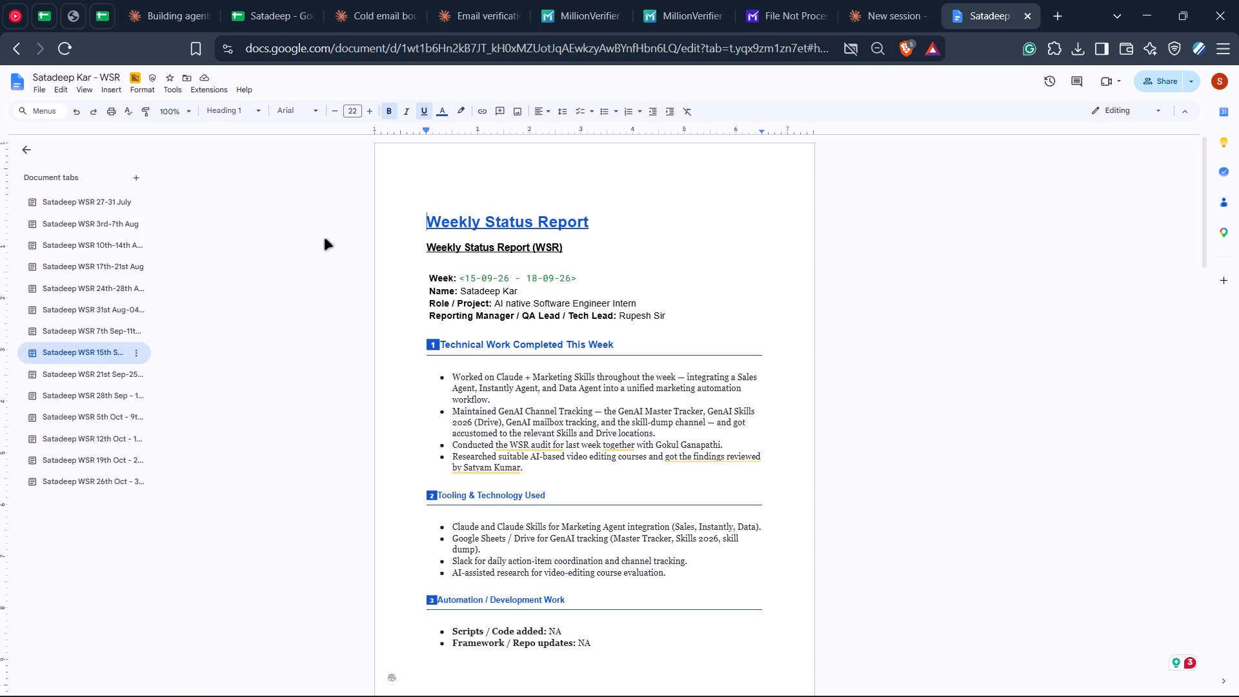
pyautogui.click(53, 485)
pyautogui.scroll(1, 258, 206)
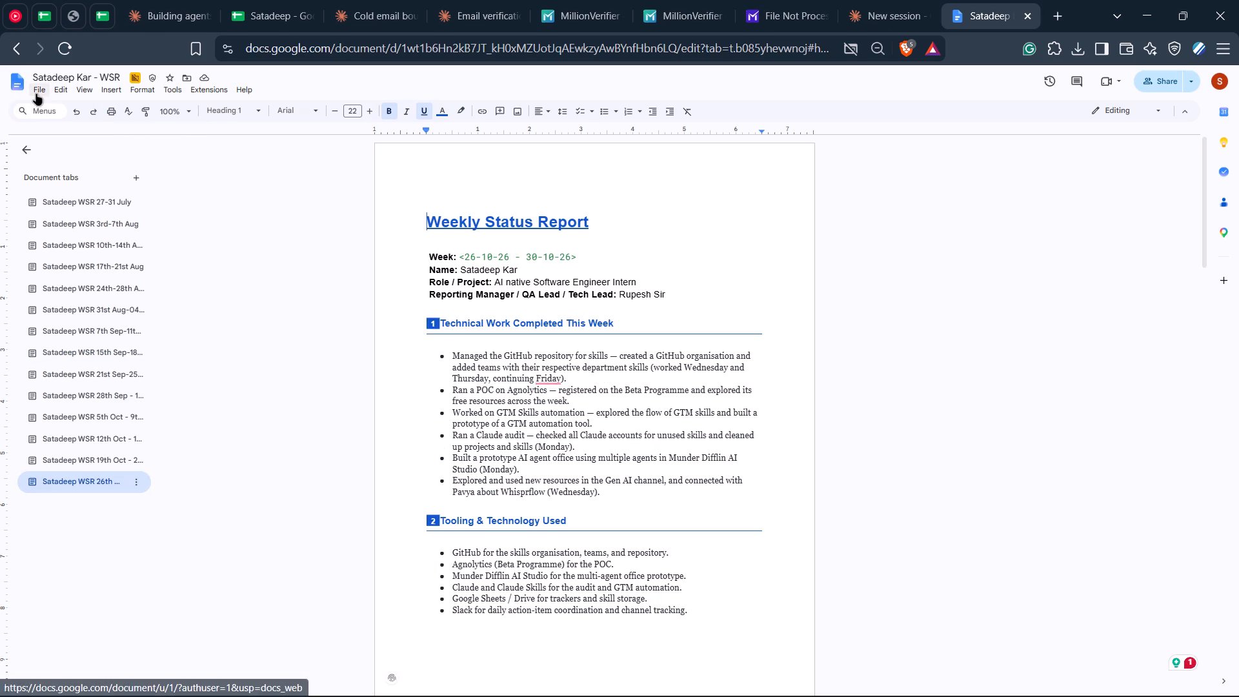
# Create a new blank Google Docs document and close the WSR document.
pyautogui.click(39, 90)
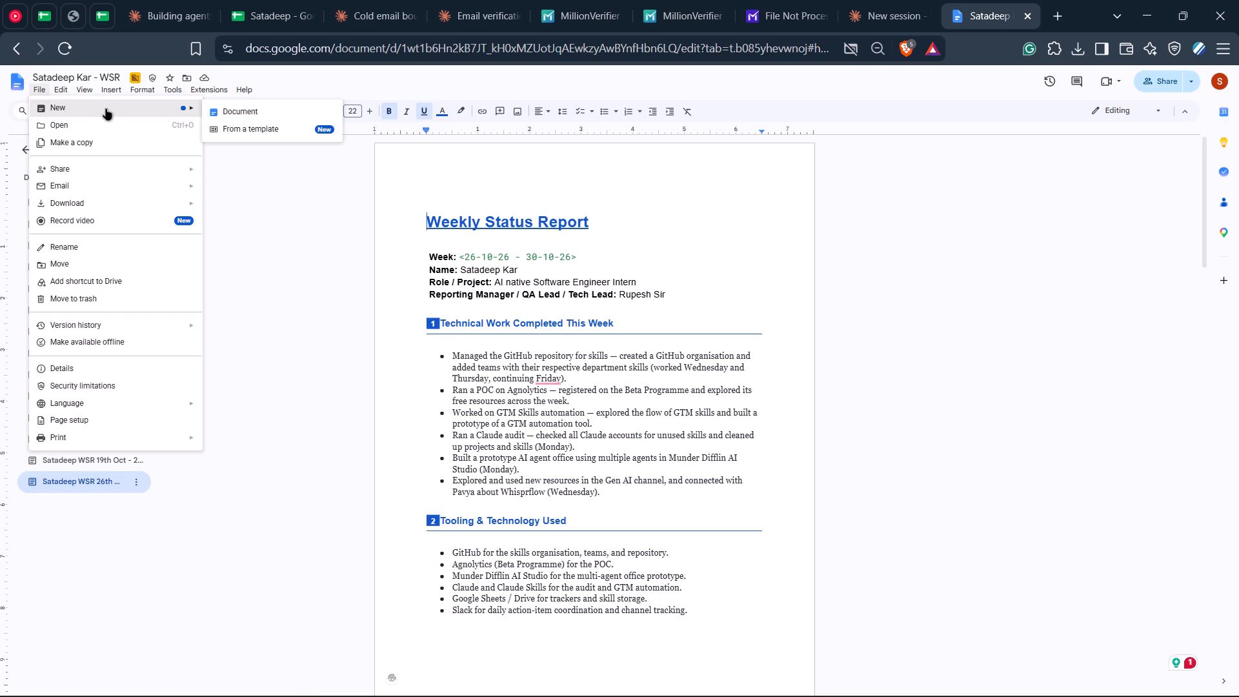
pyautogui.click(106, 108)
pyautogui.click(216, 114)
pyautogui.click(938, 19)
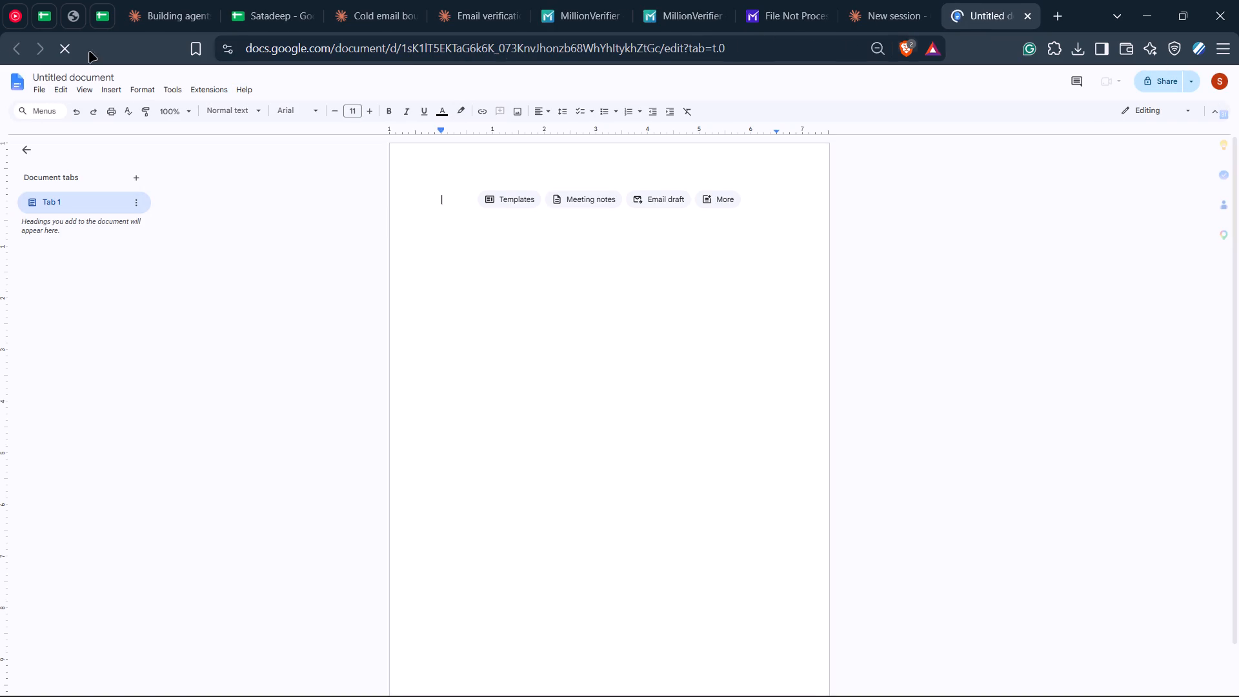
# Upload and open Cold_Email_Deliverability_Problem_Statement.docx in Google Docs from the new blank document.
pyautogui.click(35, 90)
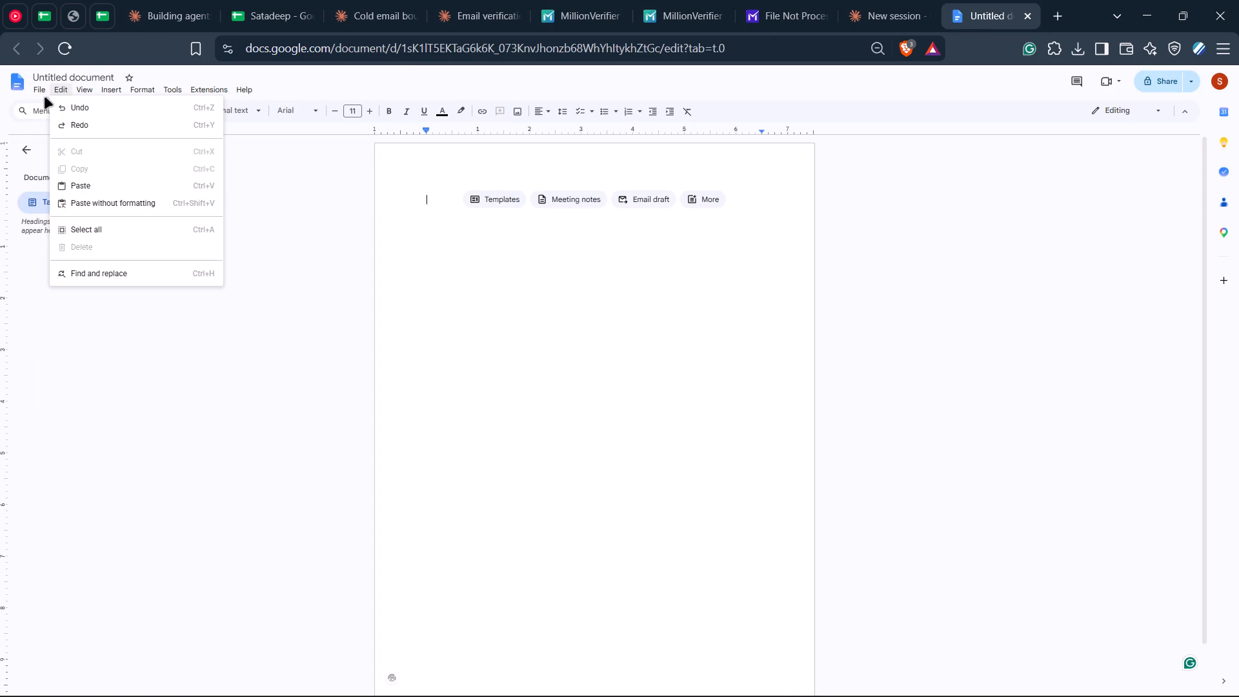
pyautogui.click(51, 119)
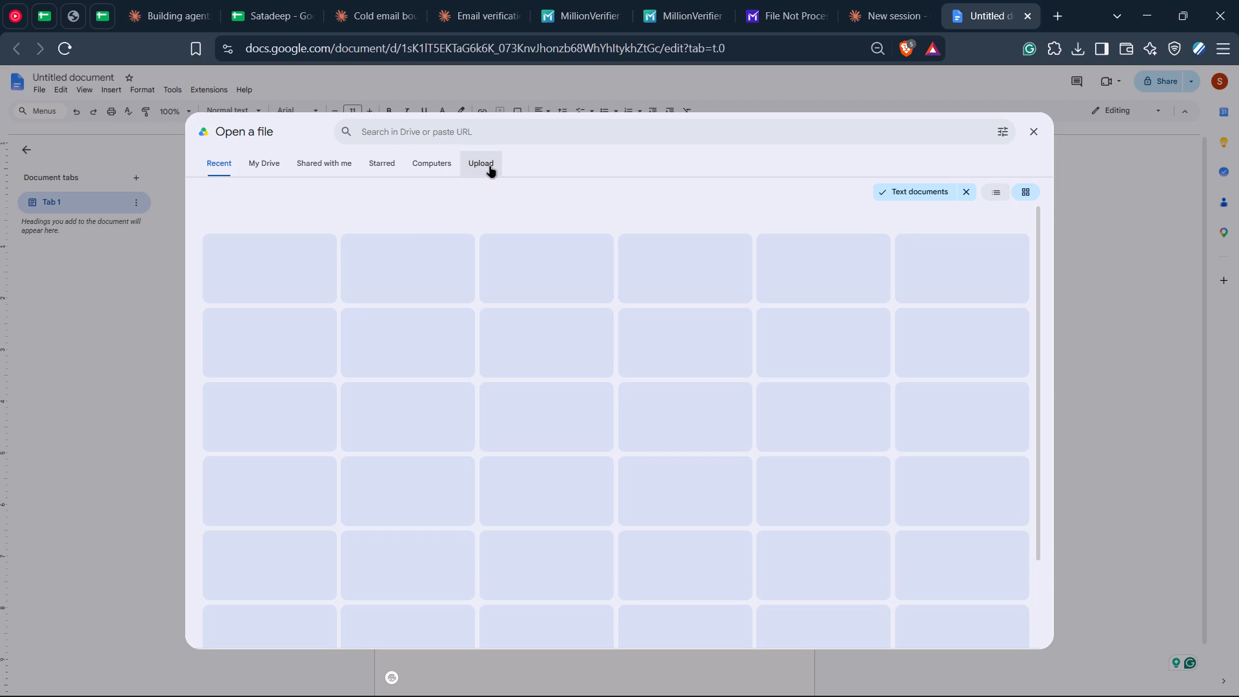
pyautogui.click(490, 165)
pyautogui.click(639, 436)
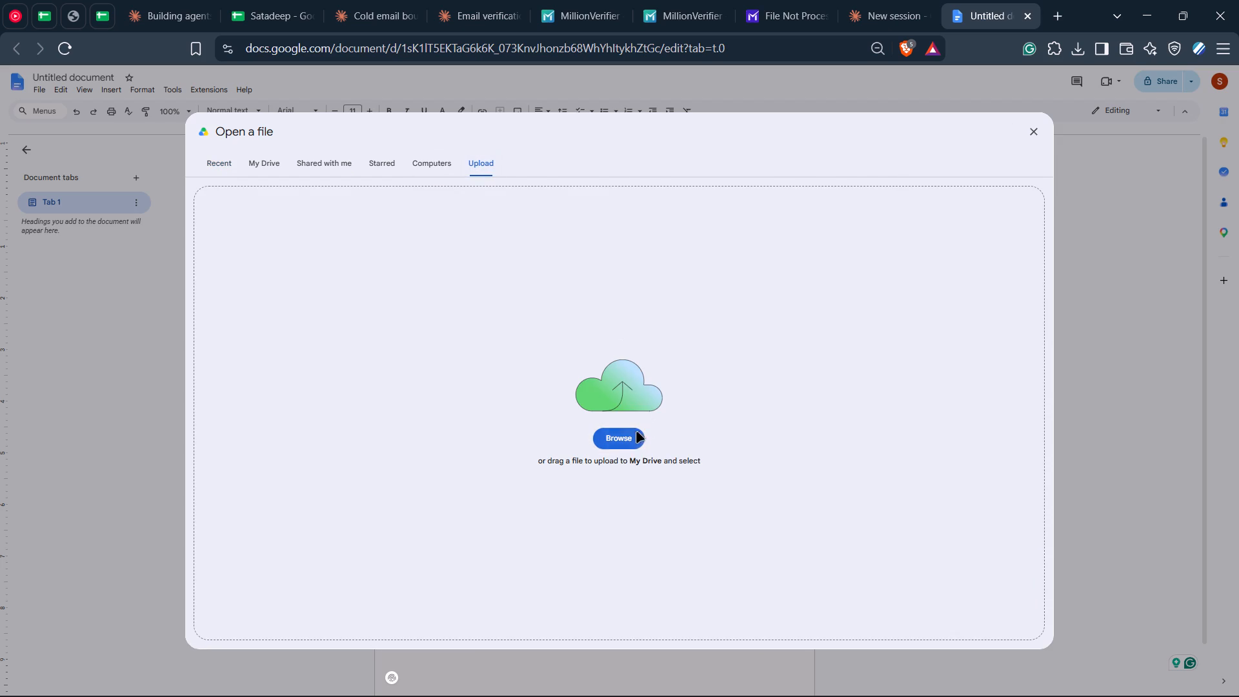
pyautogui.click(170, 165)
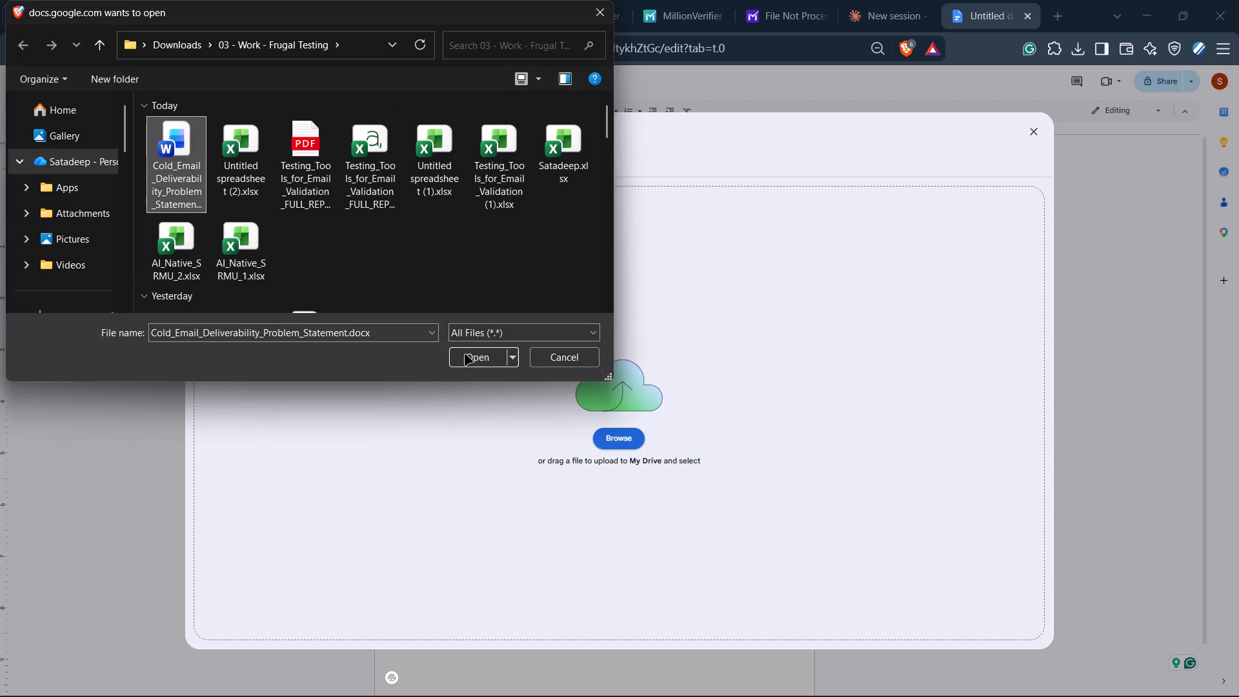
pyautogui.click(465, 354)
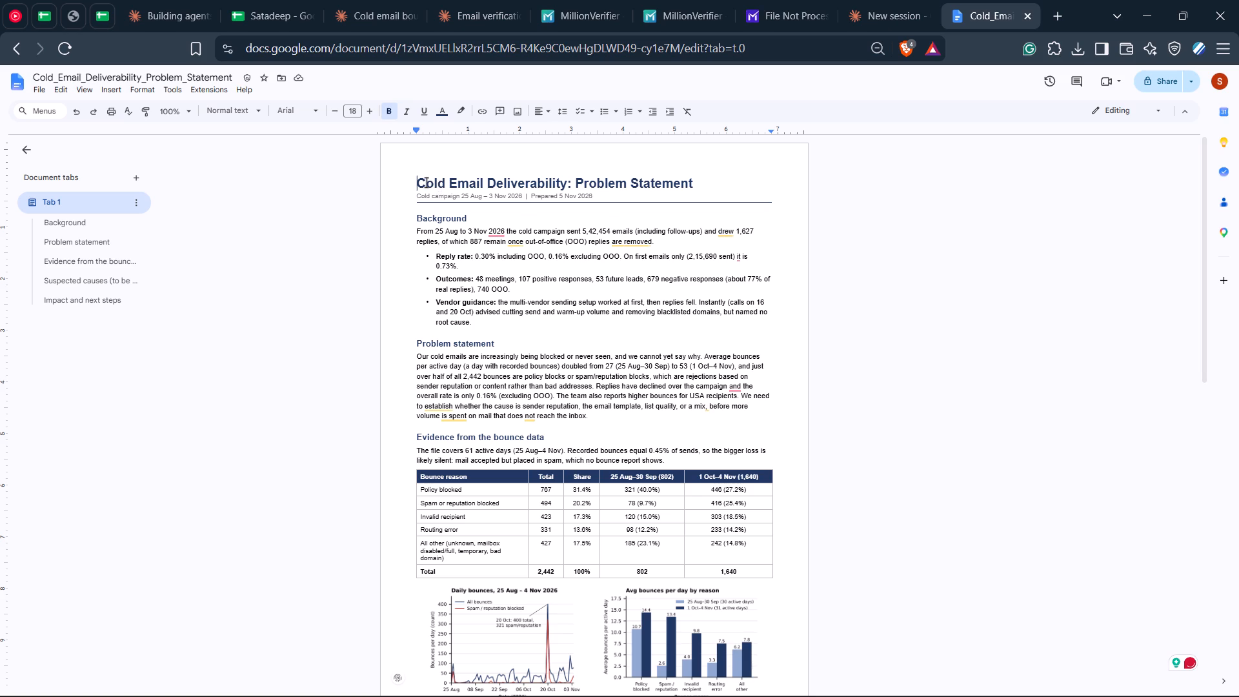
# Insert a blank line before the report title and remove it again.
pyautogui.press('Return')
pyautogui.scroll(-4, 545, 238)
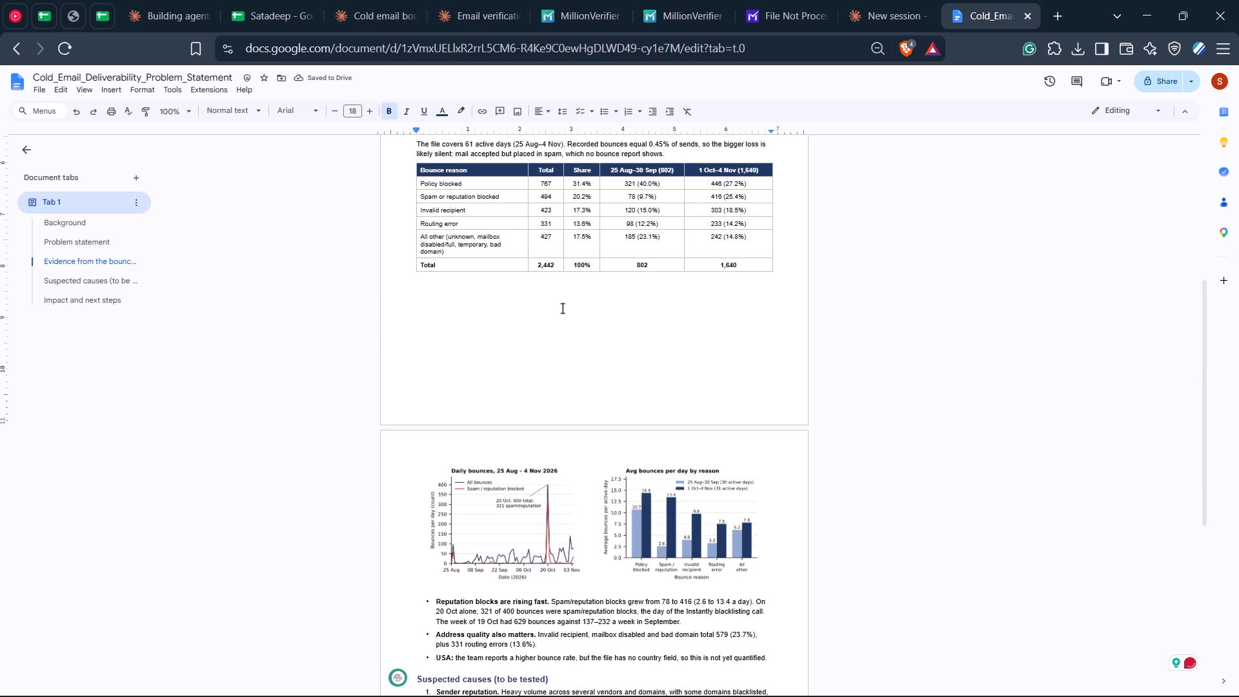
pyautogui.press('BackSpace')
# Accept the Grammarly punctuation suggestion adding a comma after "3 Nov 2026" in the Background paragraph.
pyautogui.scroll(-3, 562, 308)
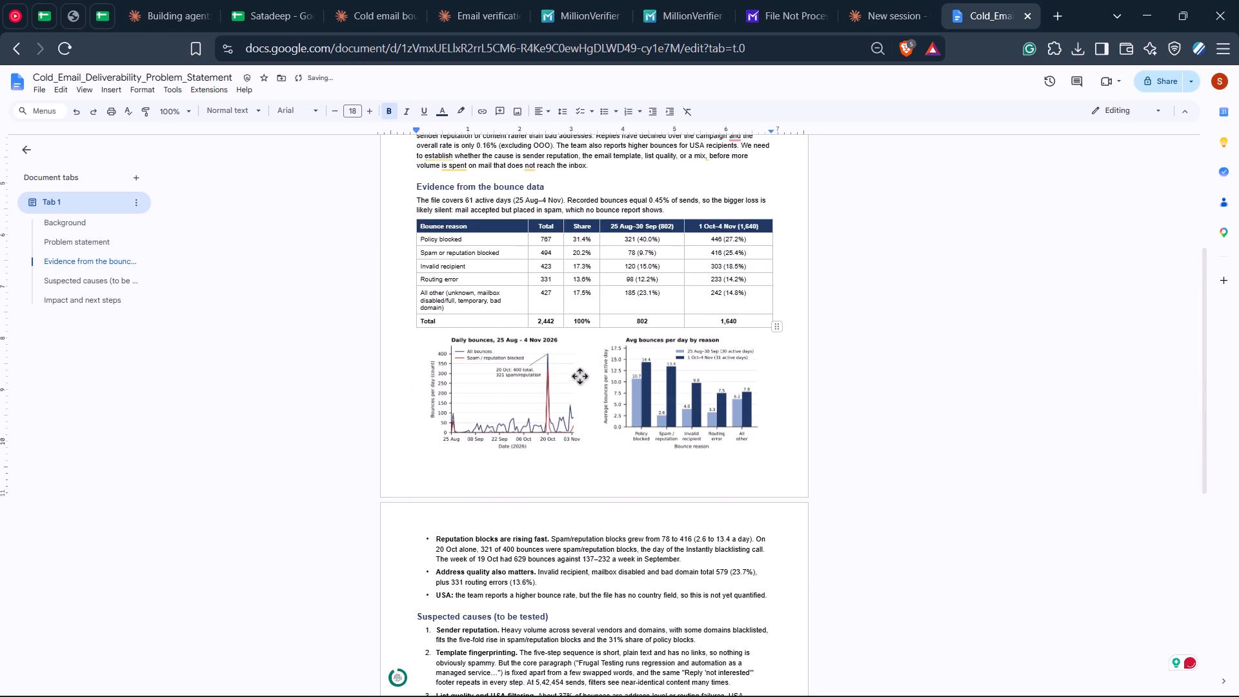
pyautogui.scroll(4, 535, 318)
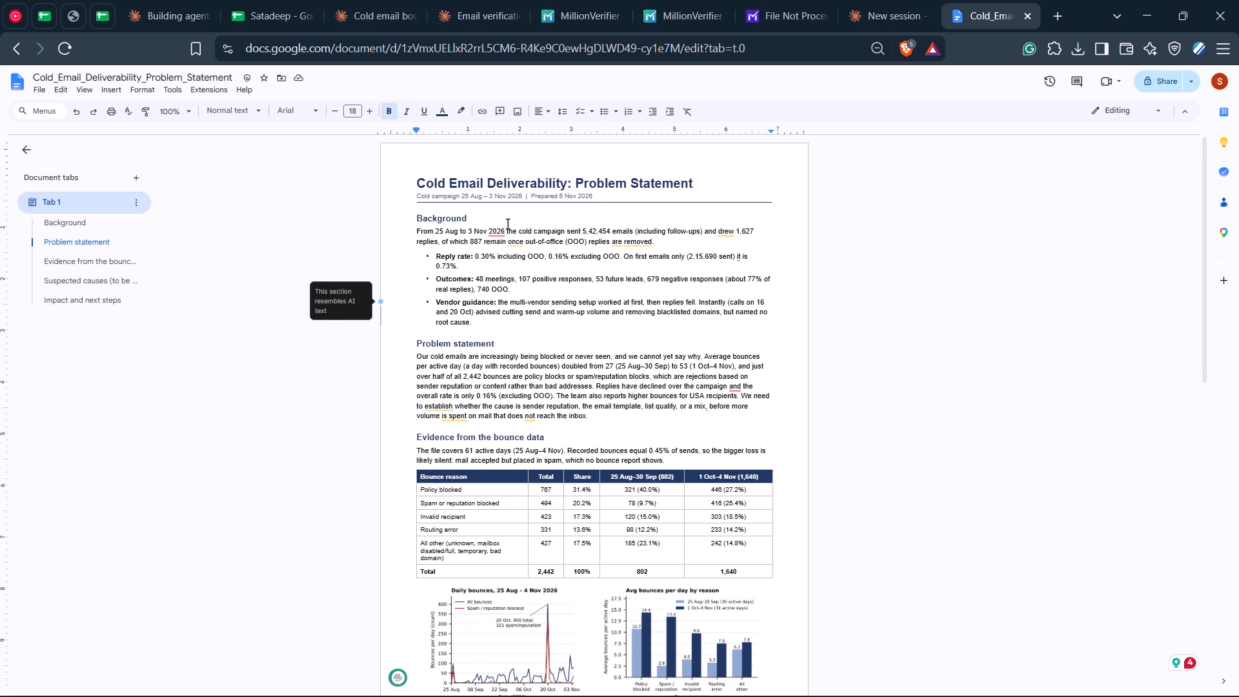
pyautogui.click(718, 290)
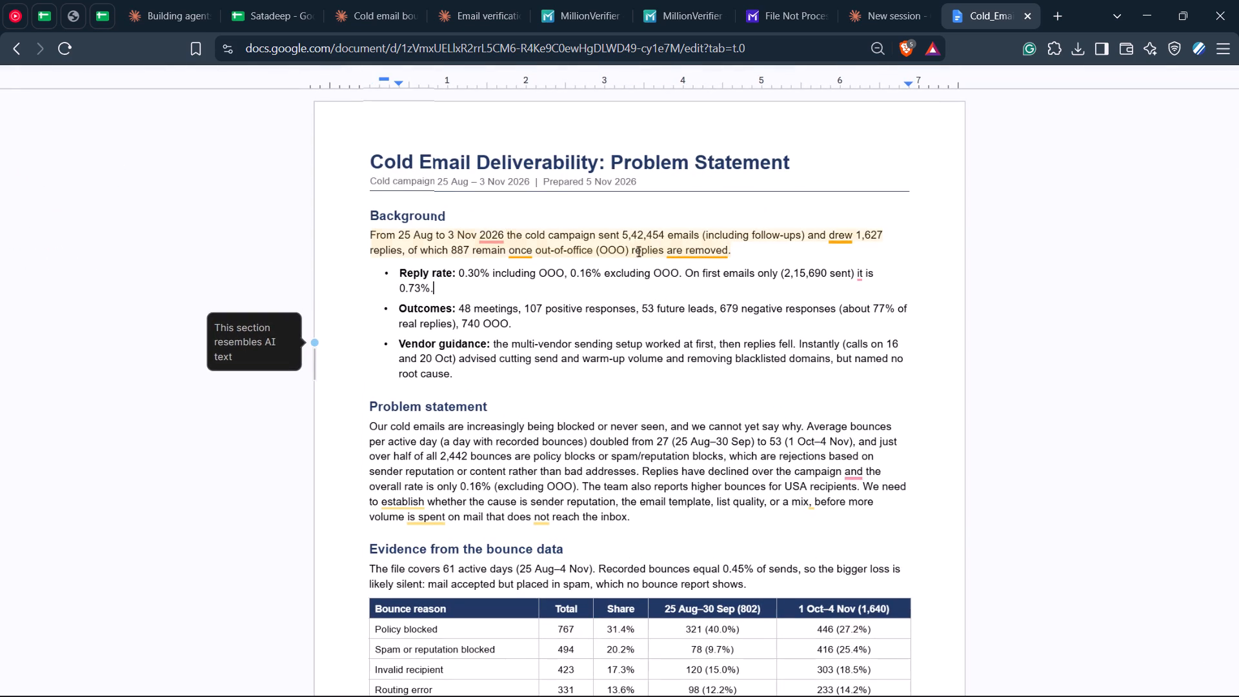
pyautogui.click(834, 192)
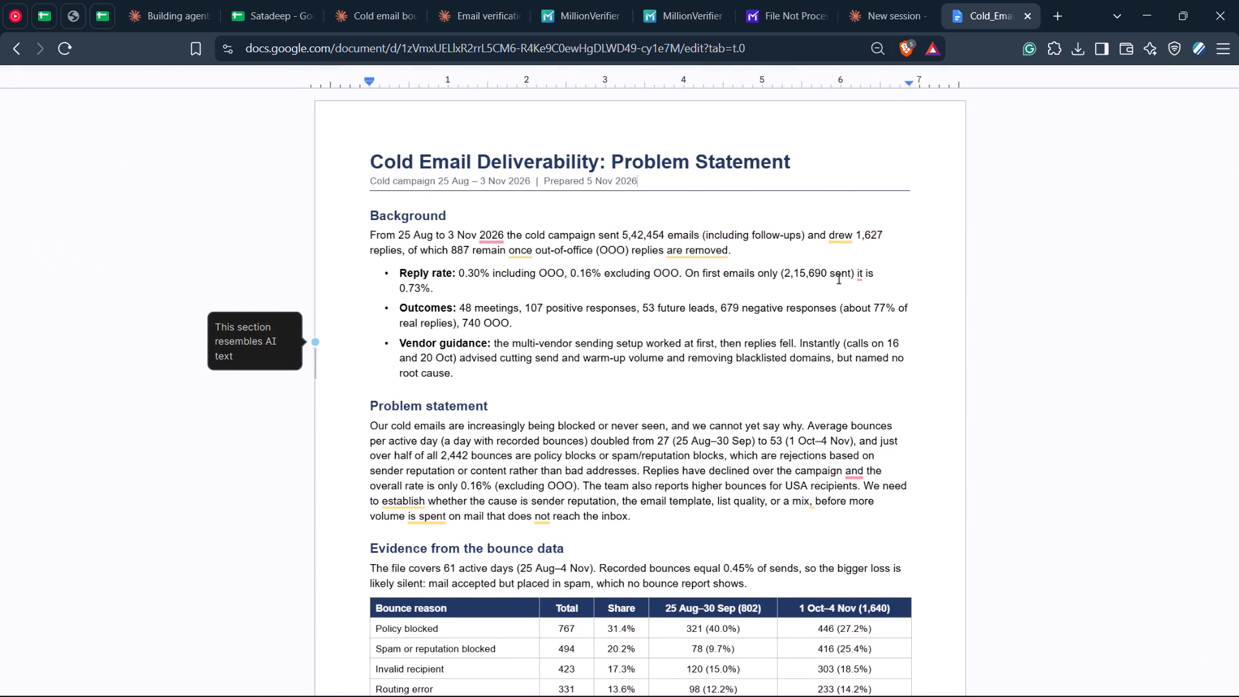
pyautogui.click(838, 278)
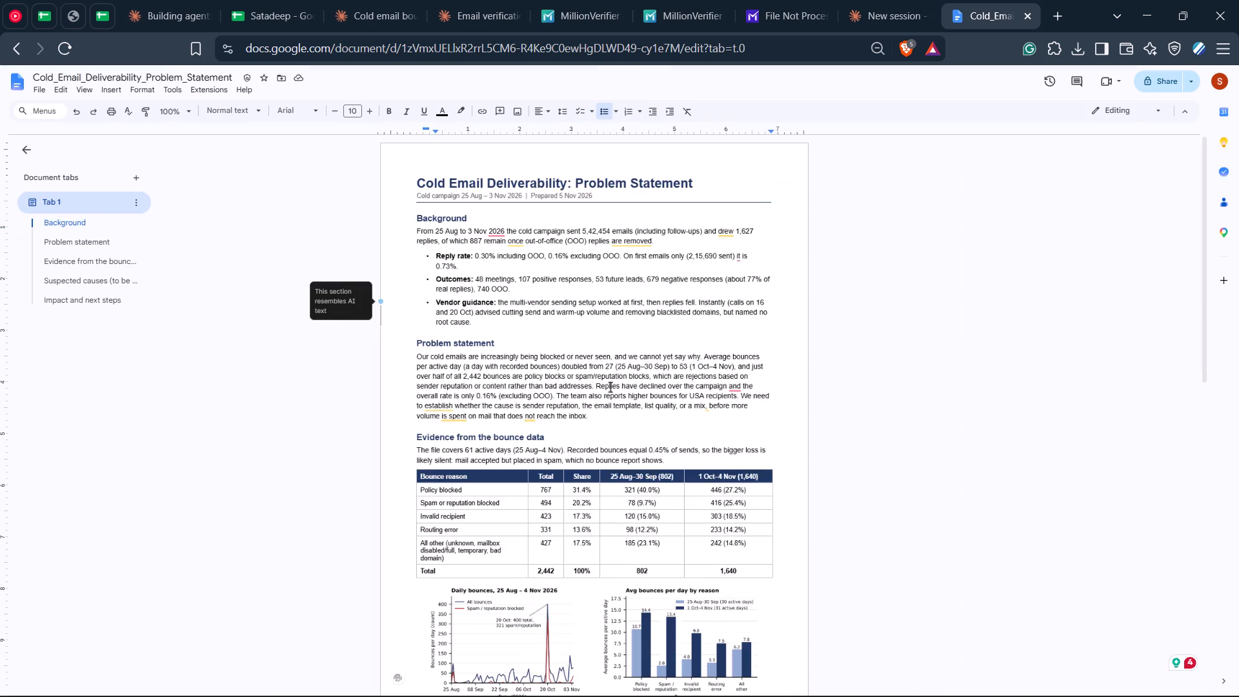
pyautogui.click(495, 231)
pyautogui.click(525, 256)
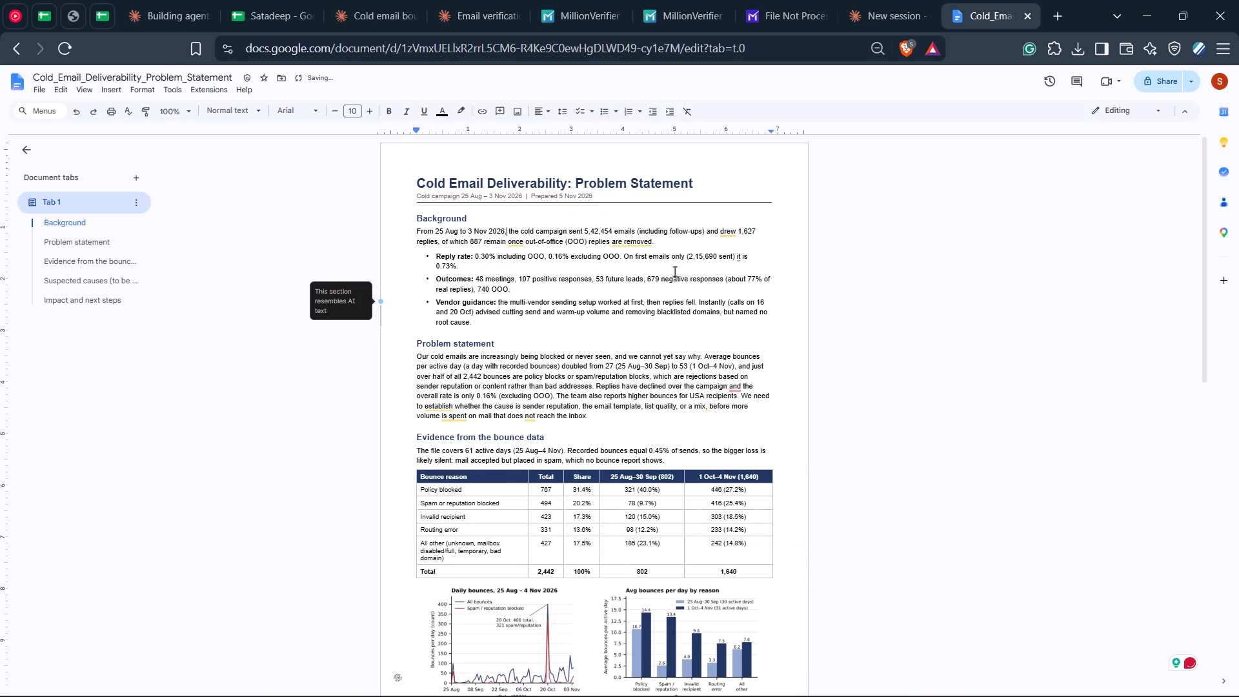
# Open the Grammarly review and accept the comma corrections after "(2,15,690 sent)" and "the campaign", plus the punctuation suggestion for "out".
pyautogui.click(1193, 662)
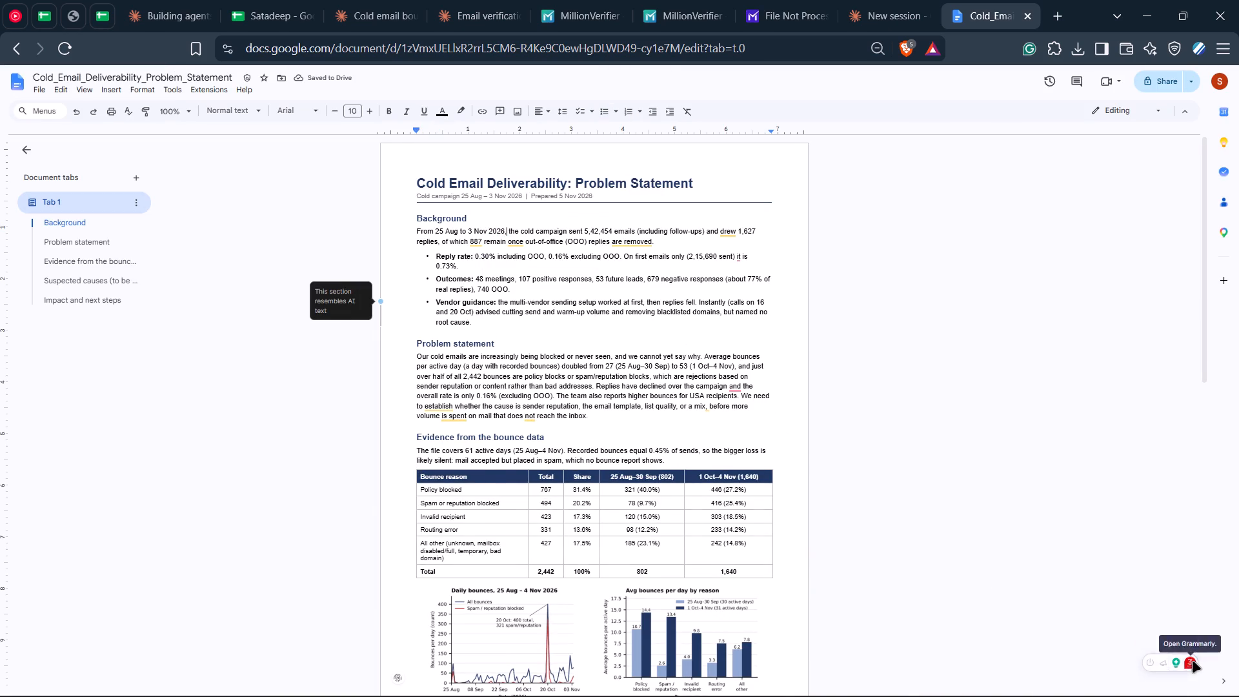
pyautogui.click(1096, 358)
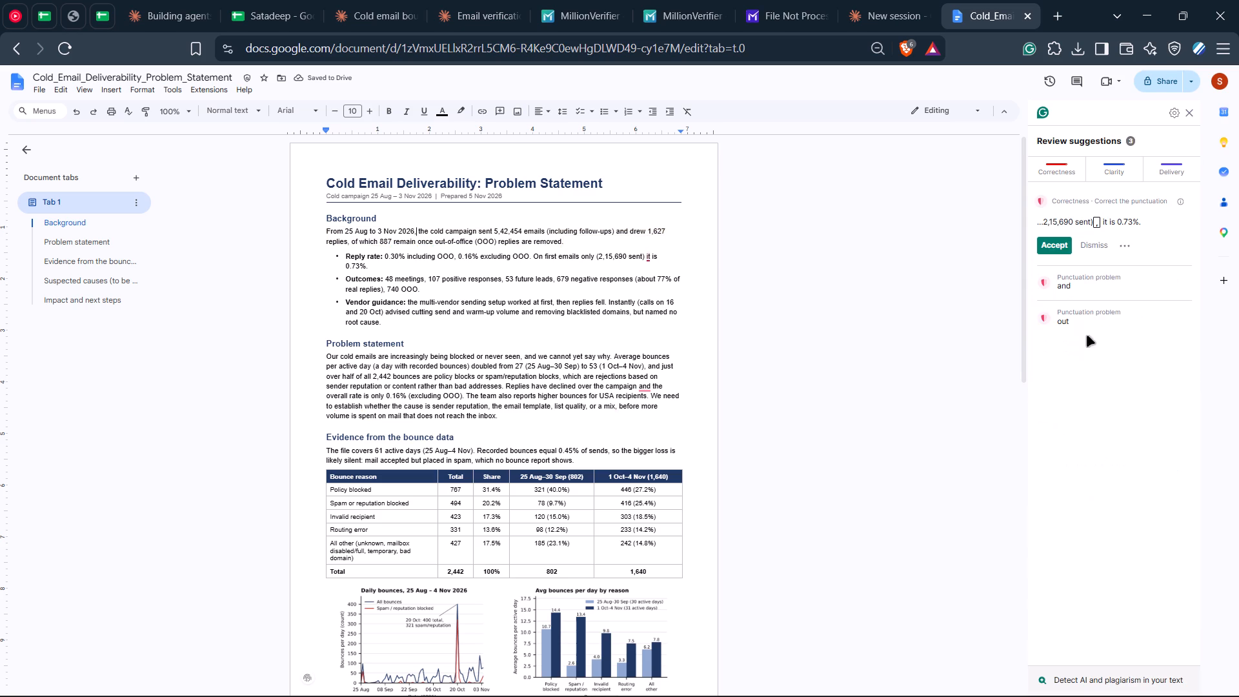
pyautogui.click(1063, 247)
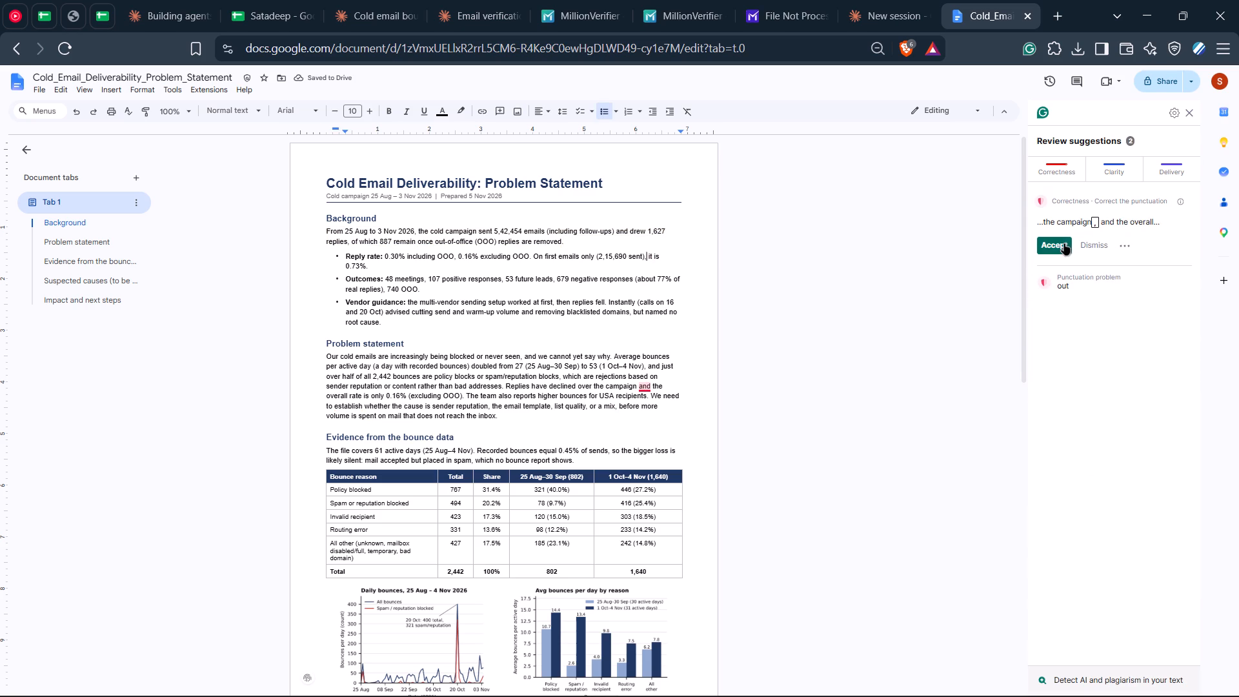
pyautogui.click(1063, 243)
pyautogui.click(1062, 248)
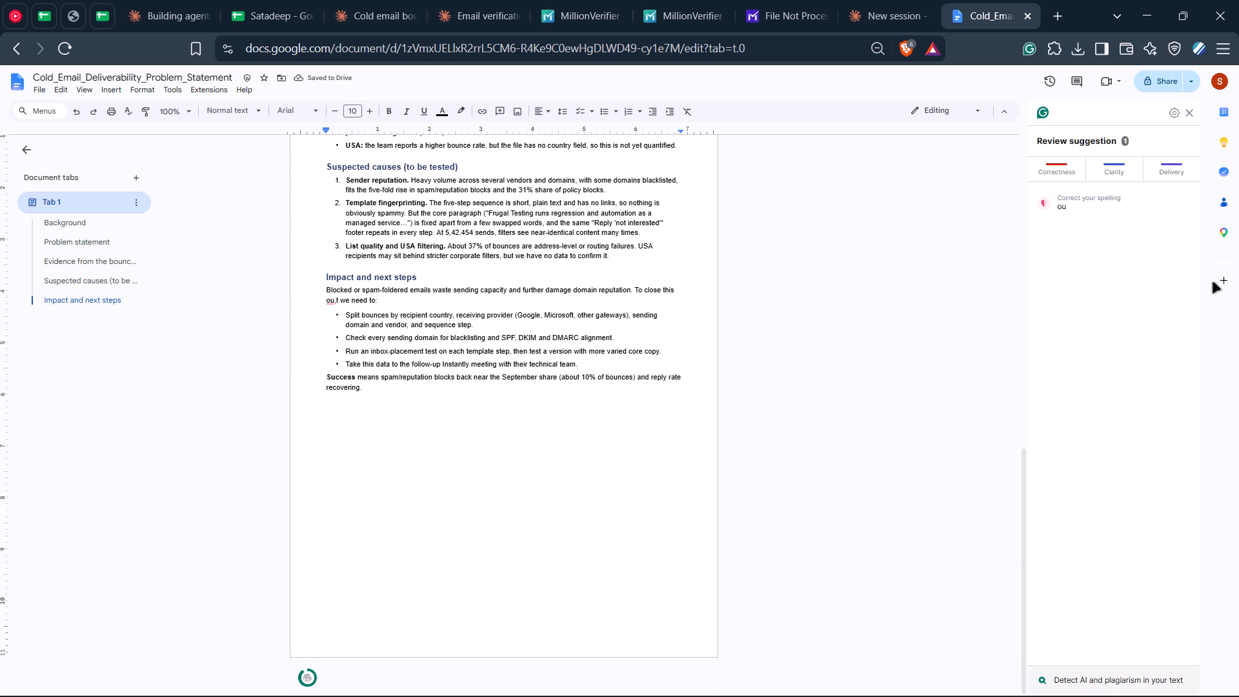
# Correct "ou,t" to "out" in the Impact and next steps paragraph using the spelling suggestion, removing the leftover comma and letter.
pyautogui.click(1074, 207)
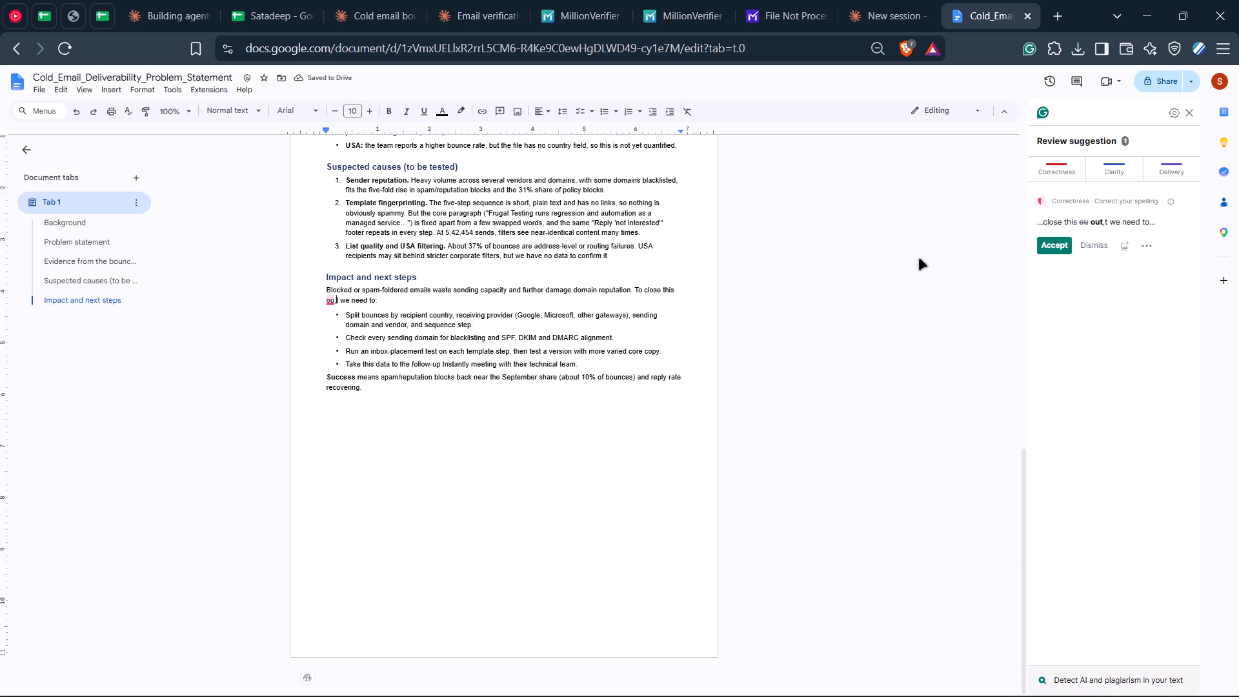
pyautogui.click(1058, 243)
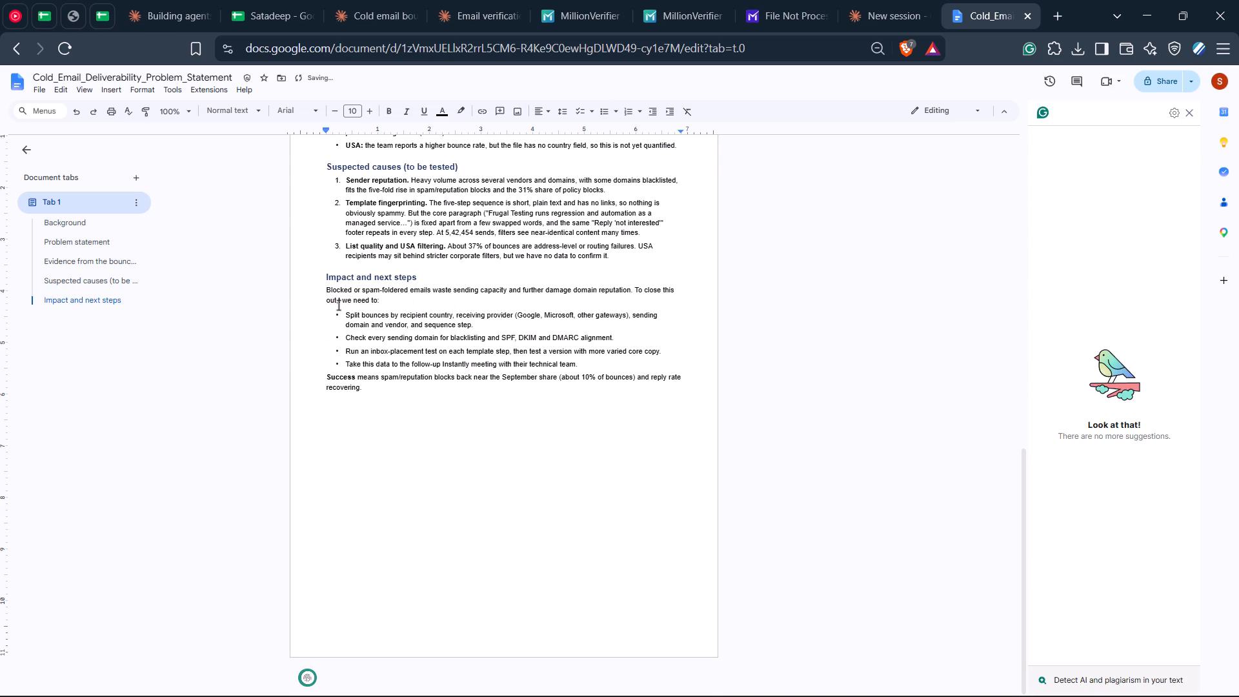
pyautogui.press('Delete')
pyautogui.press('Delete')
# Bold the figure 2,15,690 in the Reply rate bullet of the Background section.
pyautogui.scroll(6, 419, 362)
pyautogui.scroll(4, 485, 372)
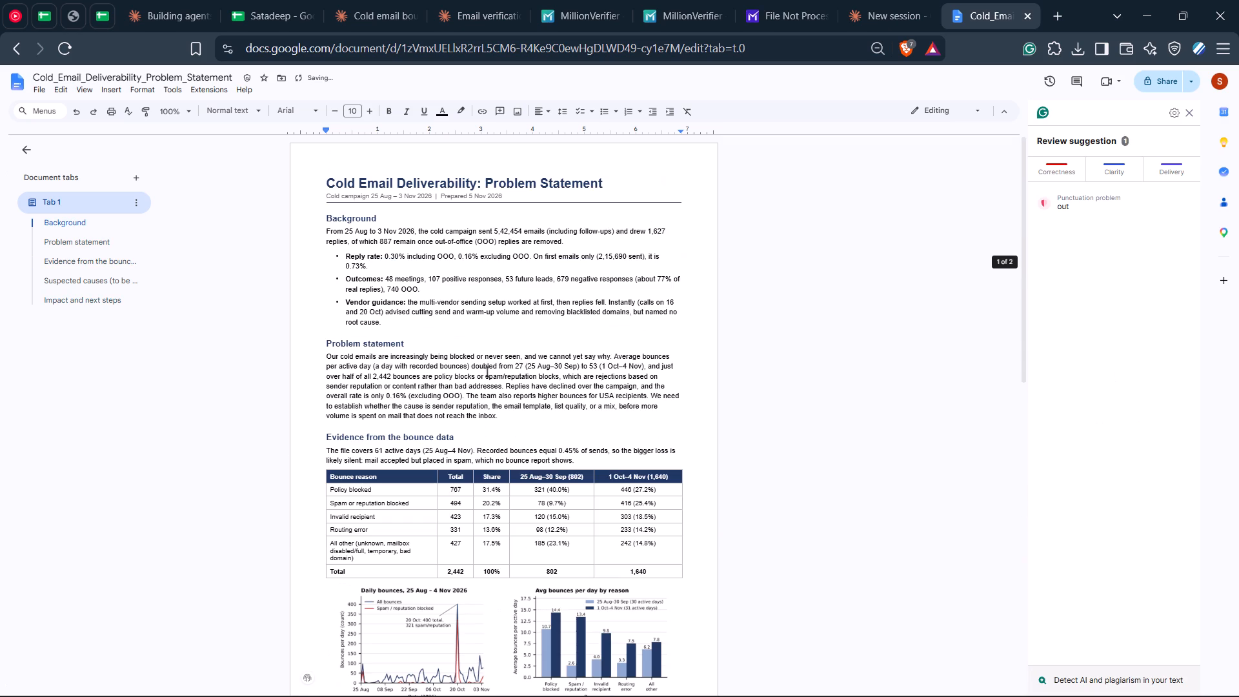
pyautogui.click(532, 279)
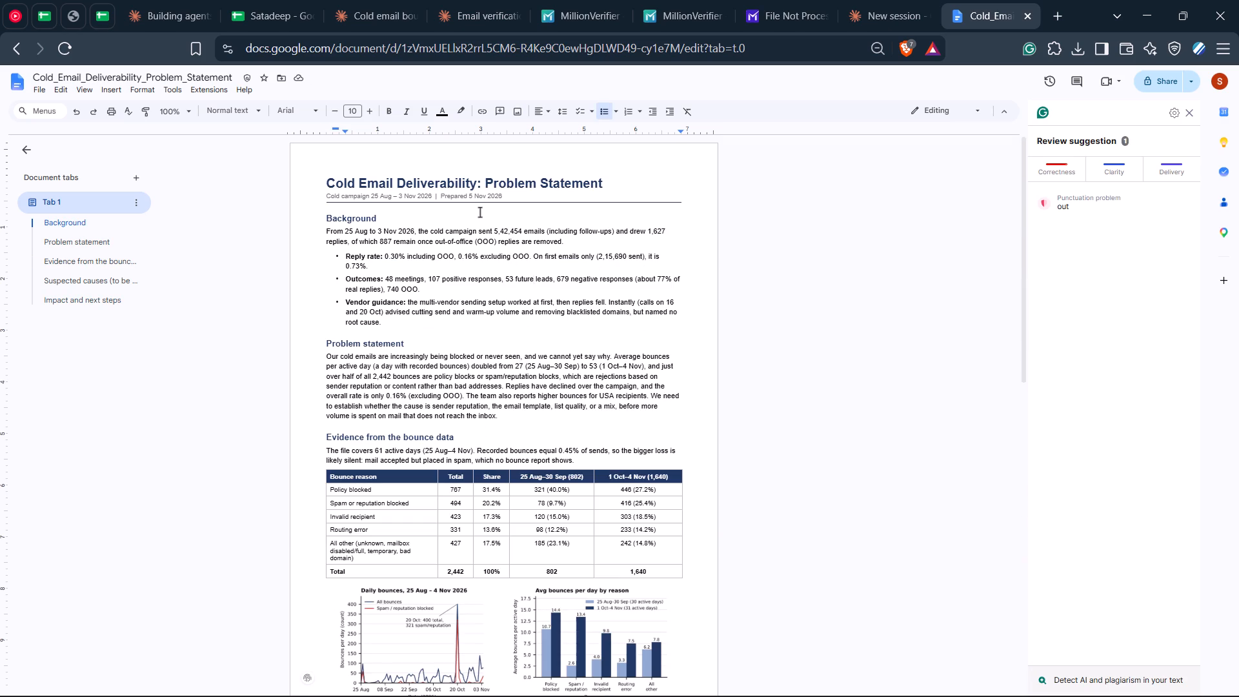
pyautogui.hotkey('ctrl', '=')
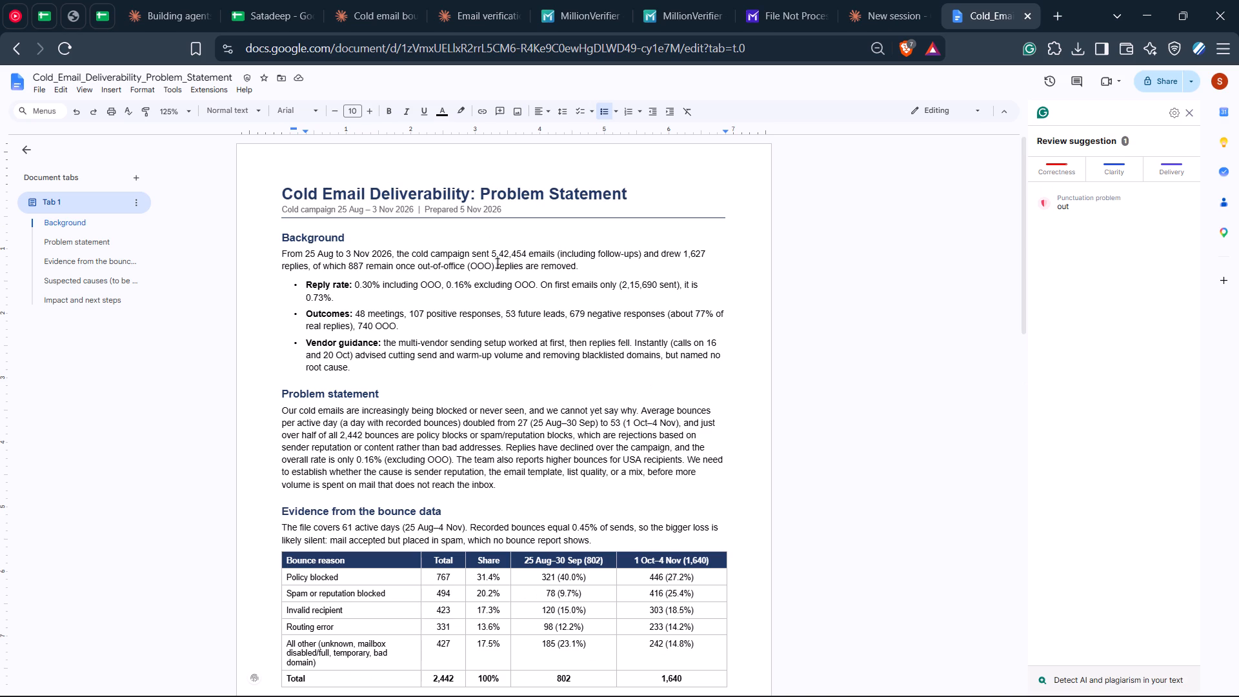
pyautogui.click(498, 263)
pyautogui.moveTo(621, 283); pyautogui.dragTo(672, 290)
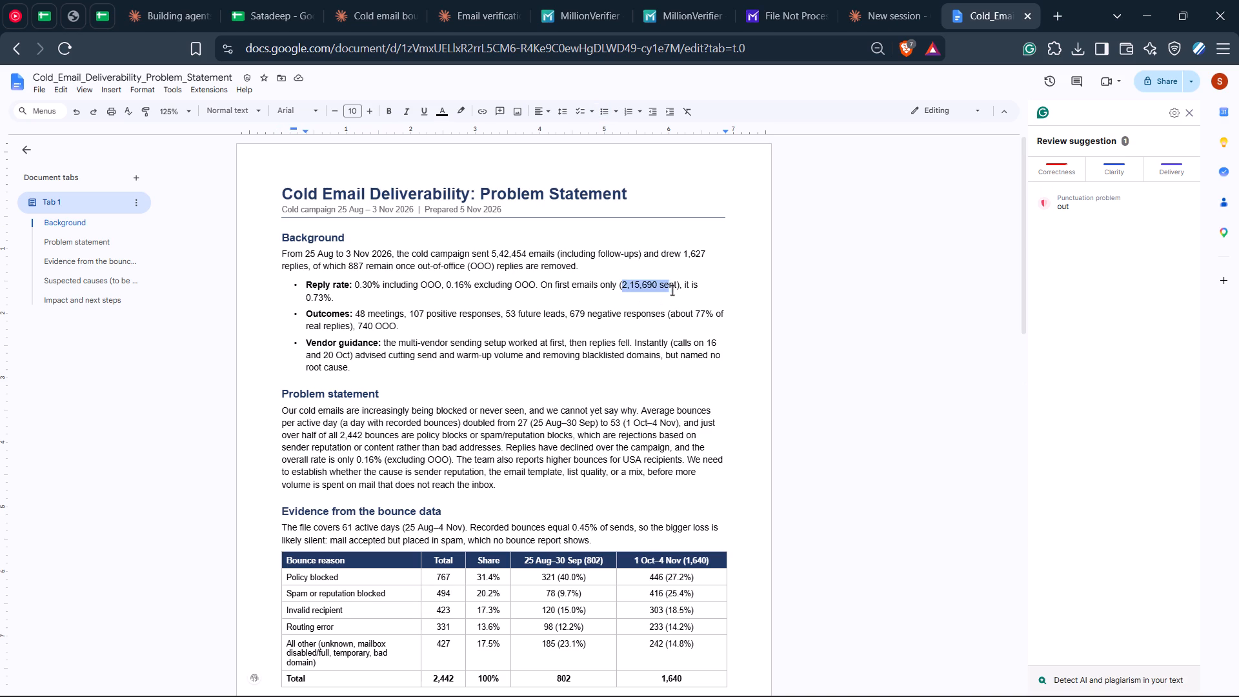
pyautogui.moveTo(672, 290); pyautogui.dragTo(658, 288)
pyautogui.hotkey('ctrl', 'b')
pyautogui.click(590, 348)
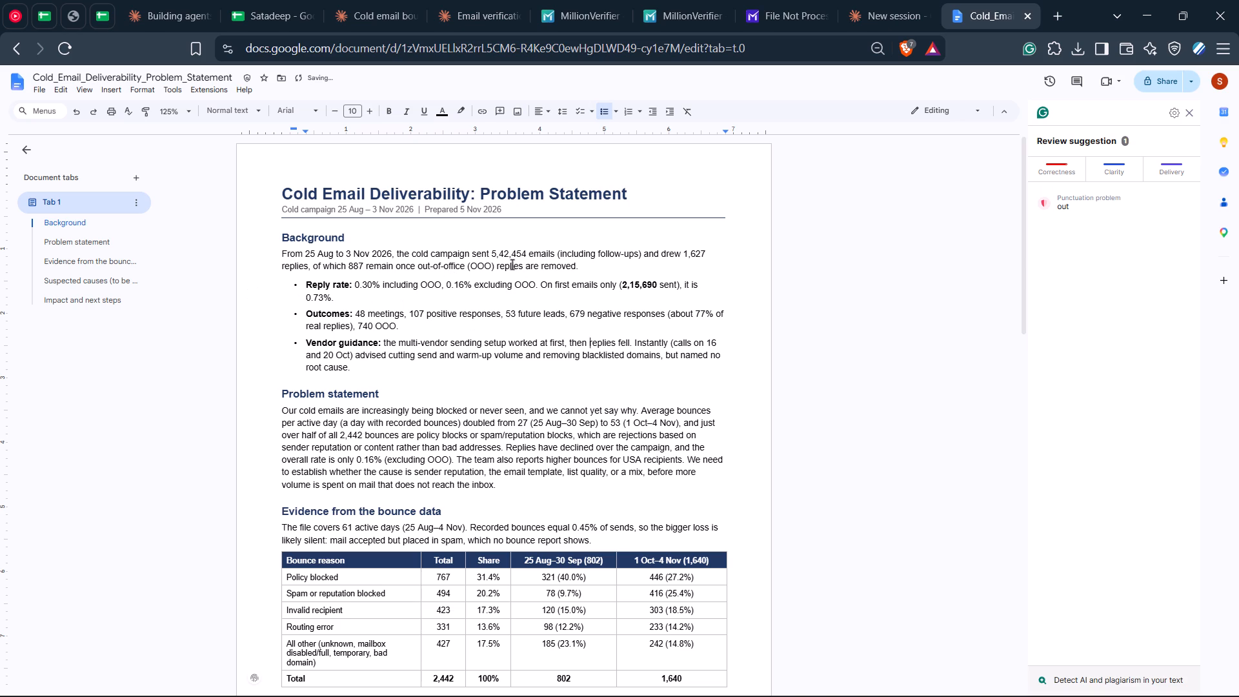
# Read through the Background section, checking the out-of-office wording and the Outcomes bullet figures.
pyautogui.scroll(4, 418, 294)
pyautogui.click(474, 318)
pyautogui.click(548, 313)
pyautogui.click(609, 314)
pyautogui.click(390, 328)
pyautogui.click(490, 270)
pyautogui.click(465, 268)
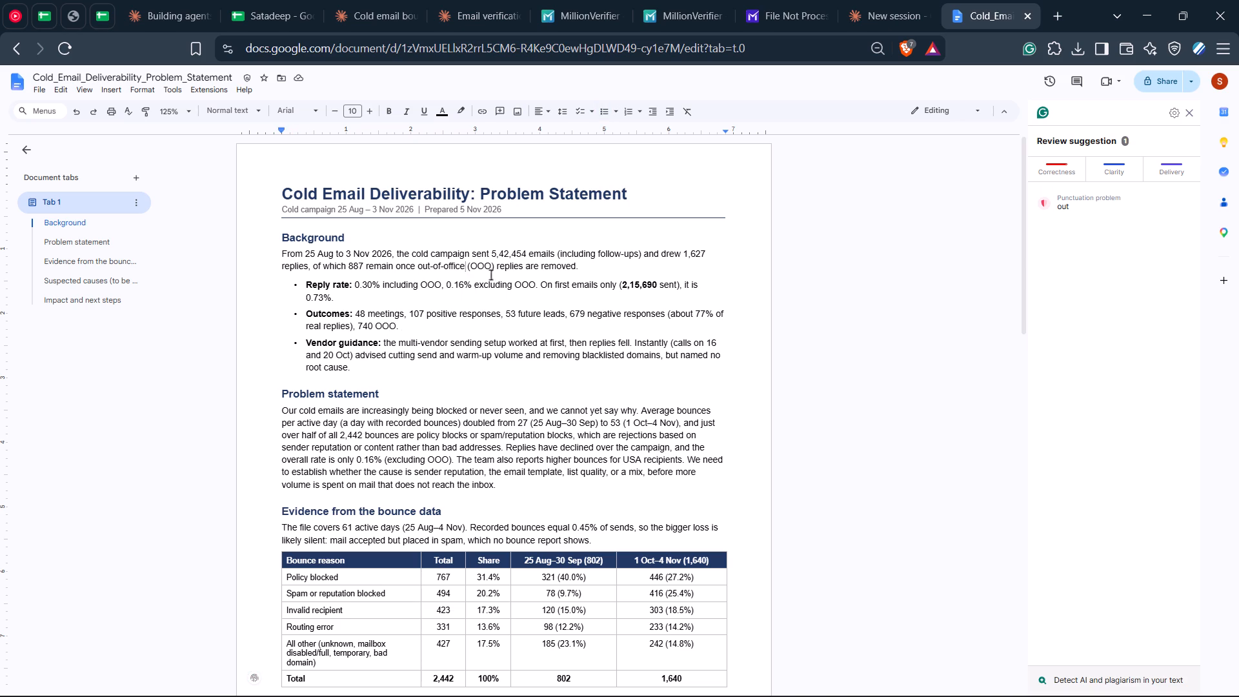
pyautogui.click(490, 272)
pyautogui.scroll(5, 396, 369)
pyautogui.click(423, 270)
pyautogui.click(478, 267)
pyautogui.click(493, 267)
# Review the bounce table, the charts and the Suspected causes section against the first page's content.
pyautogui.scroll(-2, 447, 330)
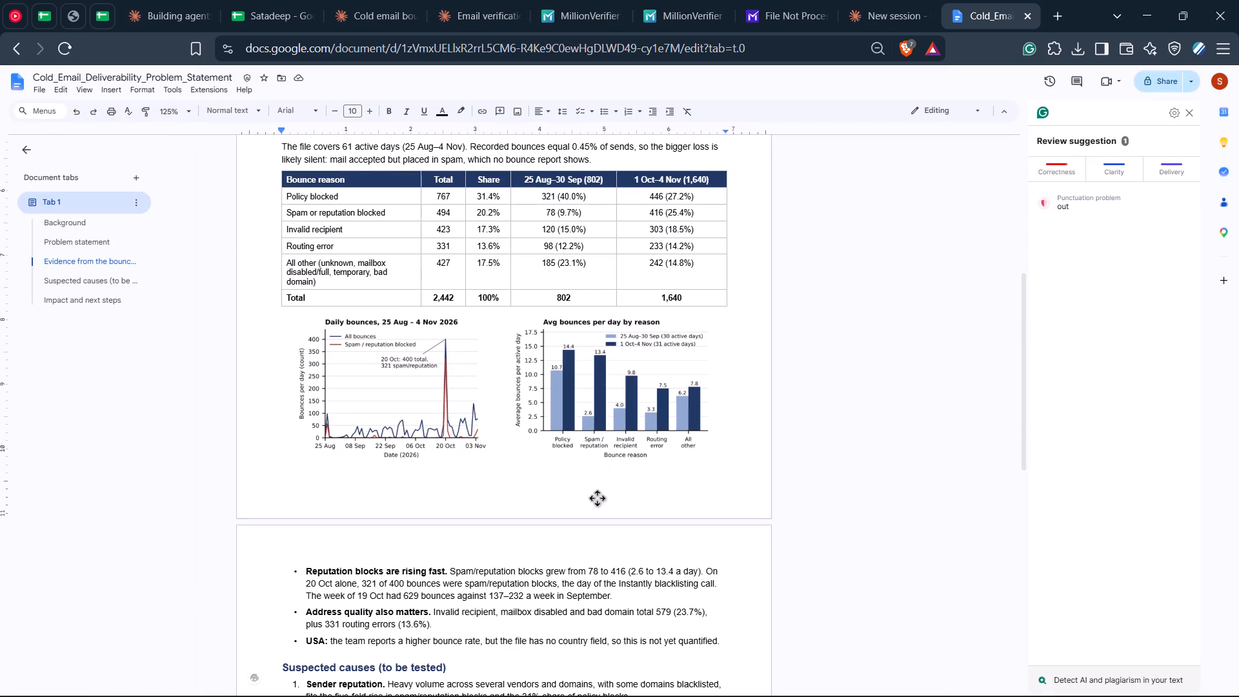
pyautogui.click(816, 466)
pyautogui.scroll(-2, 578, 485)
pyautogui.click(547, 383)
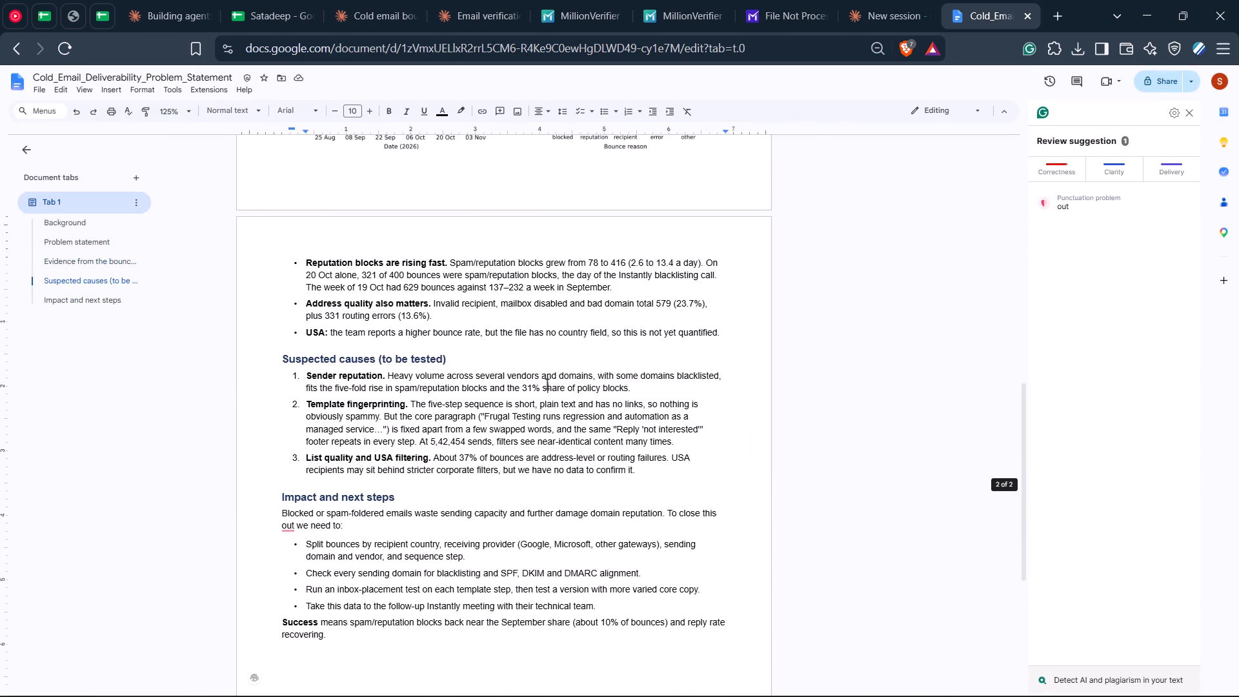
pyautogui.scroll(3, 547, 383)
pyautogui.scroll(1, 525, 434)
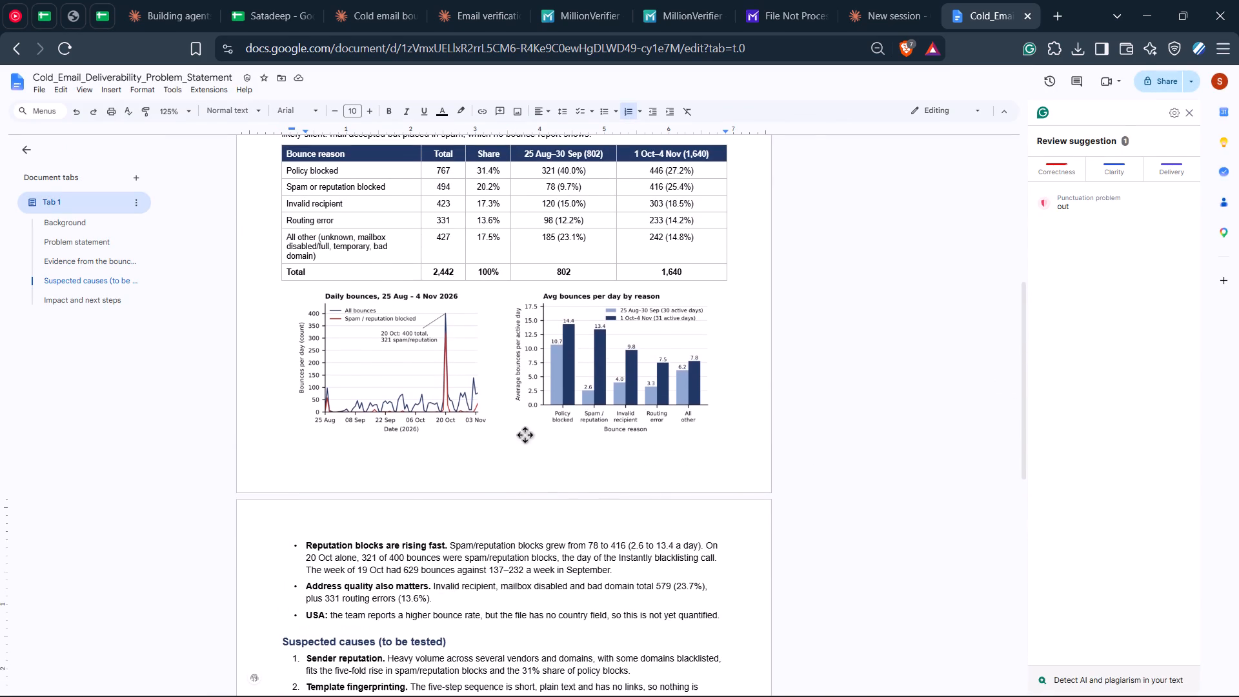
pyautogui.scroll(1, 525, 434)
pyautogui.click(506, 189)
pyautogui.scroll(2, 506, 189)
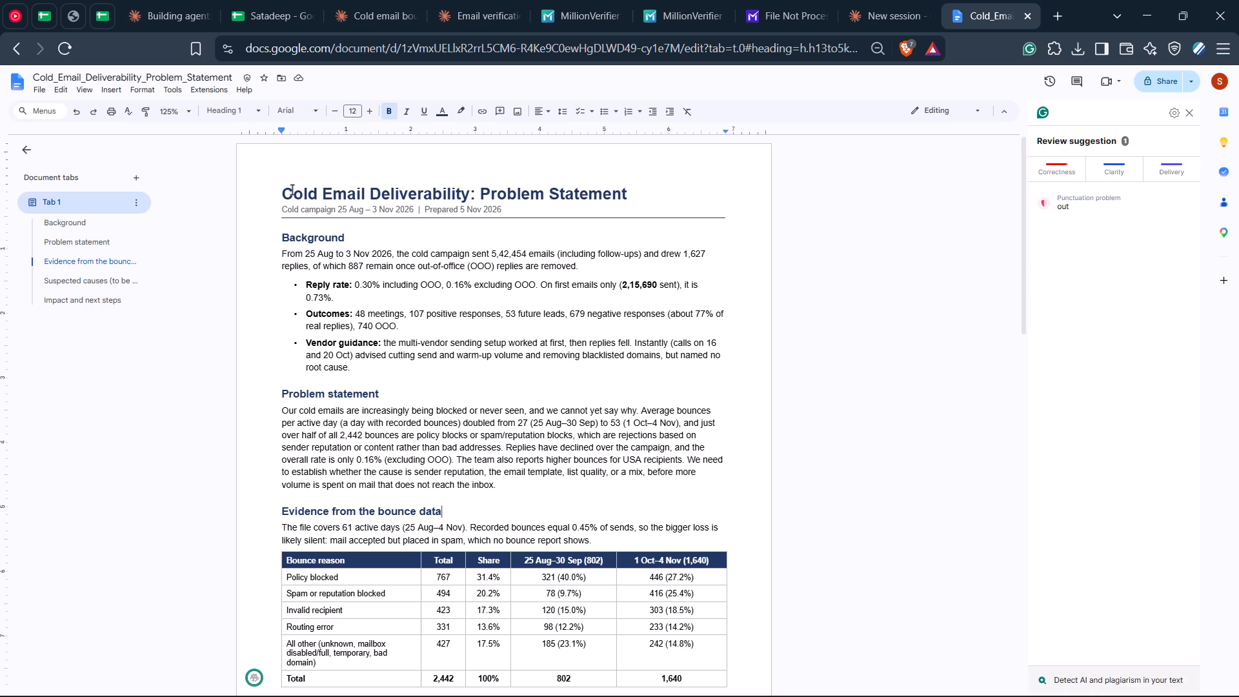
# Look over the layout across both pages, from the charts to the end of Impact and next steps.
pyautogui.scroll(-7, 285, 370)
pyautogui.scroll(1, 296, 382)
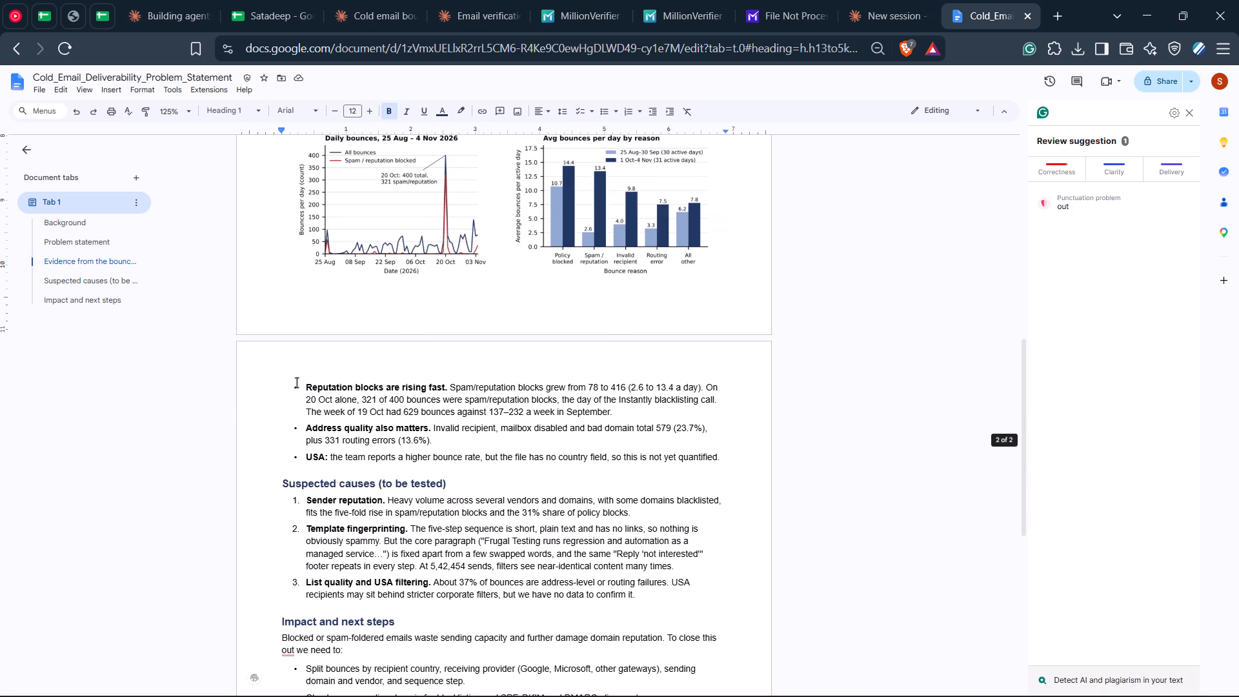
pyautogui.scroll(8, 296, 382)
pyautogui.scroll(-5, 319, 408)
pyautogui.scroll(1, 319, 408)
pyautogui.scroll(-3, 319, 408)
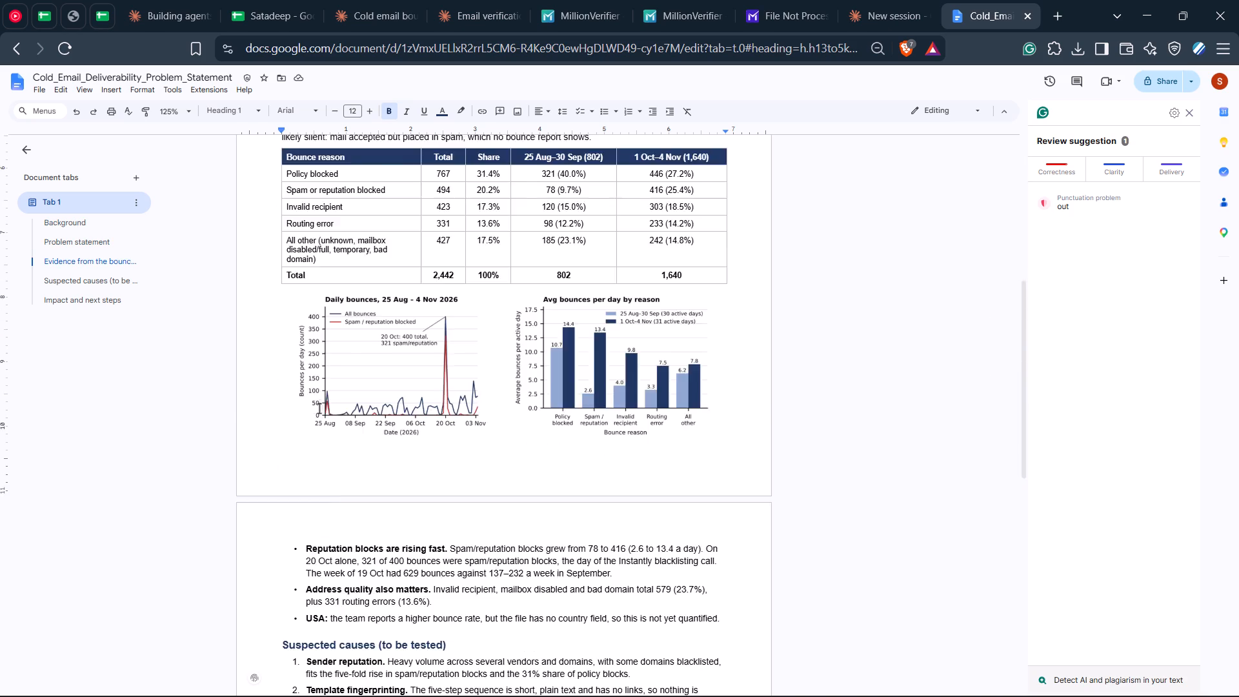
pyautogui.scroll(-5, 319, 408)
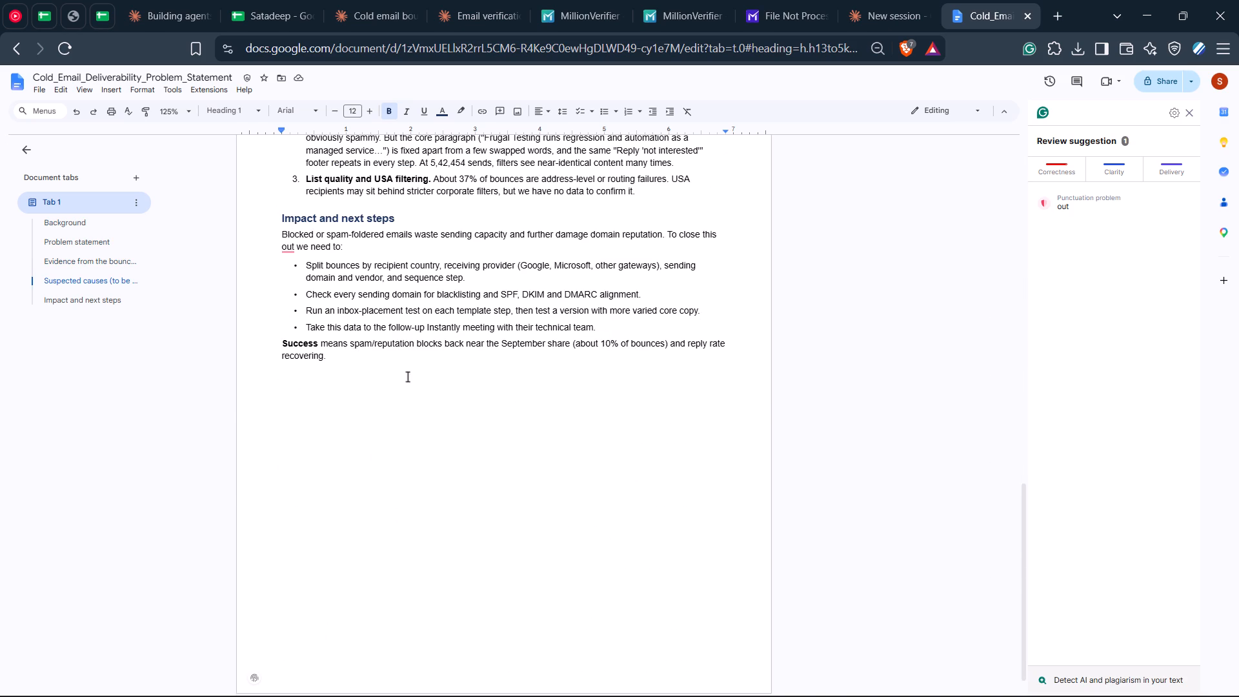
# Proofread the "Reputation blocks are rising fast" bullet below the charts, checking its figures, dates and wording line by line.
pyautogui.scroll(6, 407, 376)
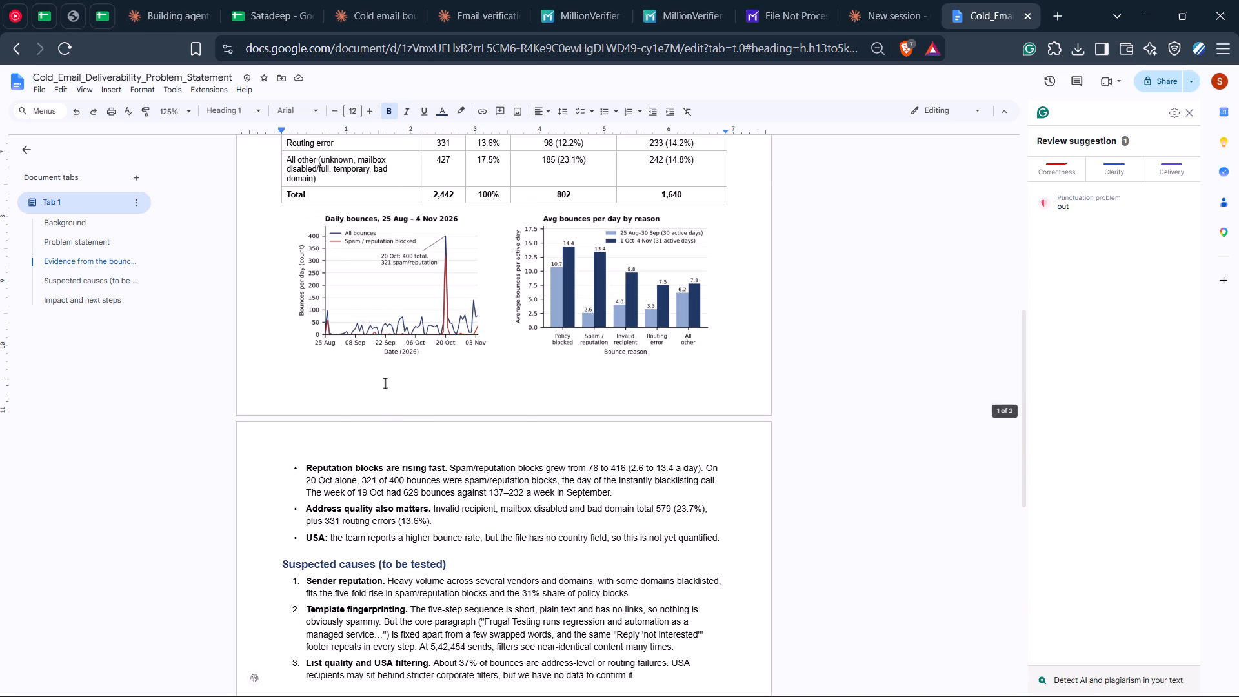
pyautogui.scroll(-3, 388, 370)
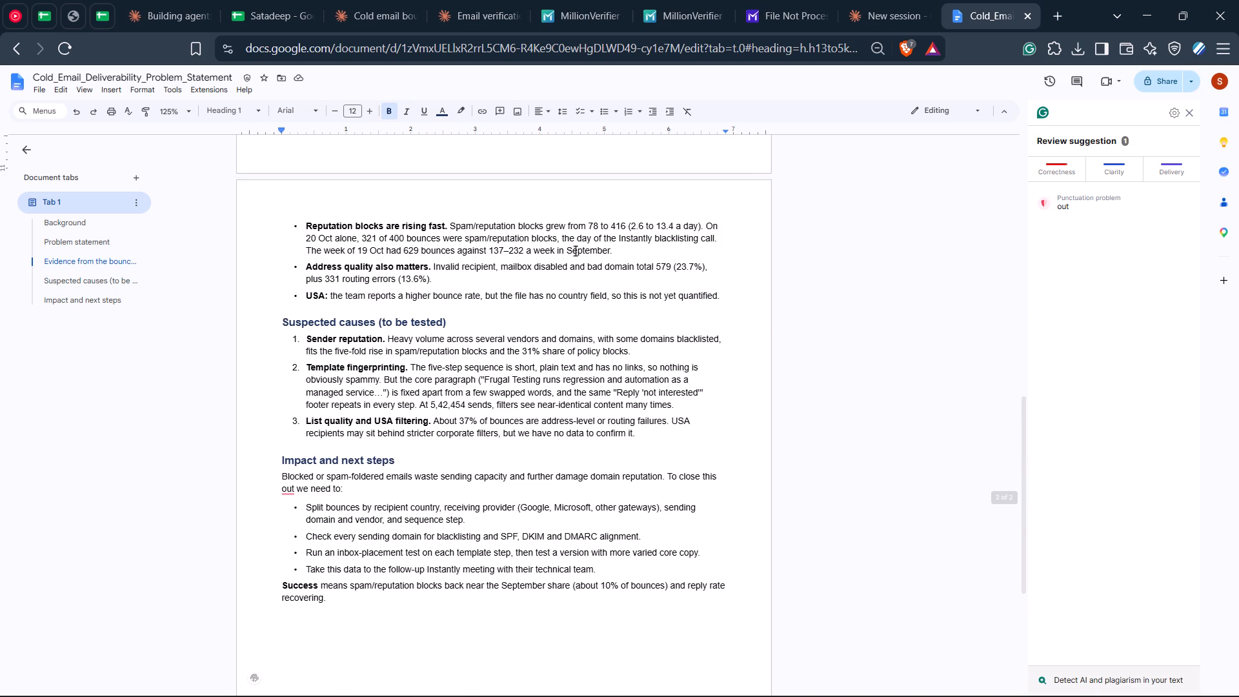
pyautogui.click(627, 227)
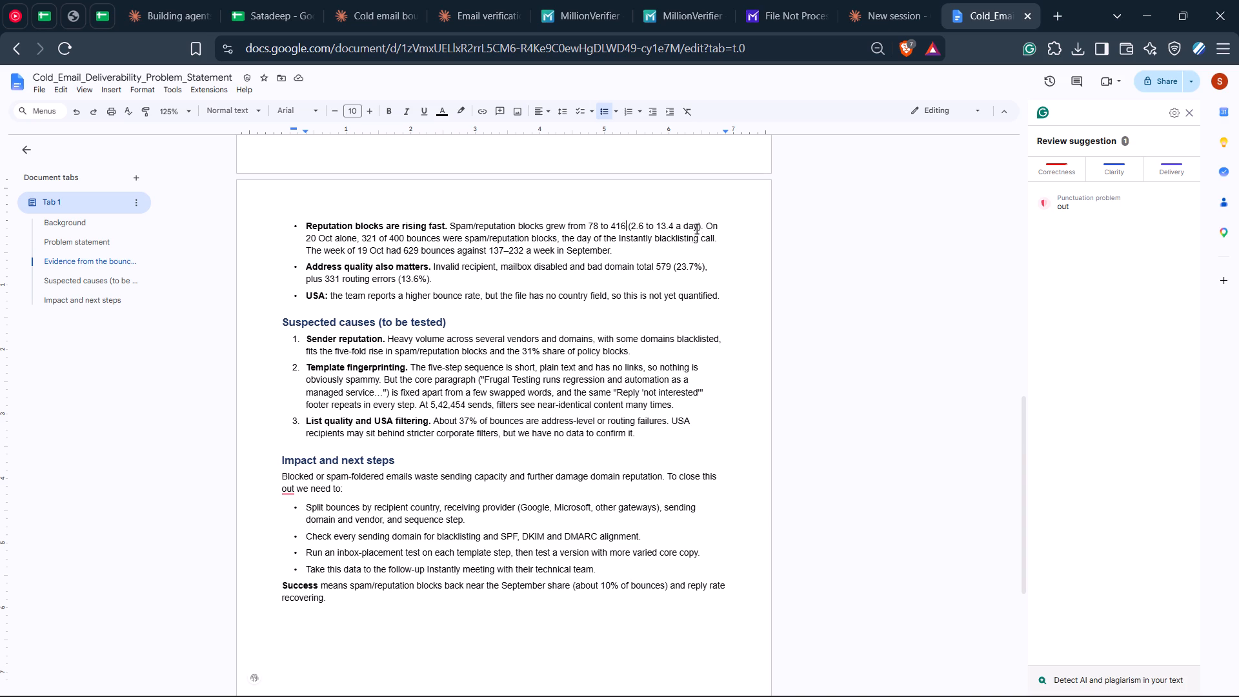
pyautogui.click(696, 228)
pyautogui.click(562, 239)
pyautogui.click(722, 238)
pyautogui.click(341, 252)
pyautogui.click(417, 254)
pyautogui.click(455, 252)
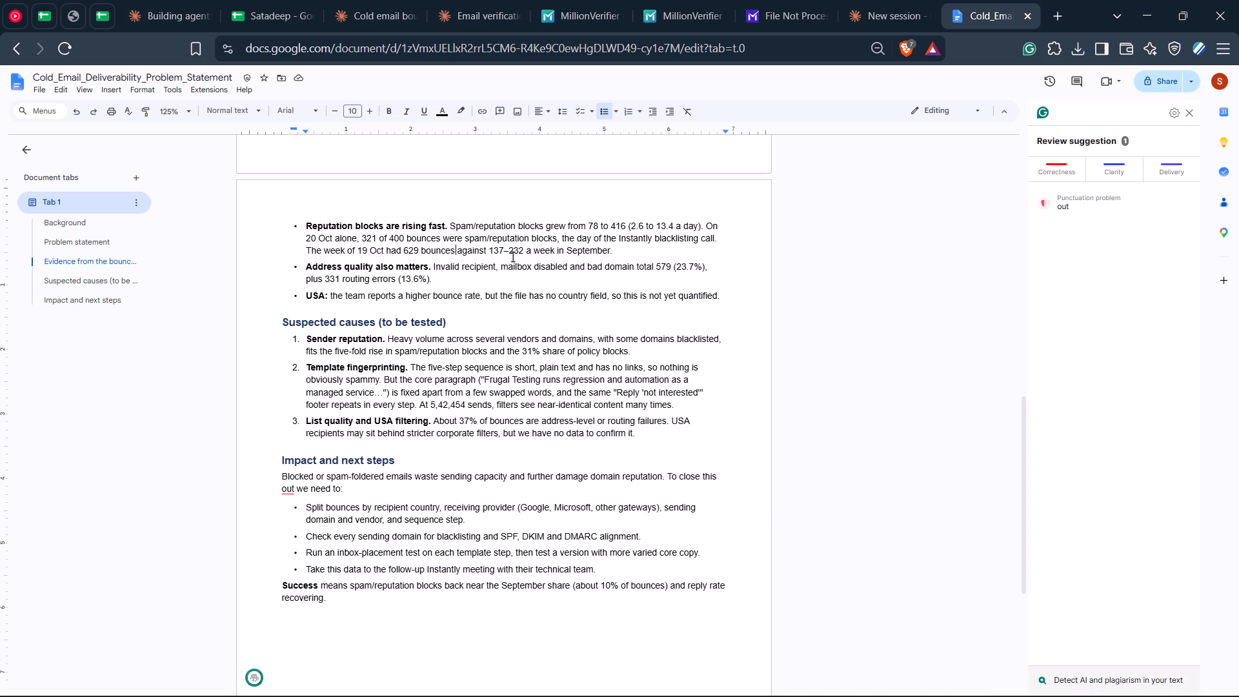
pyautogui.click(606, 256)
# Read the "Address quality also matters" and USA bullets, continuing to the first item of Suspected causes.
pyautogui.click(432, 265)
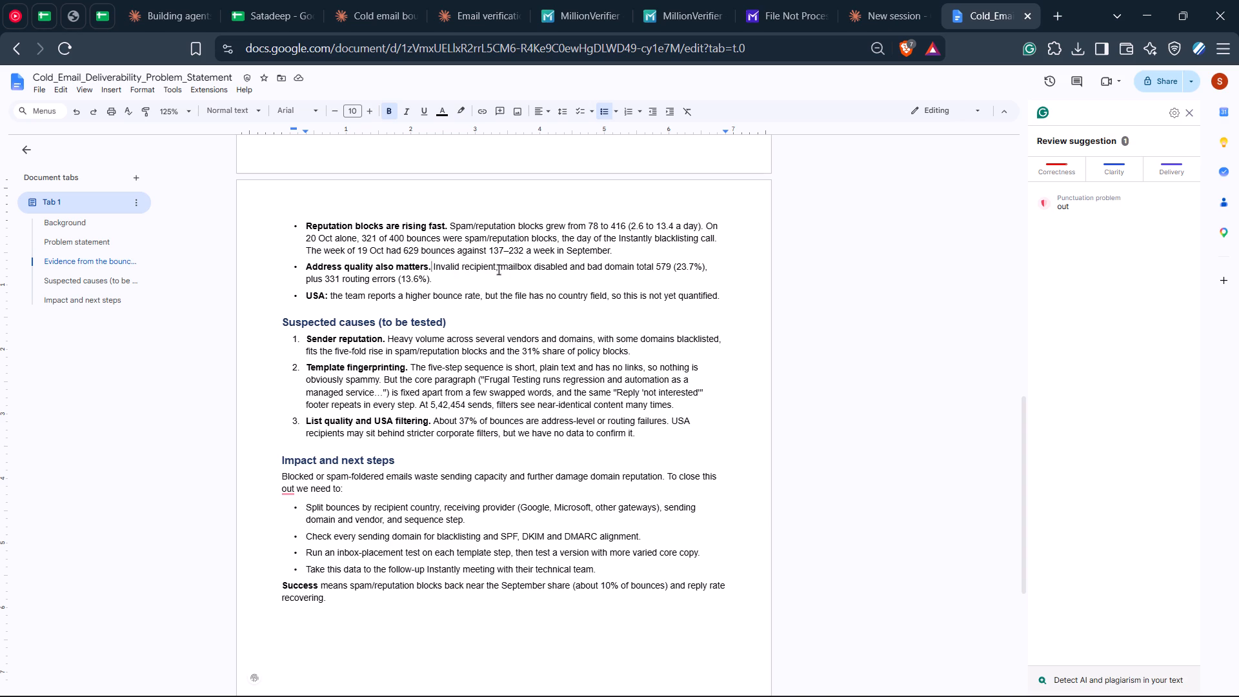
pyautogui.click(498, 269)
pyautogui.click(392, 294)
pyautogui.click(552, 301)
pyautogui.click(705, 298)
pyautogui.click(456, 324)
pyautogui.click(430, 344)
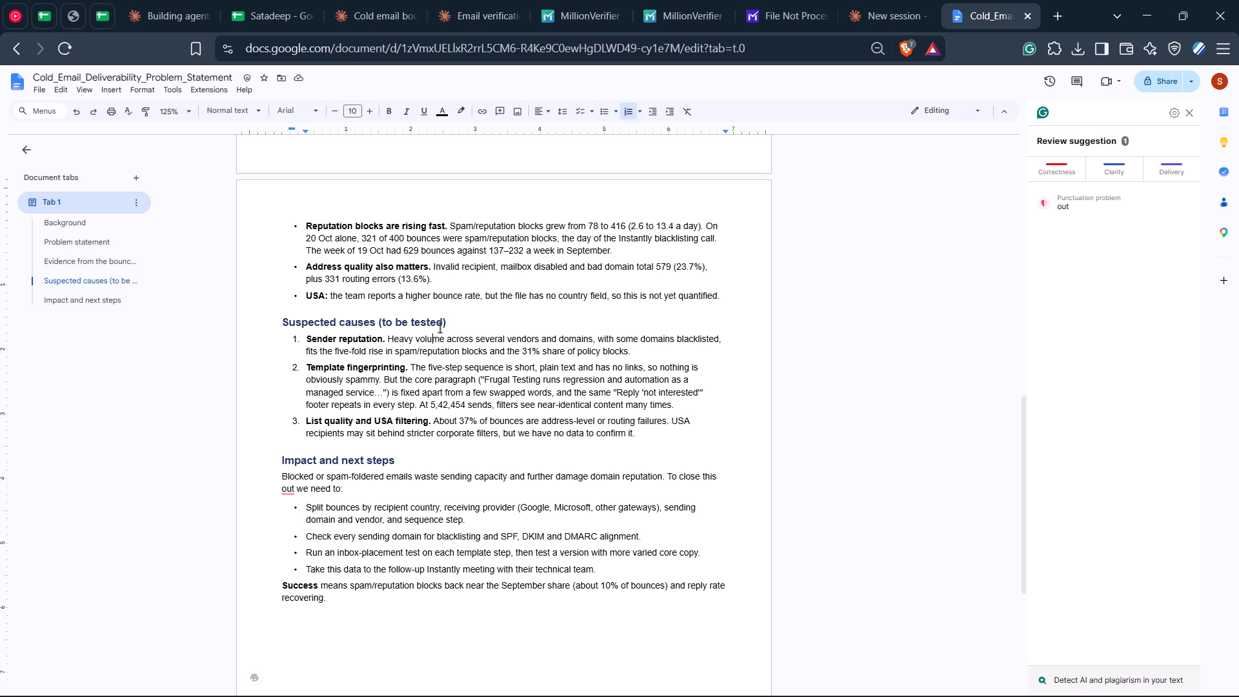
# Proofread the Problem statement paragraph on the first page, checking its wording and its explanation of average bounces and block types.
pyautogui.scroll(9, 438, 384)
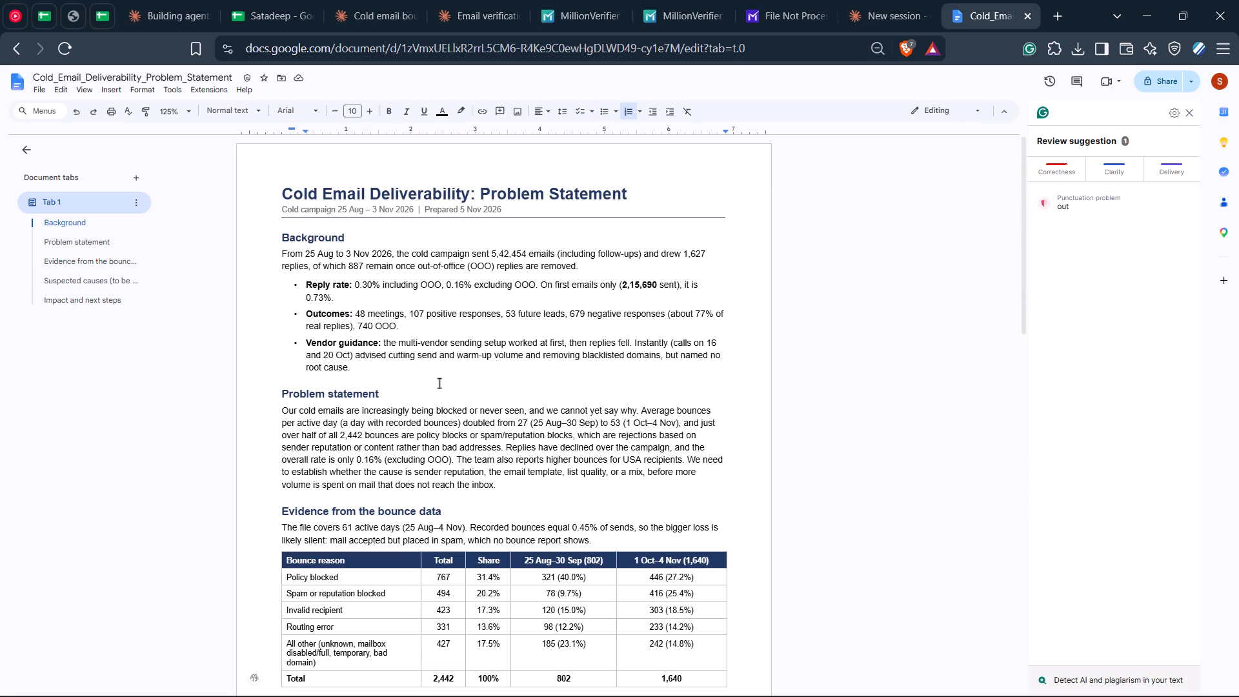
pyautogui.scroll(-1, 439, 383)
pyautogui.click(334, 328)
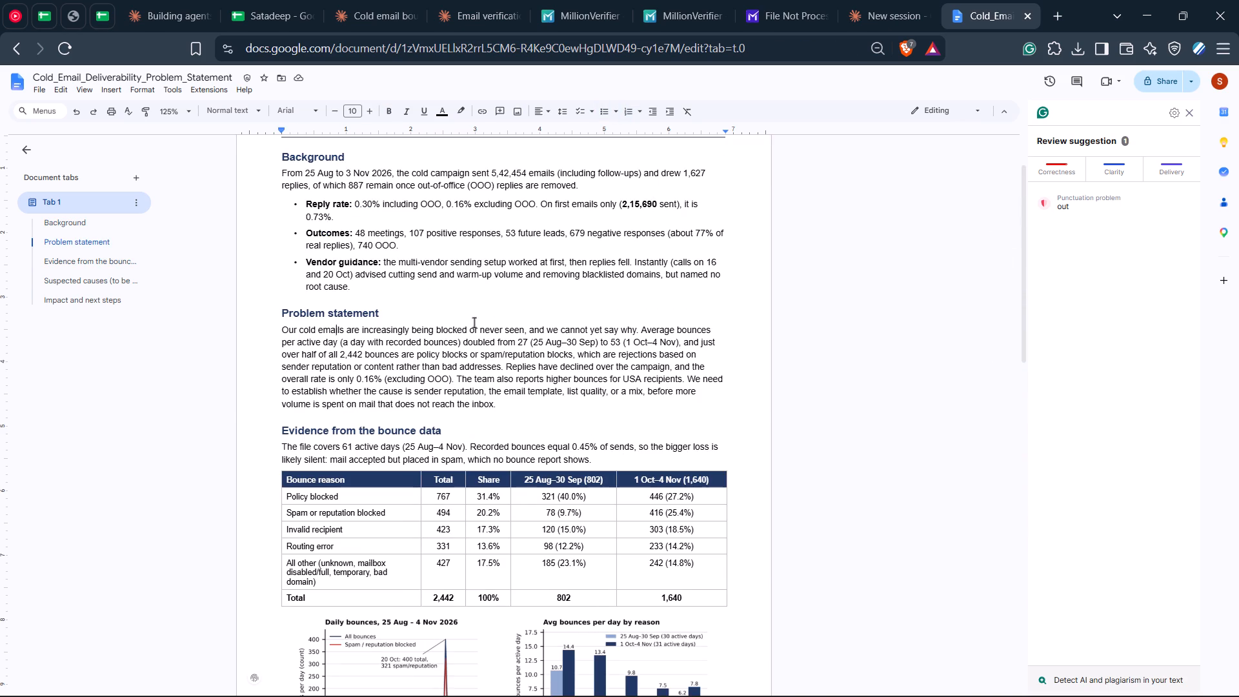
pyautogui.click(471, 328)
pyautogui.click(527, 330)
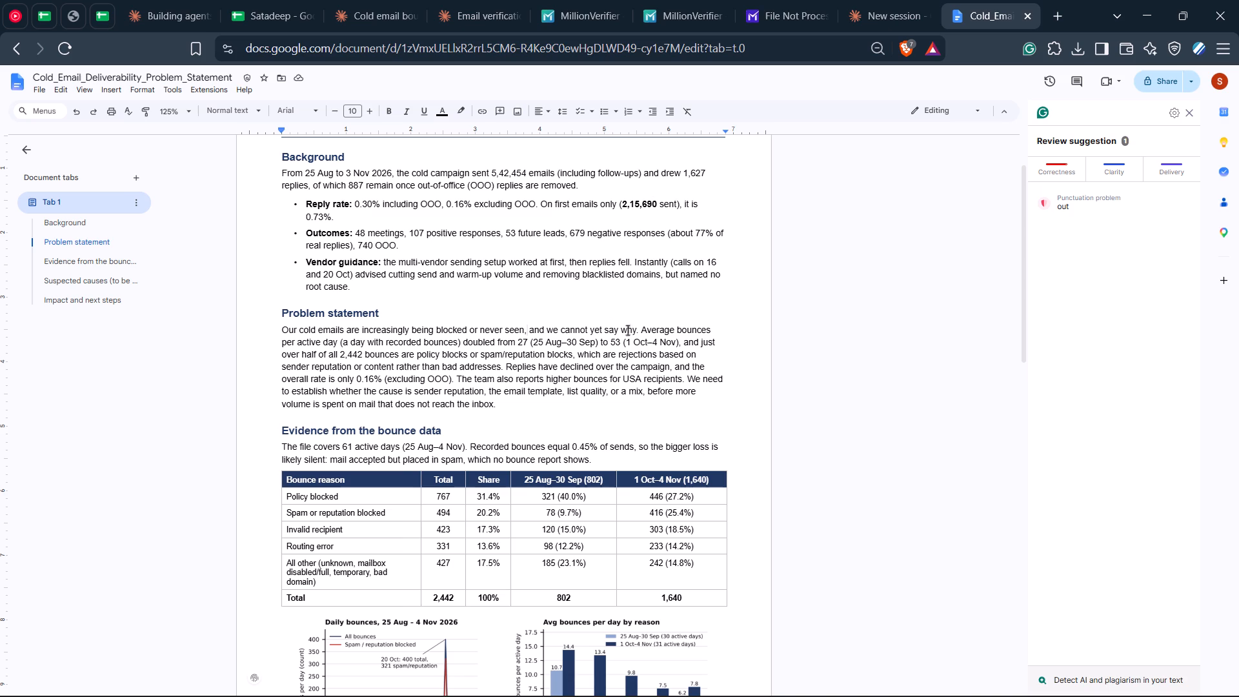
pyautogui.click(631, 332)
pyautogui.click(681, 330)
pyautogui.click(425, 339)
pyautogui.click(448, 358)
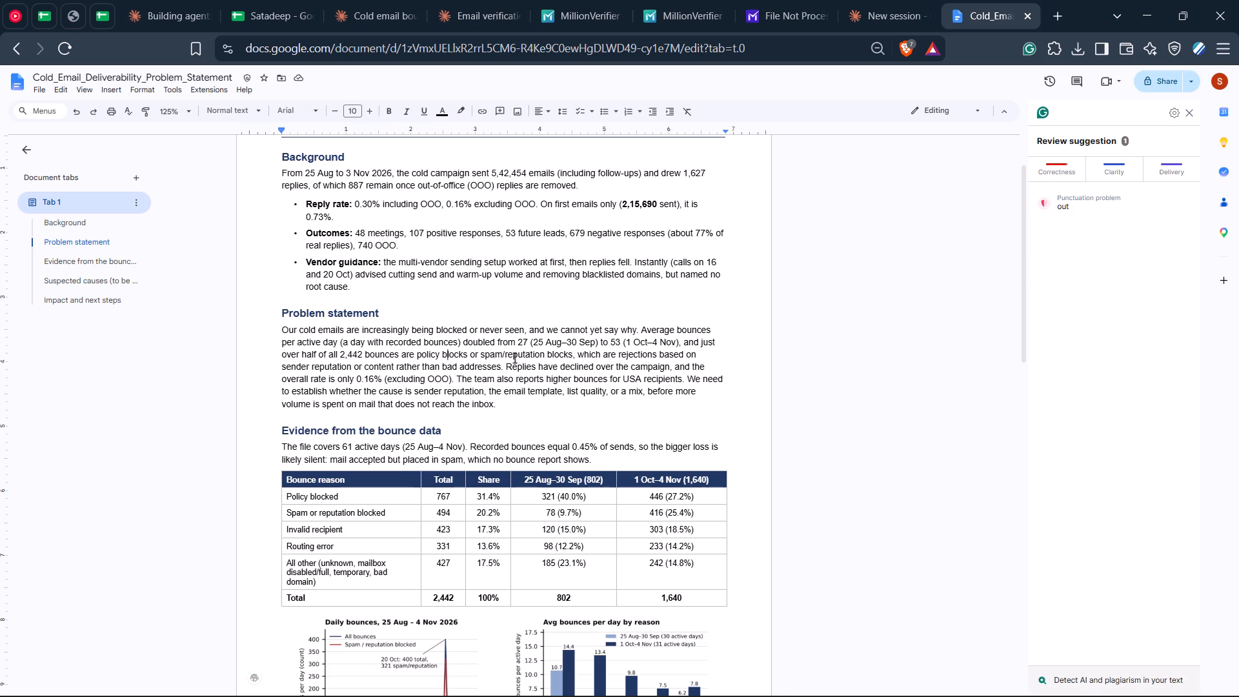
pyautogui.click(610, 355)
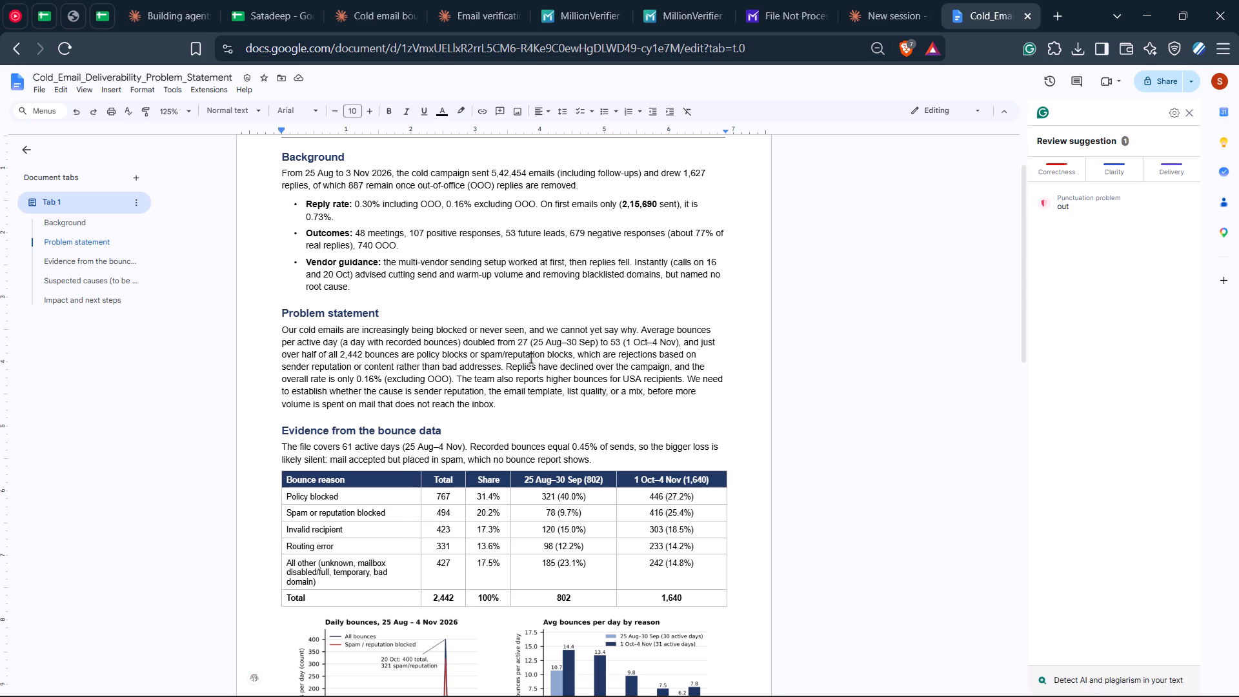
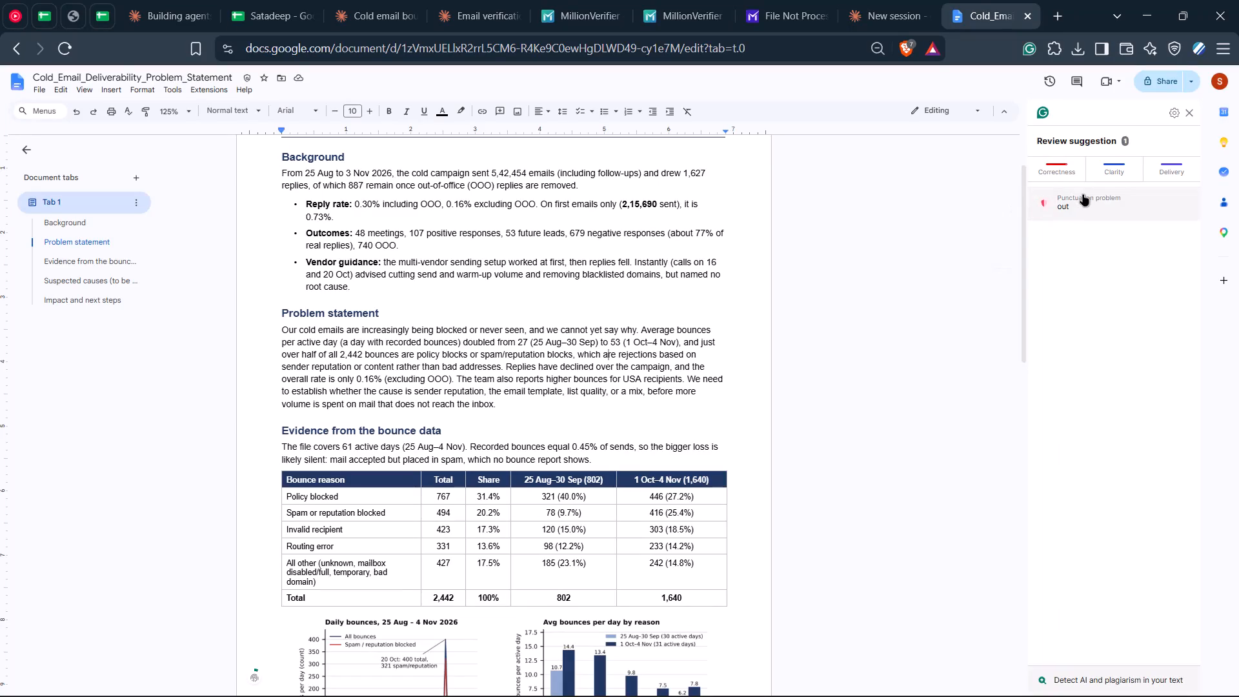
# Accept the punctuation correction that adds a comma after "To close this out" in Impact and next steps.
pyautogui.click(1194, 116)
pyautogui.click(1193, 665)
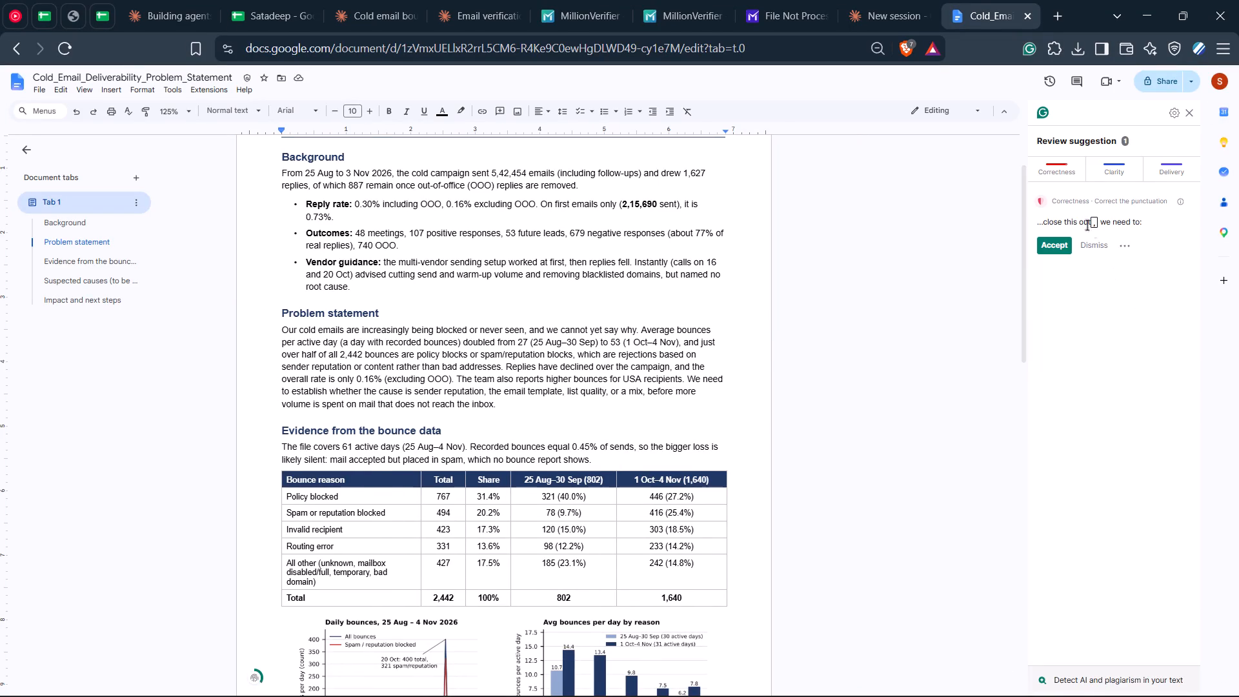
pyautogui.click(1061, 248)
pyautogui.scroll(-3, 600, 542)
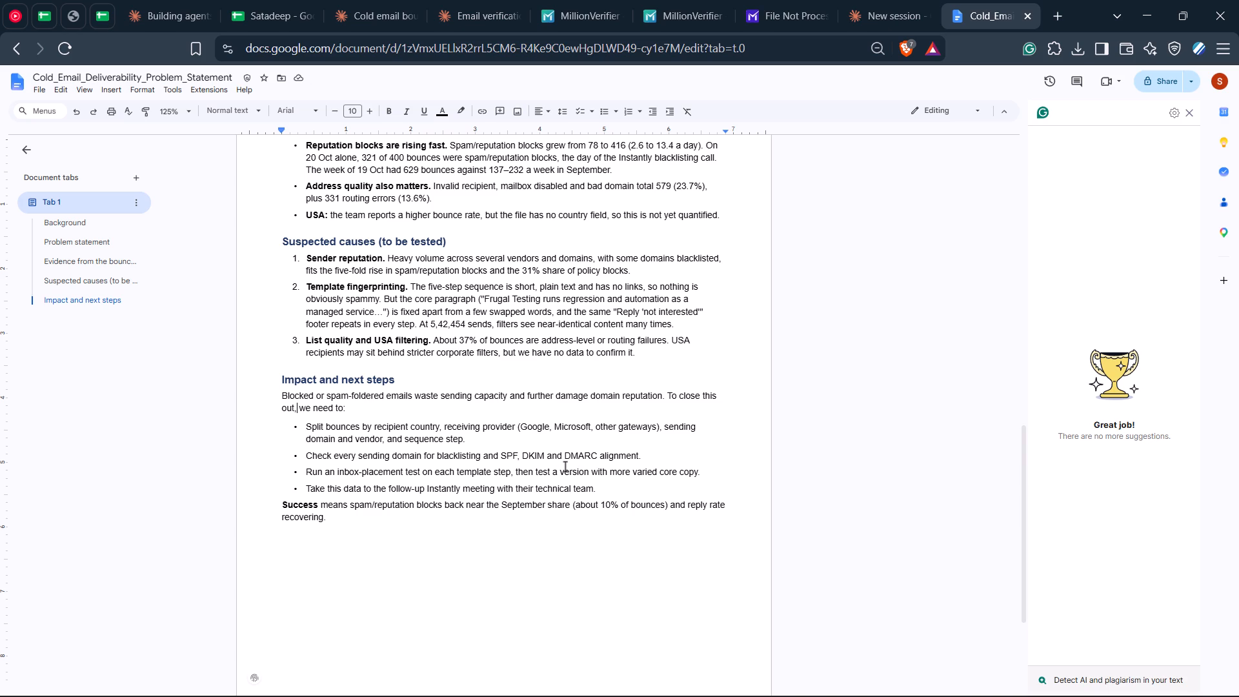
# Examine the Daily bounces and Avg bounces per day charts, selecting each in turn to compare their frames and alignment.
pyautogui.scroll(4, 478, 393)
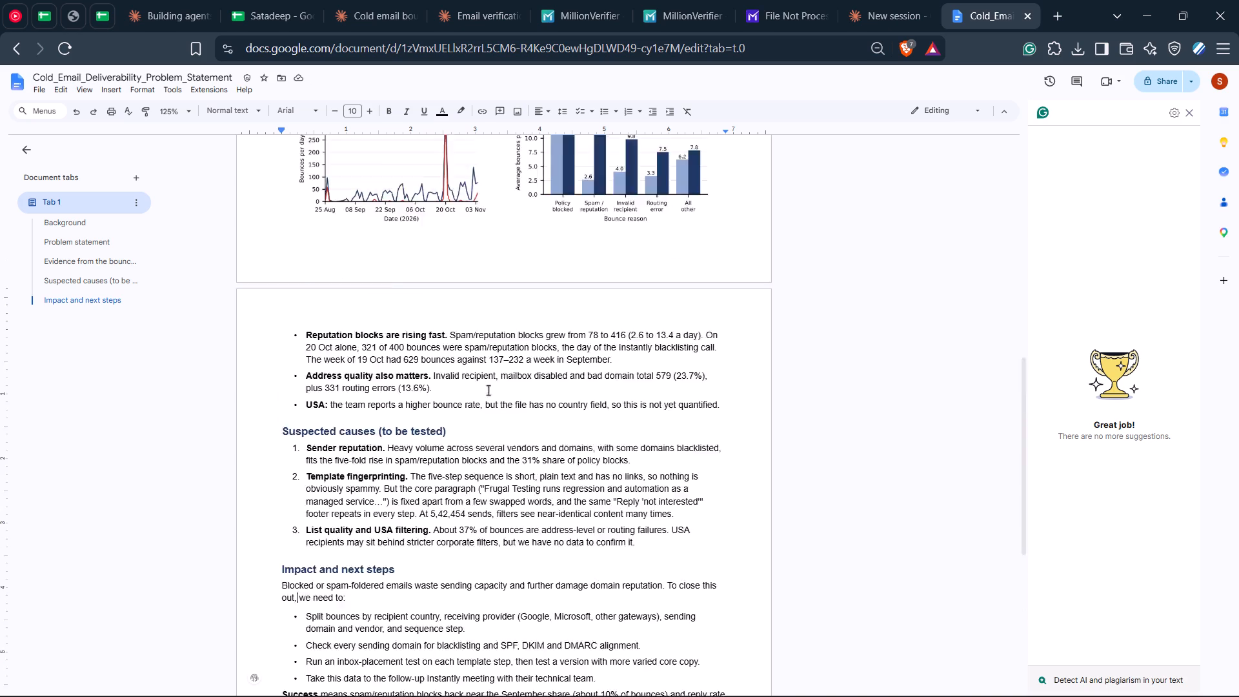
pyautogui.scroll(3, 523, 350)
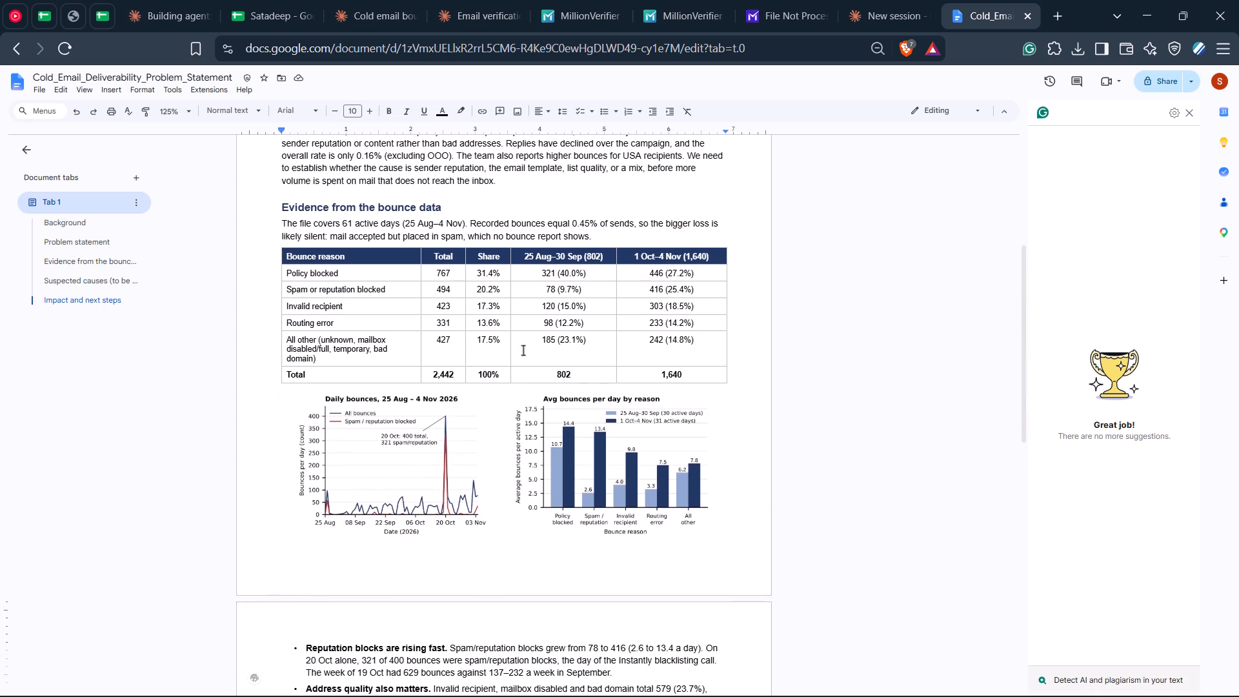
pyautogui.click(439, 474)
pyautogui.rightClick(439, 474)
pyautogui.click(749, 477)
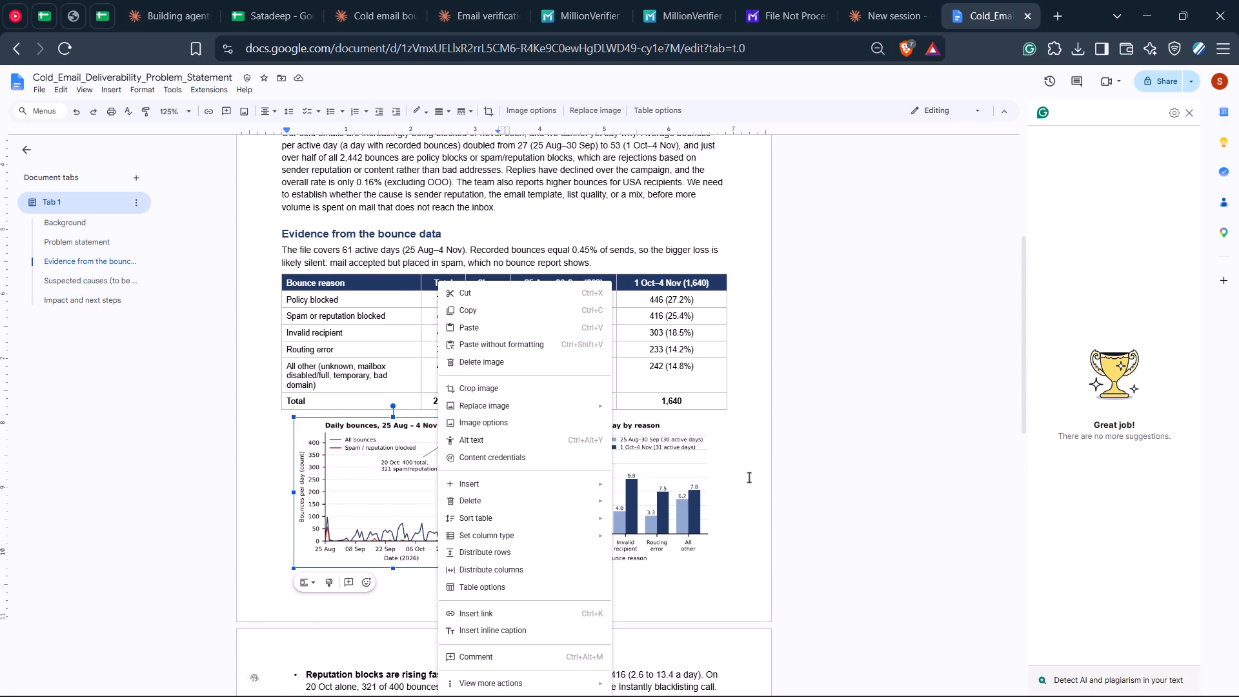
pyautogui.click(441, 491)
pyautogui.click(554, 487)
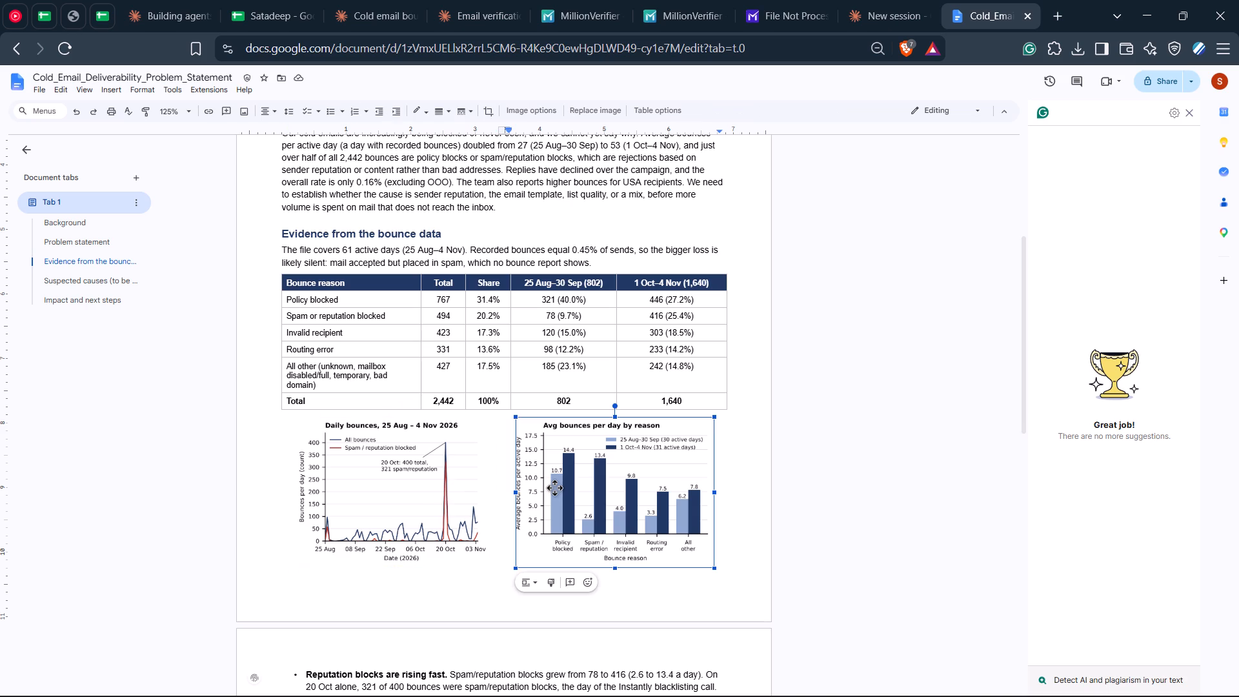
pyautogui.click(441, 493)
pyautogui.click(582, 509)
pyautogui.click(500, 580)
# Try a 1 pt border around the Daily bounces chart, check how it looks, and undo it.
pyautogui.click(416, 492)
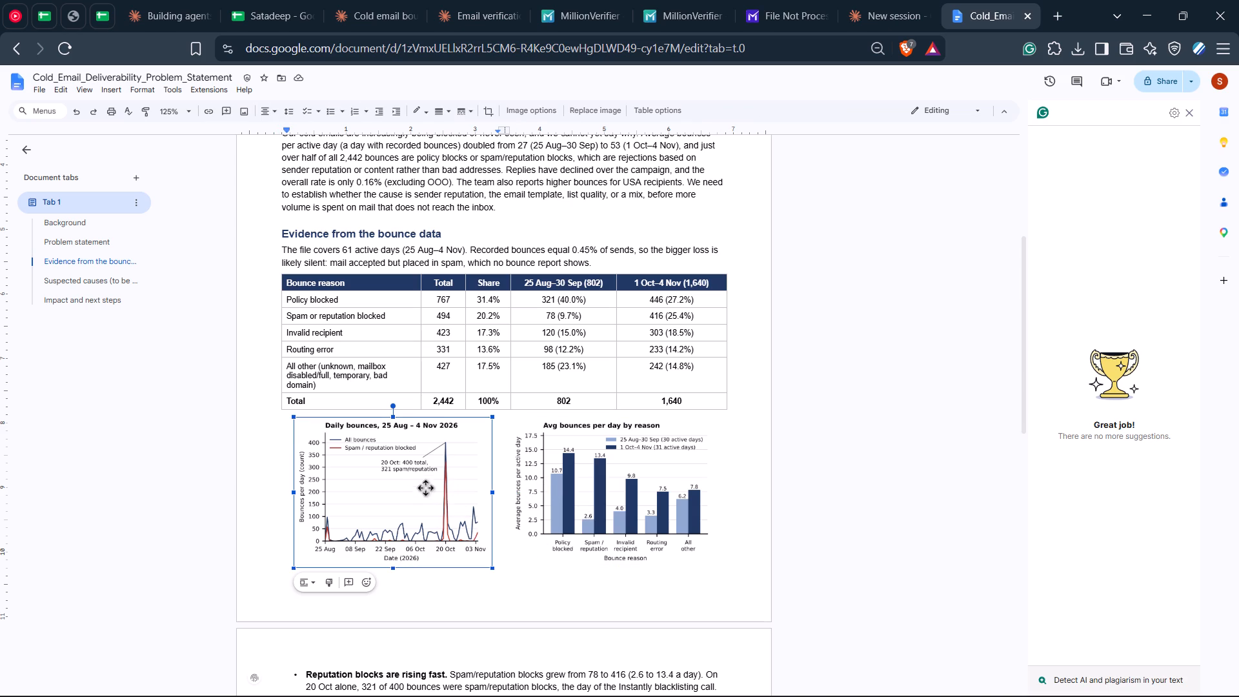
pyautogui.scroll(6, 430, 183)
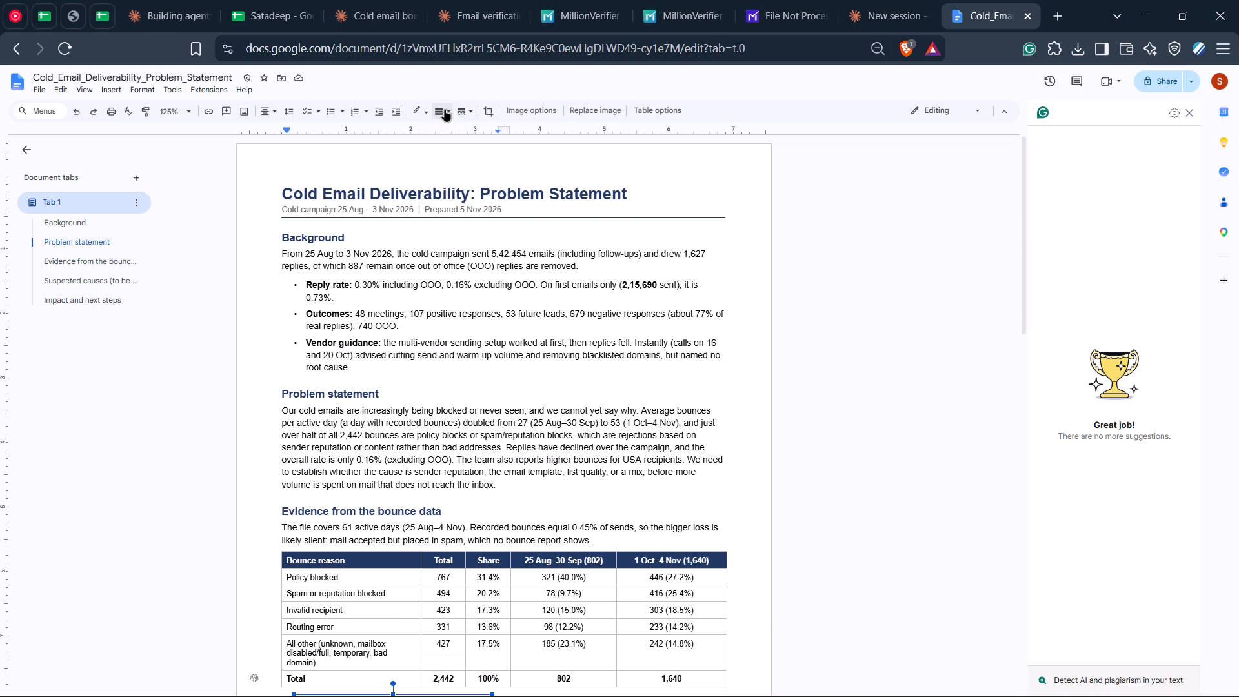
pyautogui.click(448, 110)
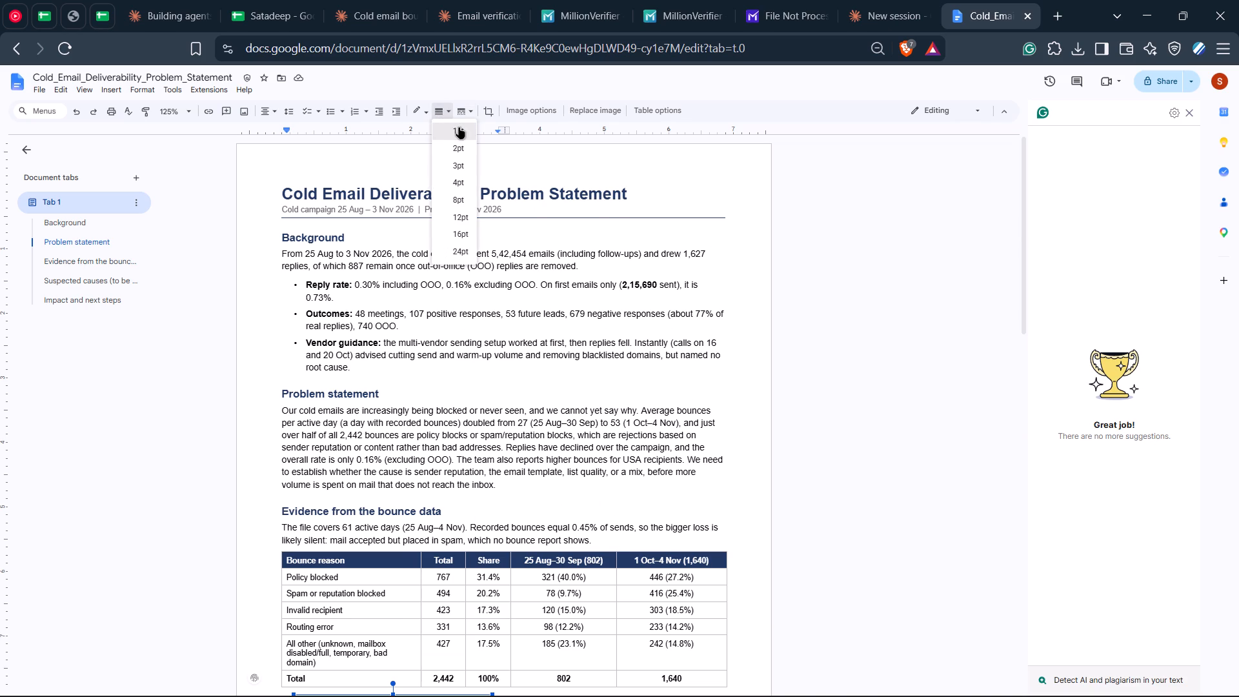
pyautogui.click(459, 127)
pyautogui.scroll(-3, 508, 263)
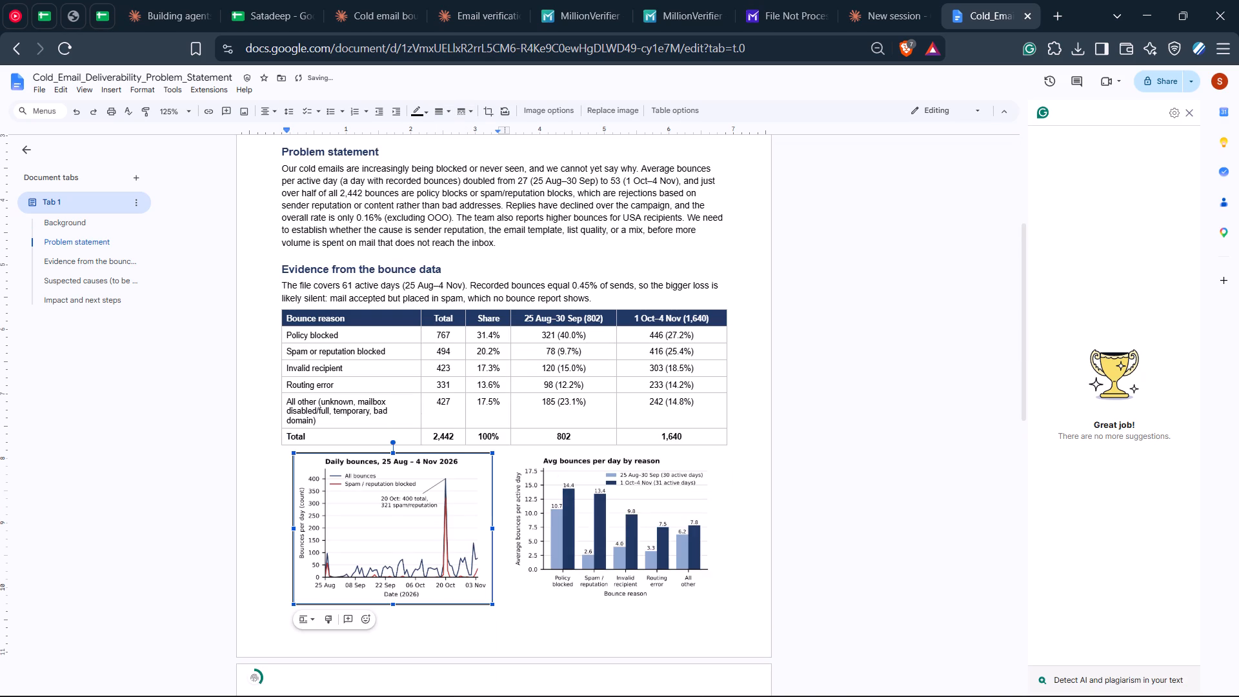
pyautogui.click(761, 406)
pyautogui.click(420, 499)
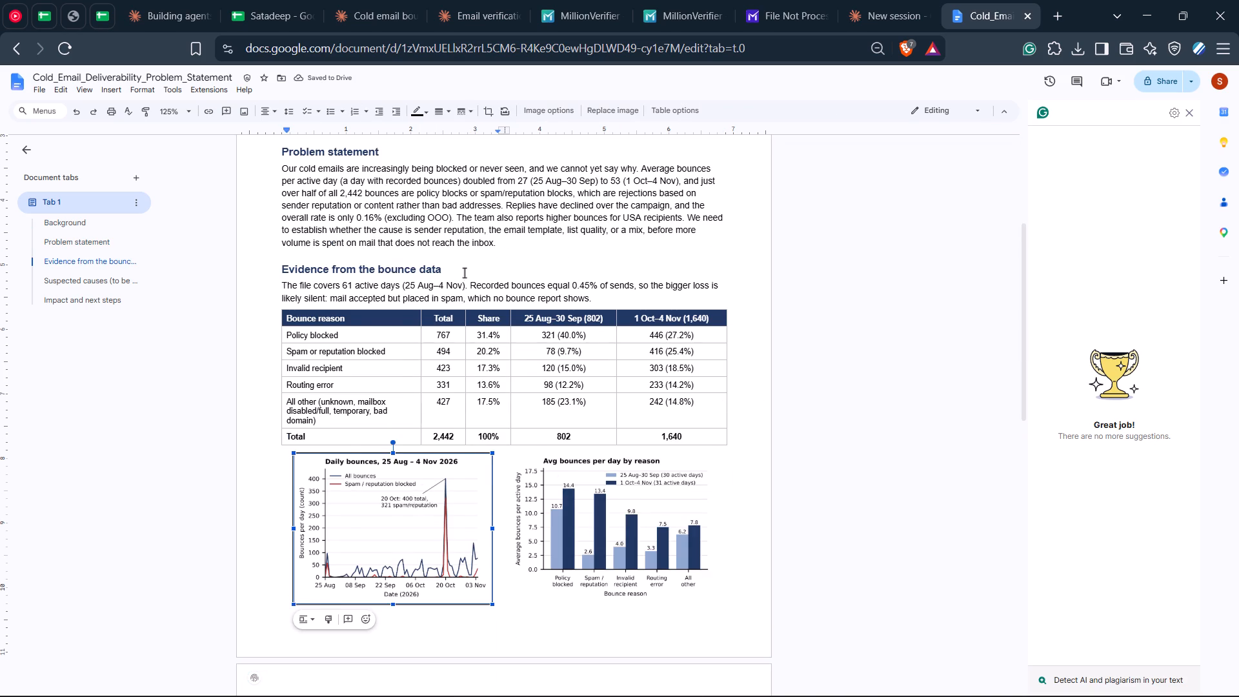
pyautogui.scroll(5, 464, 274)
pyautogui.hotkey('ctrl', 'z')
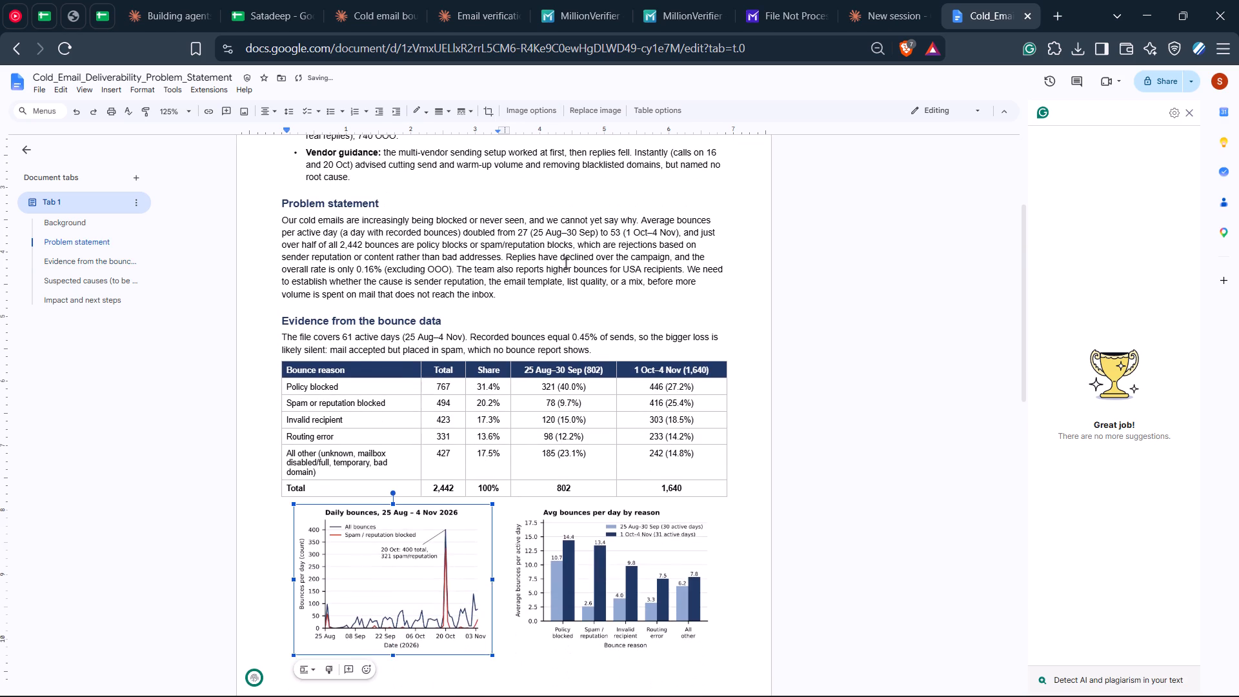
# Check the appearance of the bounce reason table and the two charts beneath it in Evidence from the bounce data.
pyautogui.click(573, 305)
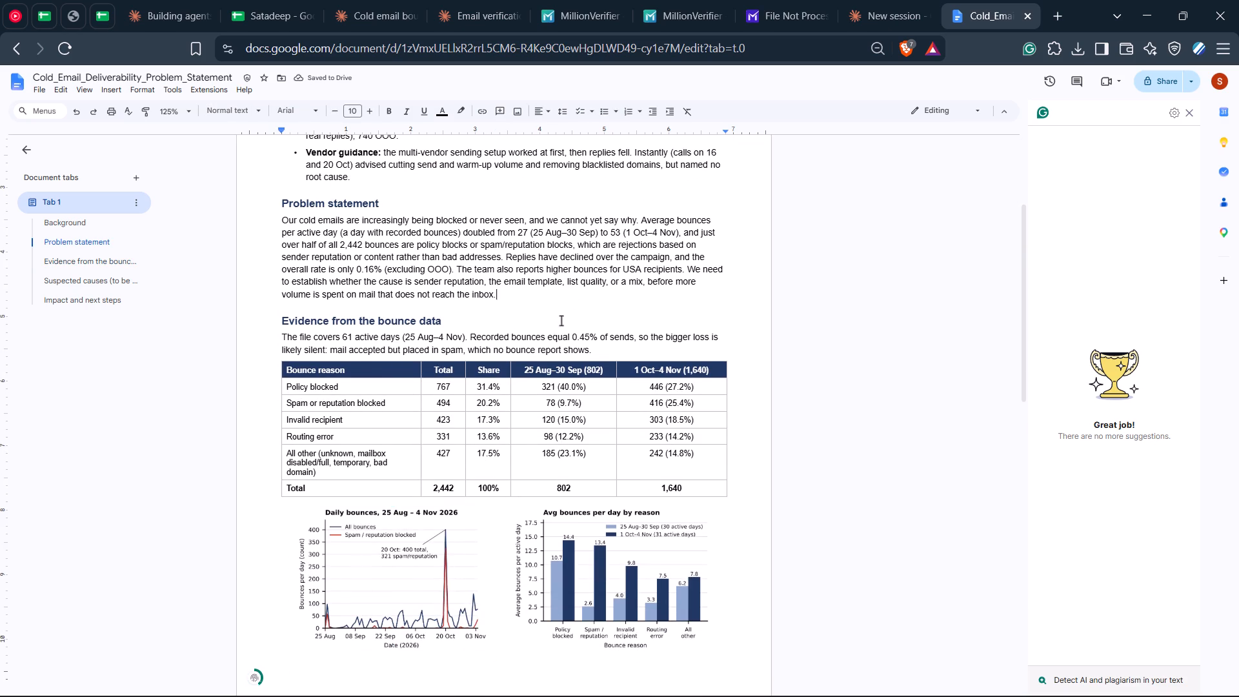
pyautogui.scroll(-2, 560, 321)
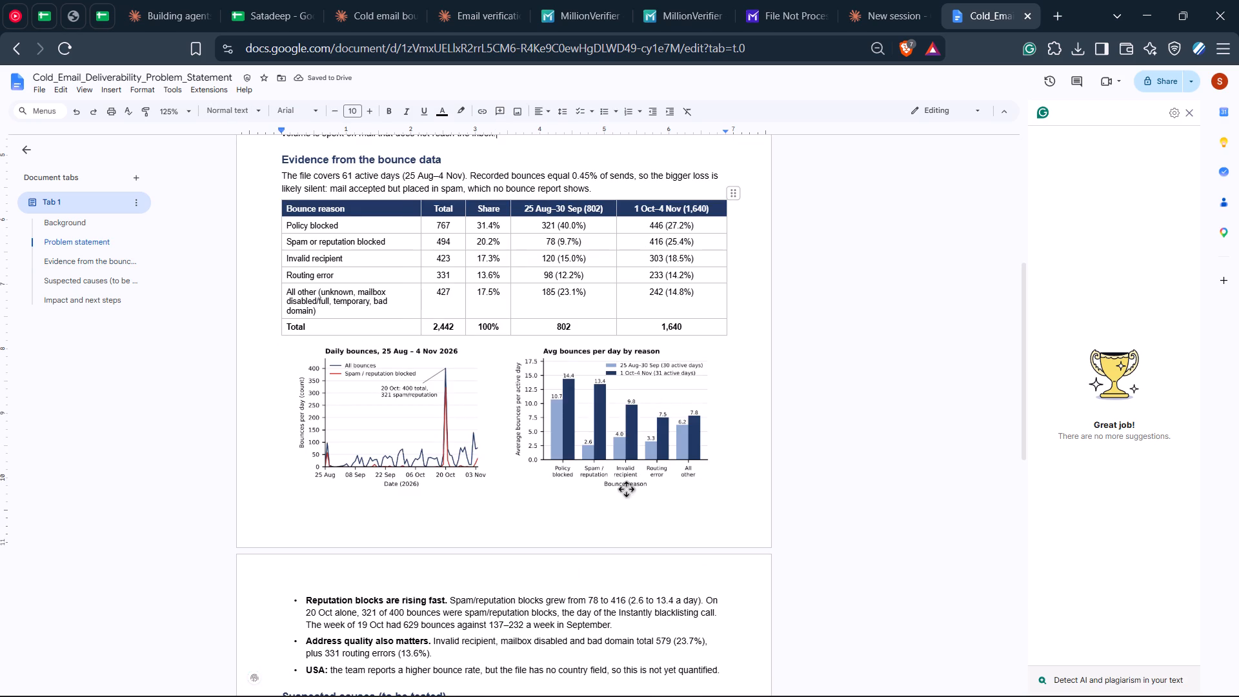
pyautogui.click(626, 489)
pyautogui.click(752, 478)
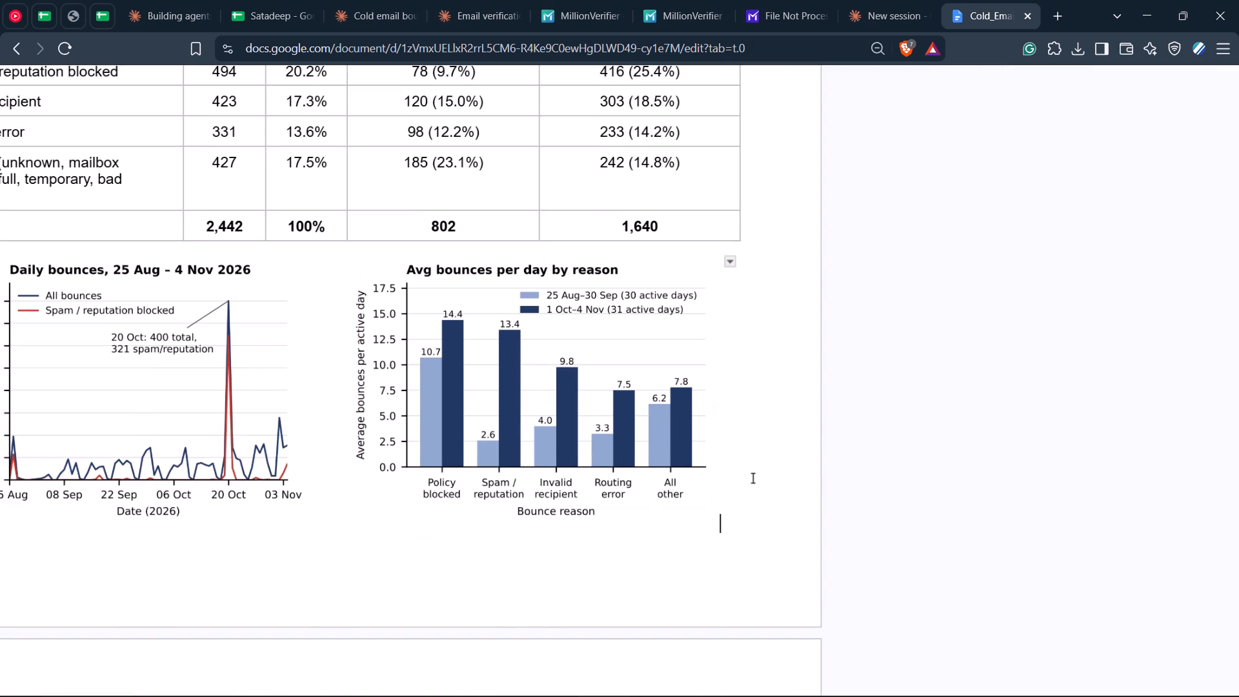
pyautogui.click(646, 539)
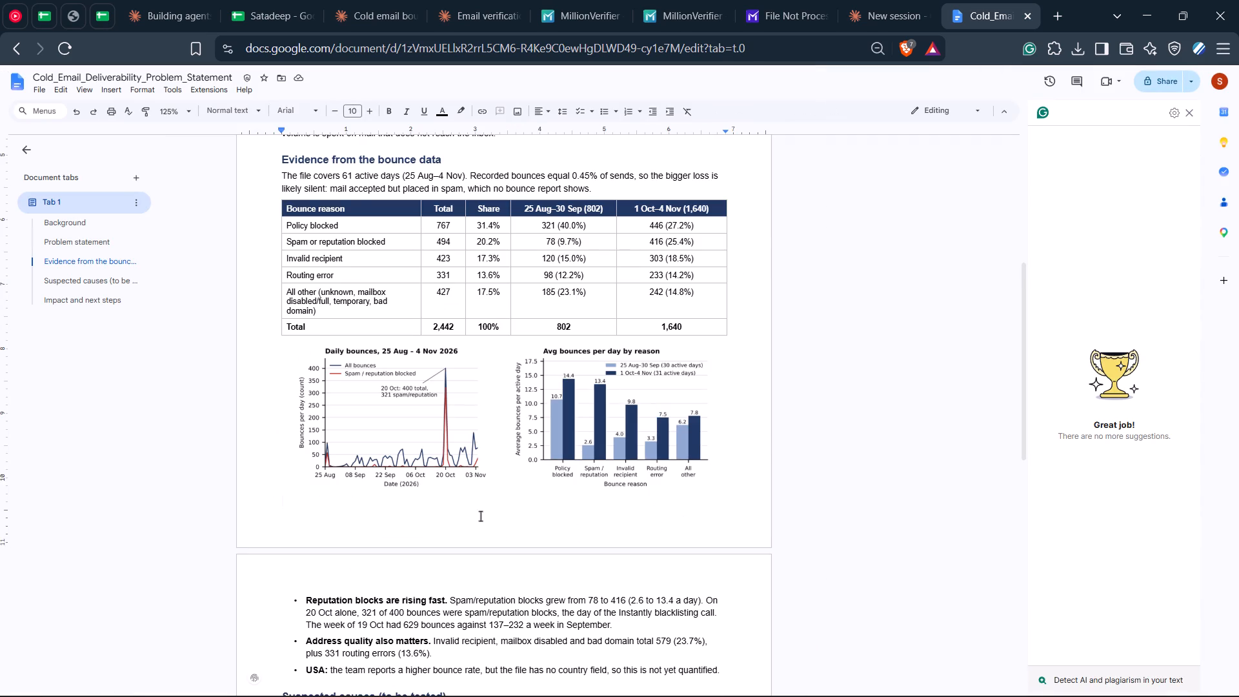
pyautogui.scroll(9, 480, 516)
pyautogui.scroll(-3, 504, 500)
pyautogui.click(481, 392)
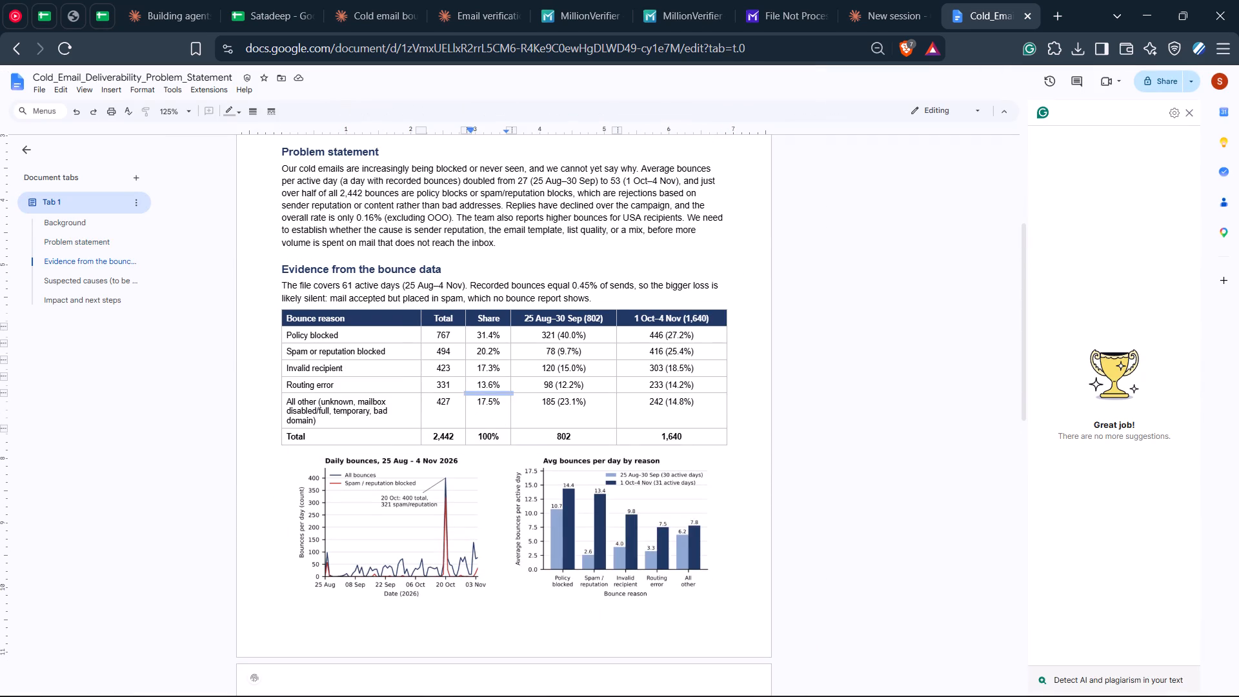
pyautogui.click(502, 418)
pyautogui.scroll(5, 507, 412)
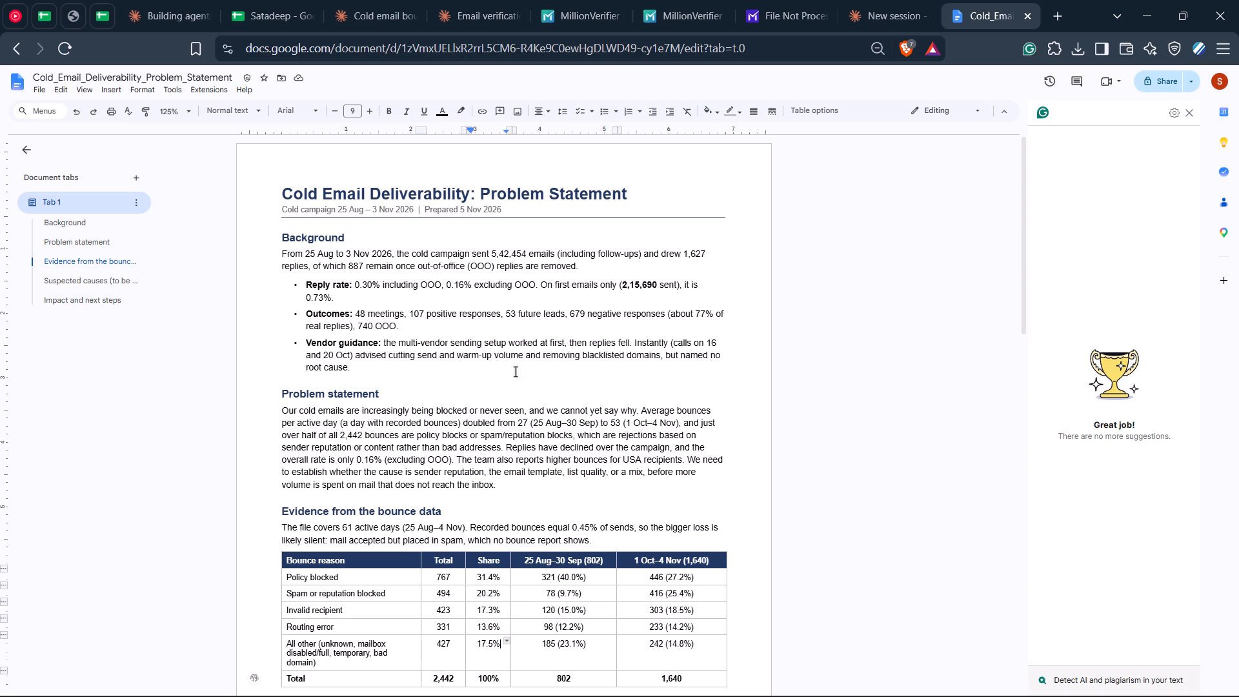
pyautogui.scroll(5, 518, 319)
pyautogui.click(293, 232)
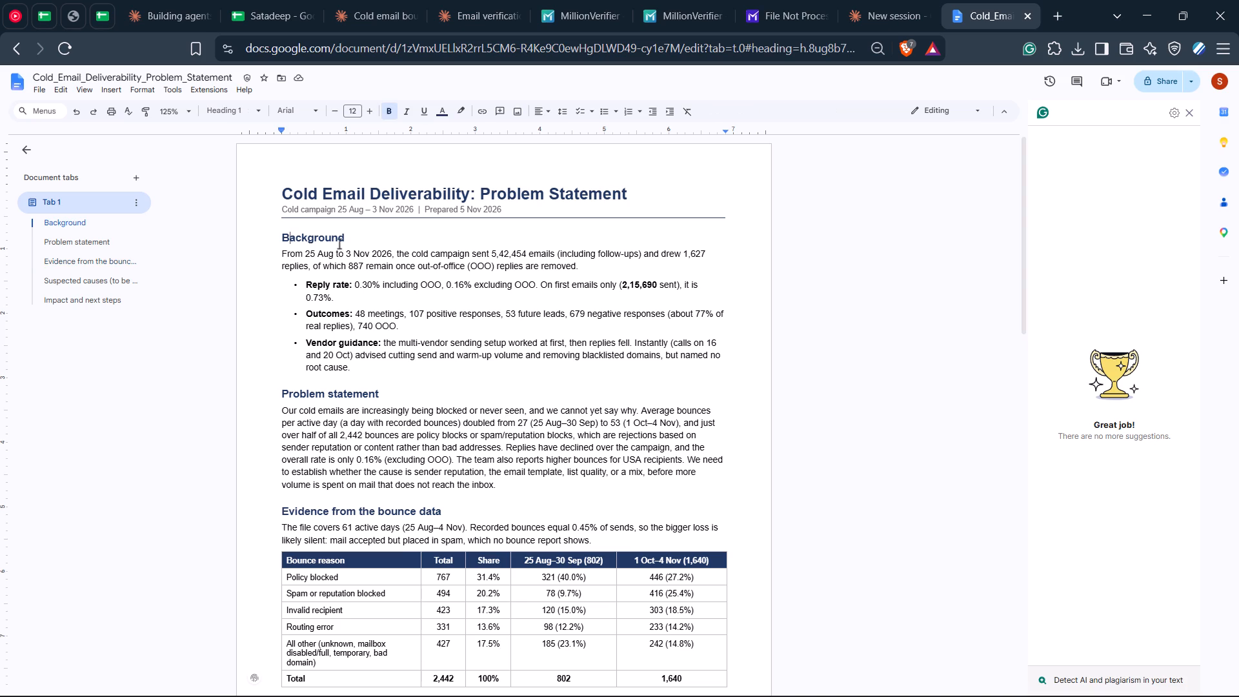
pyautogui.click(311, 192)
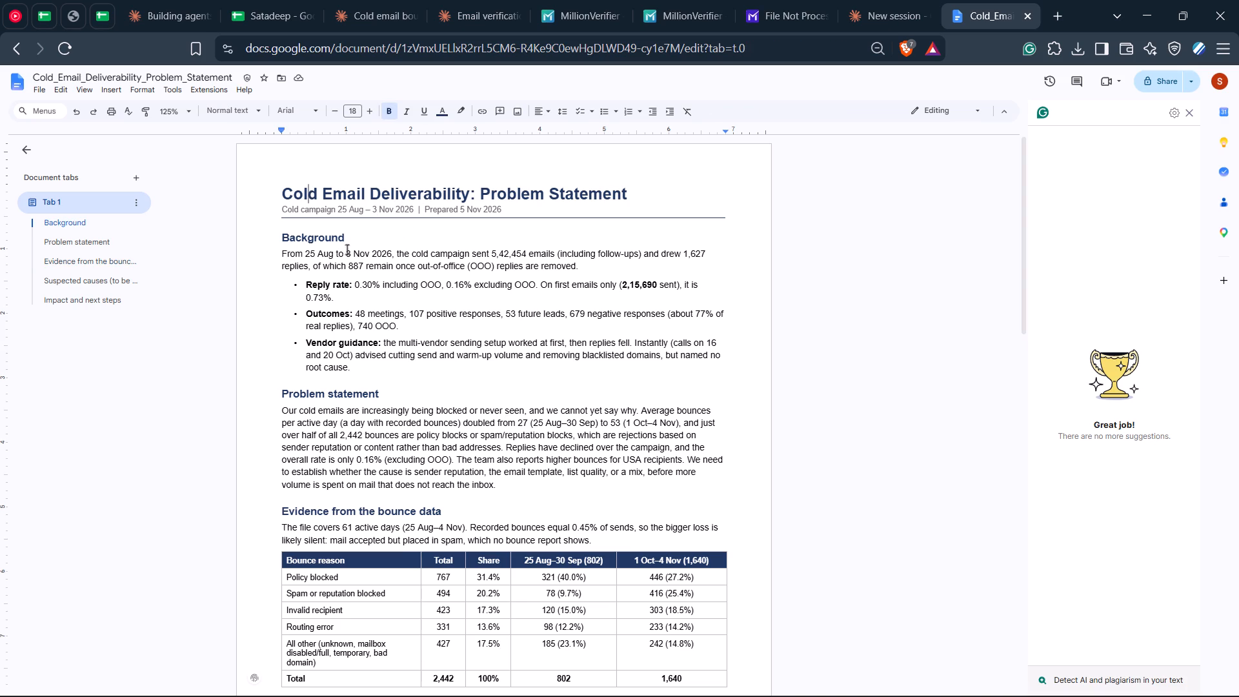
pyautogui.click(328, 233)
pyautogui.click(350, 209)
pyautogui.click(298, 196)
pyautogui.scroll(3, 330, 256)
# Close the writing-suggestions review and return to the document text.
pyautogui.click(1185, 115)
pyautogui.click(771, 359)
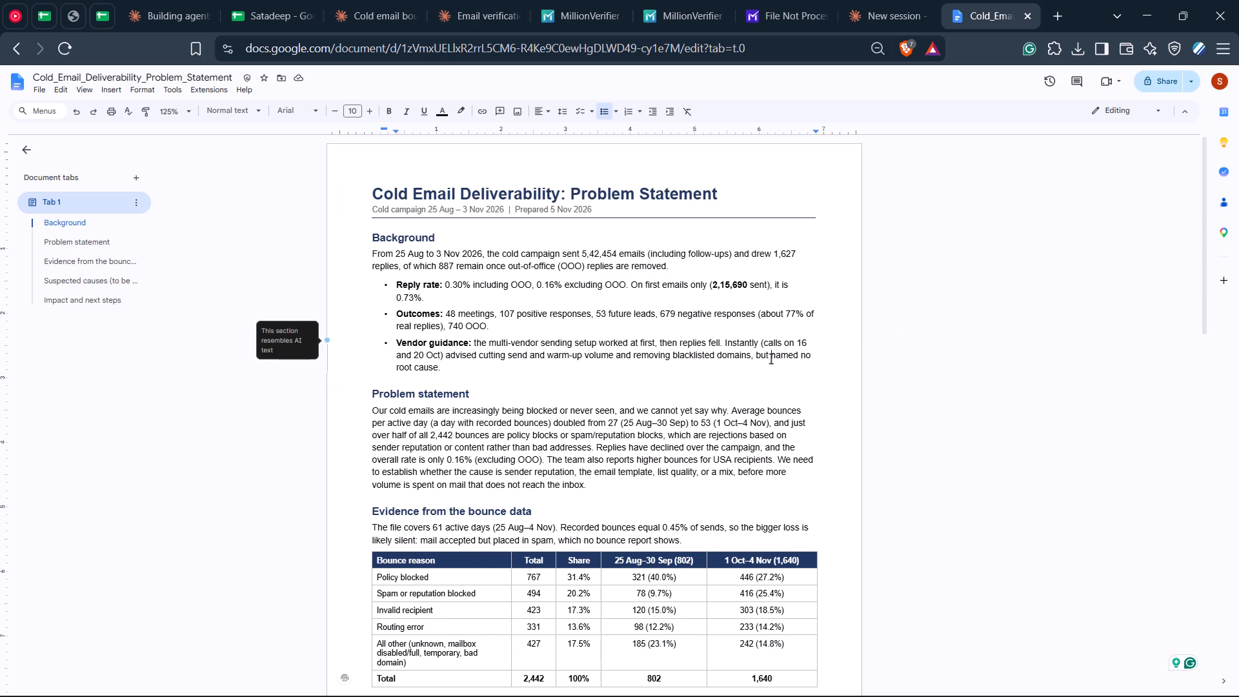
# Reread the first page from the title and date line through Background and Problem statement, checking wording, dates and figures.
pyautogui.hotkey('ctrl', '=')
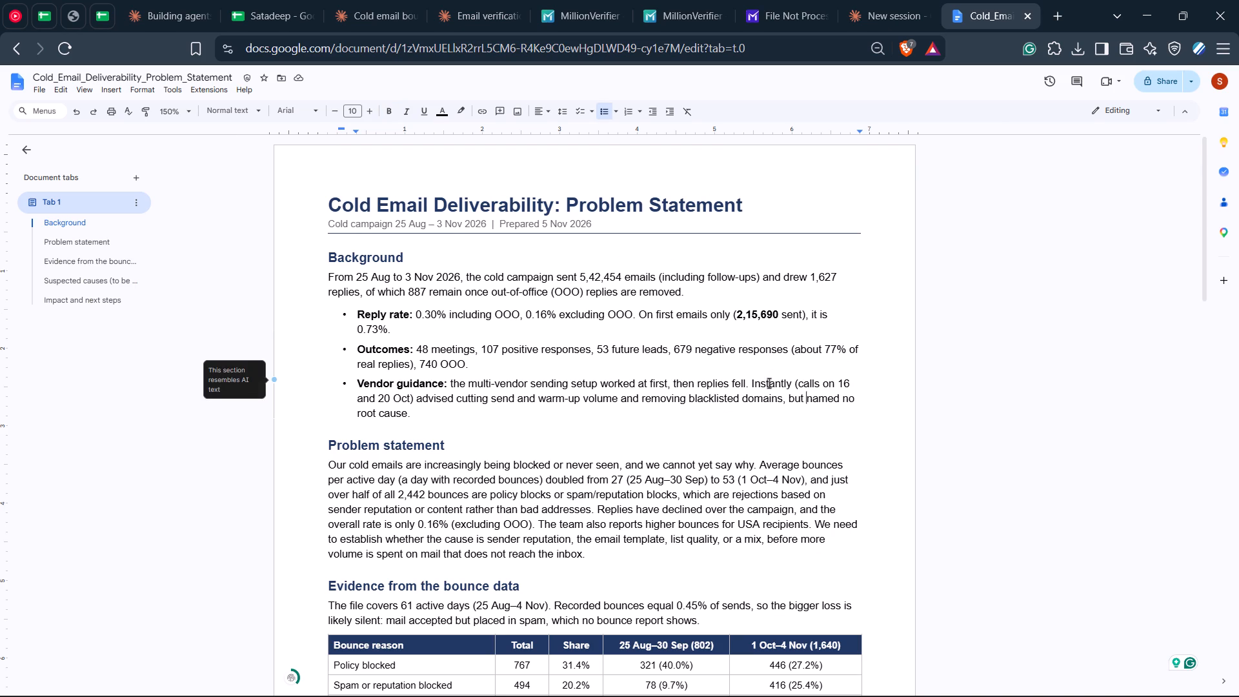
pyautogui.scroll(-1, 769, 383)
pyautogui.scroll(2, 769, 383)
pyautogui.scroll(-3, 769, 383)
pyautogui.scroll(7, 769, 383)
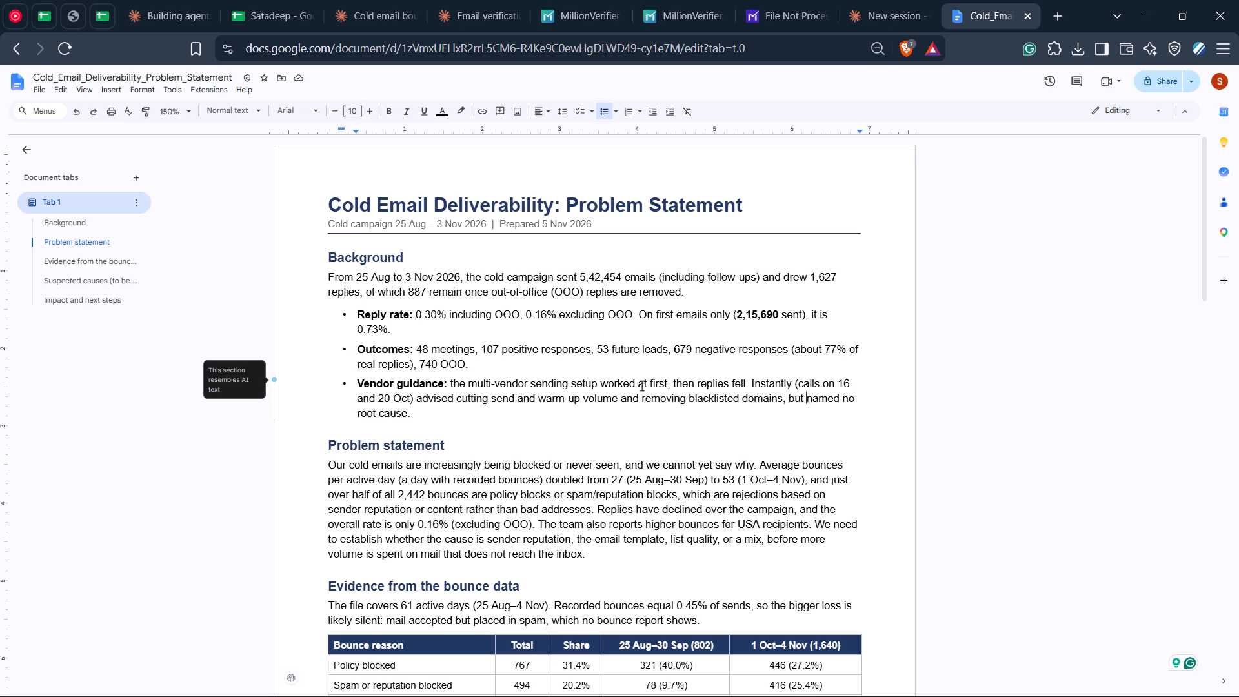
pyautogui.scroll(-3, 647, 391)
pyautogui.scroll(2, 647, 391)
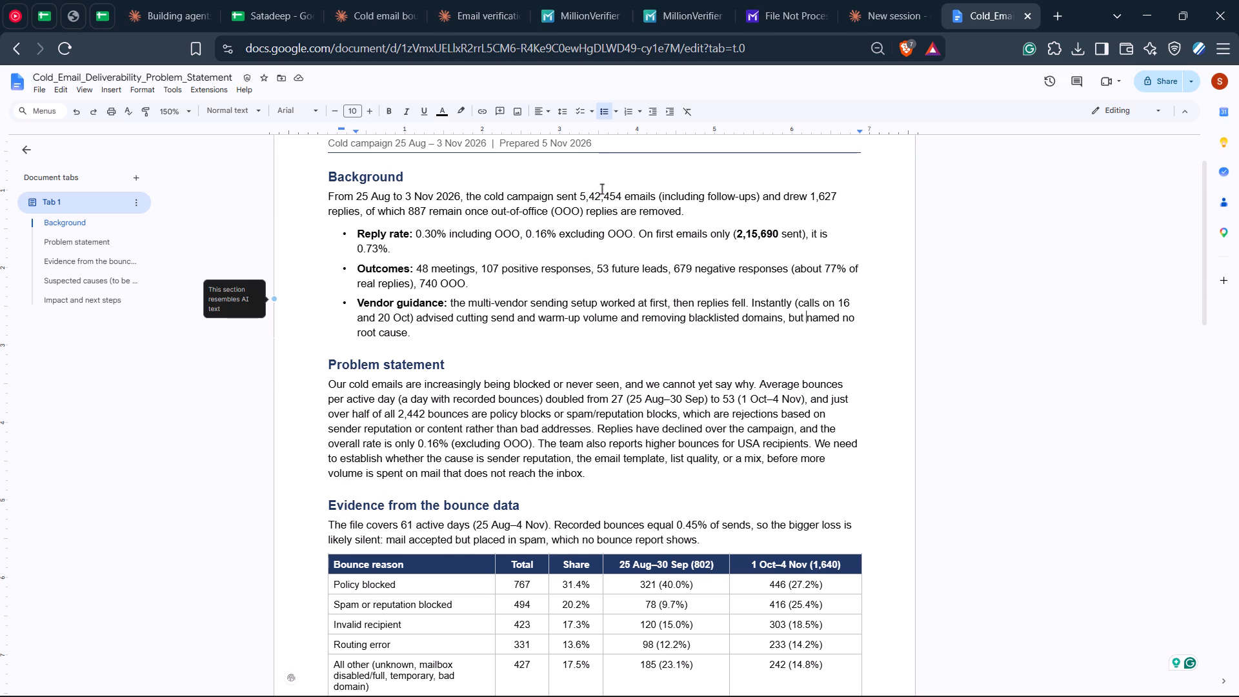
pyautogui.scroll(4, 639, 216)
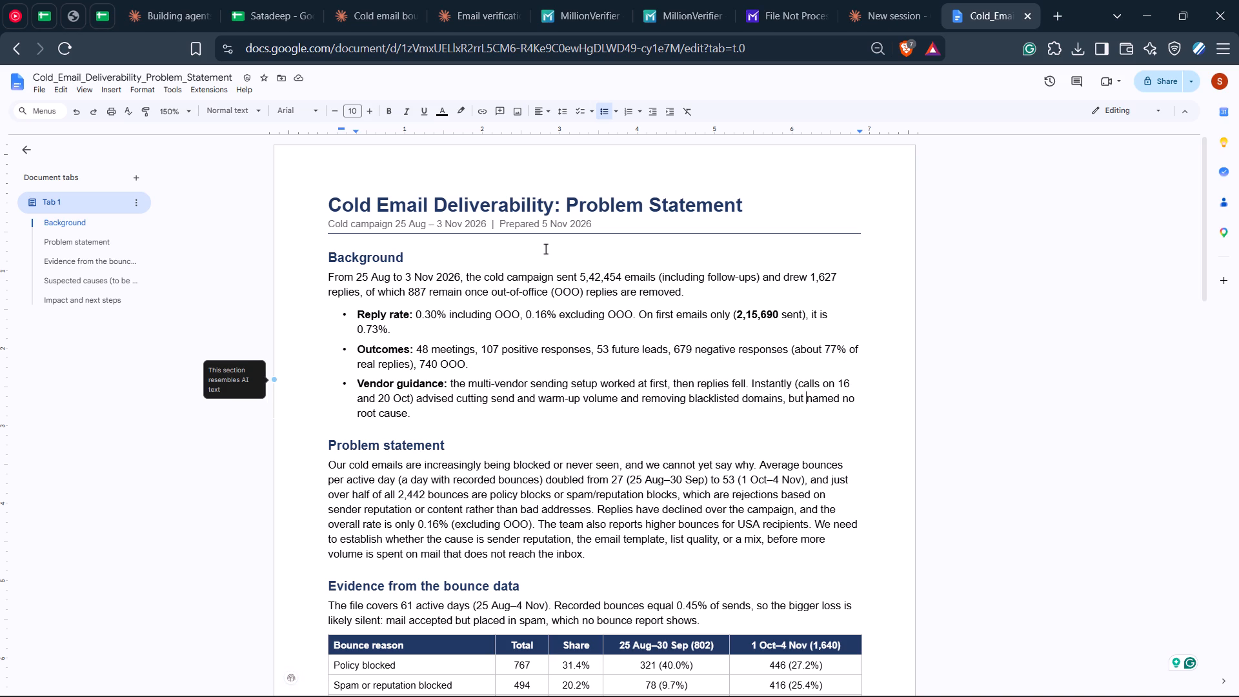
pyautogui.scroll(4, 517, 247)
pyautogui.click(527, 251)
pyautogui.click(510, 258)
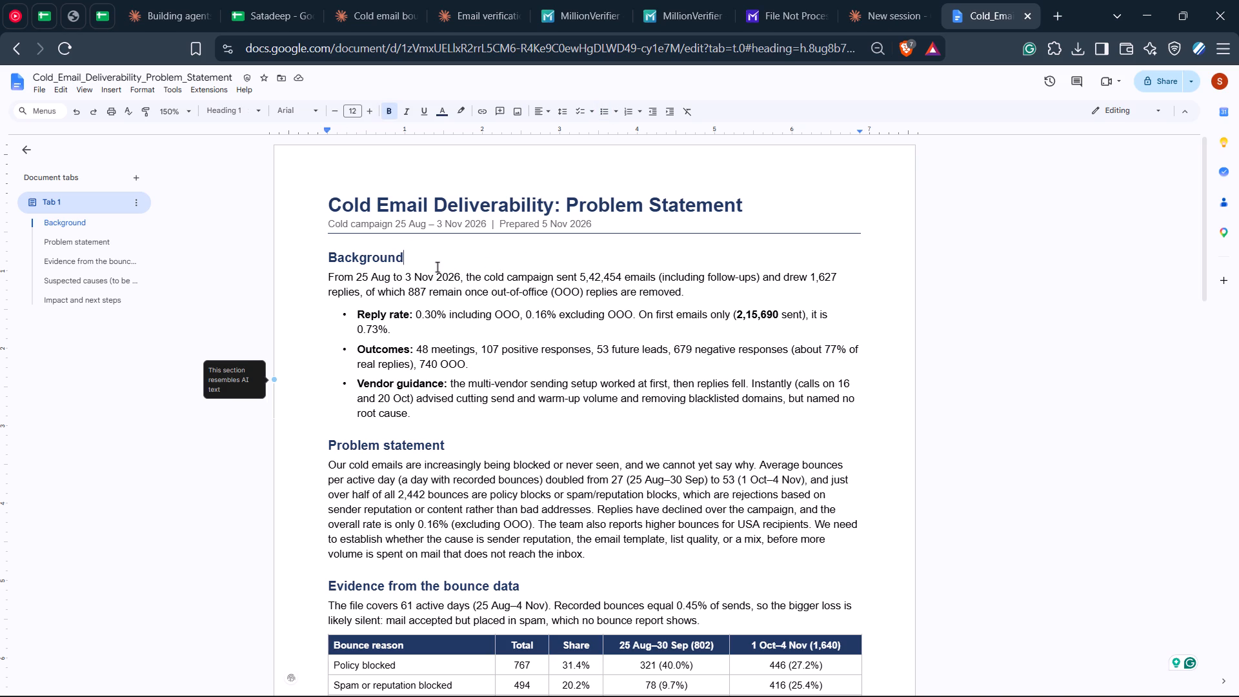
pyautogui.click(325, 201)
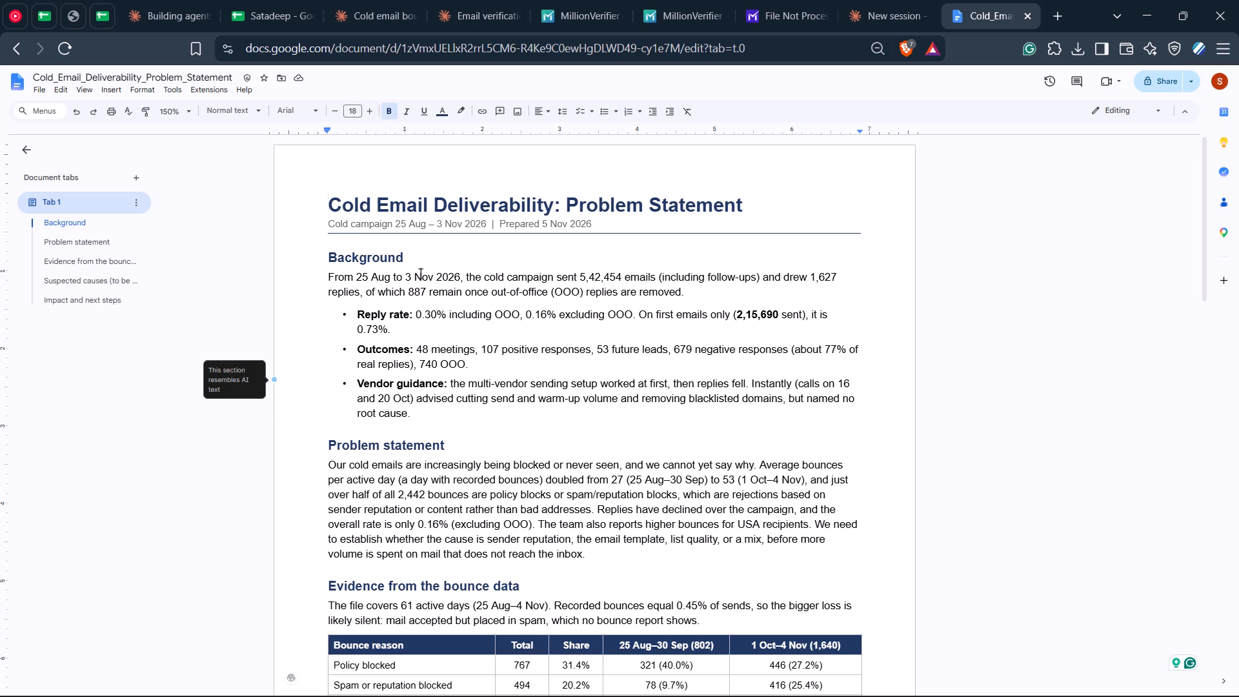
pyautogui.scroll(4, 517, 348)
pyautogui.click(553, 203)
# Rebalance the bounce reason table's column widths, slightly widening Bounce reason and Share and narrowing Total and the two date-range columns.
pyautogui.click(599, 205)
pyautogui.scroll(-2, 625, 322)
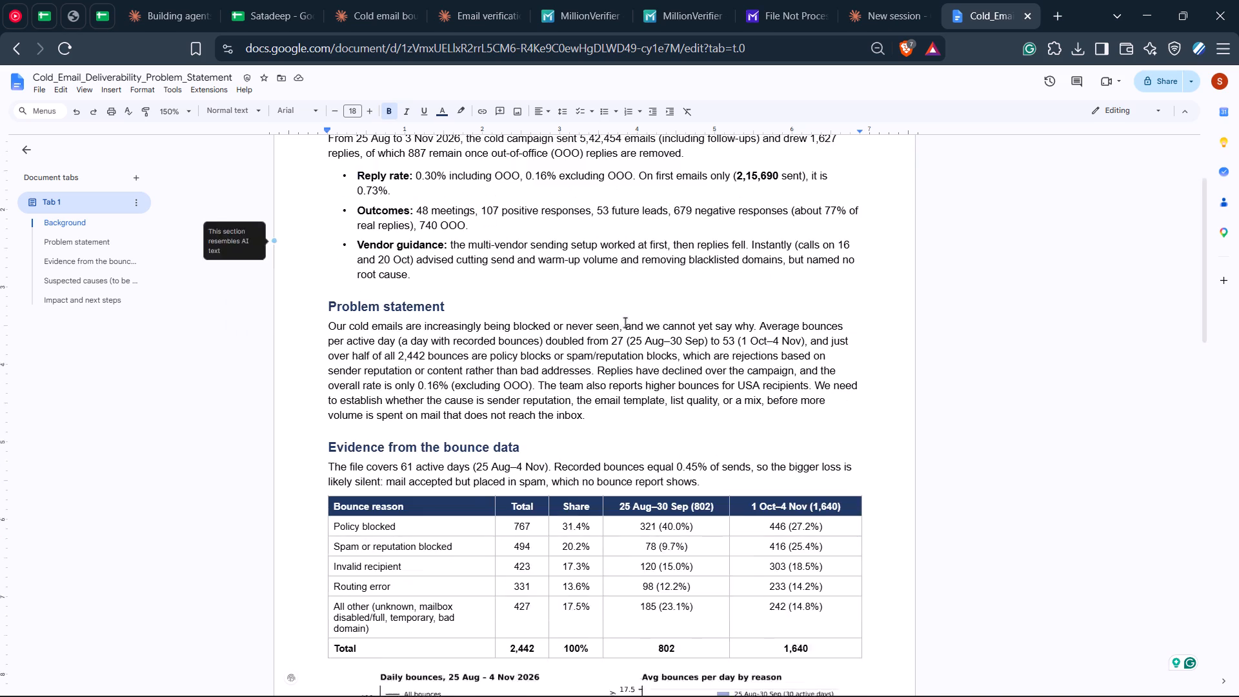
pyautogui.scroll(-2, 625, 322)
pyautogui.scroll(-1, 643, 463)
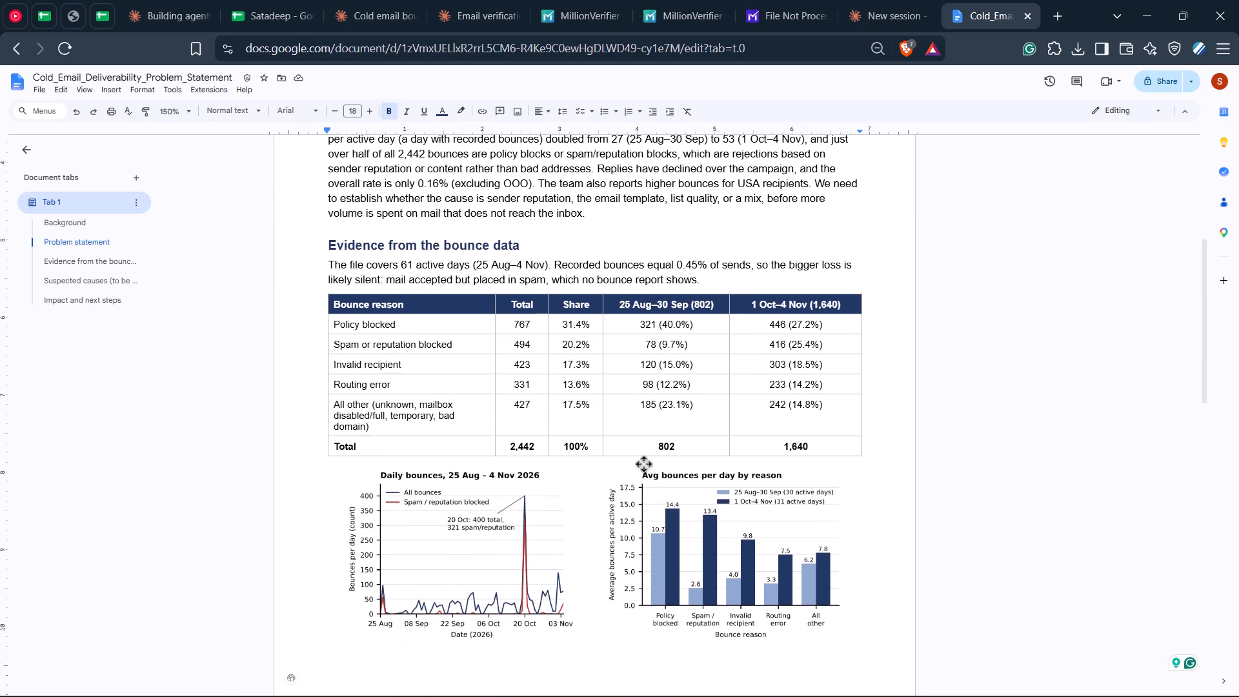
pyautogui.click(422, 426)
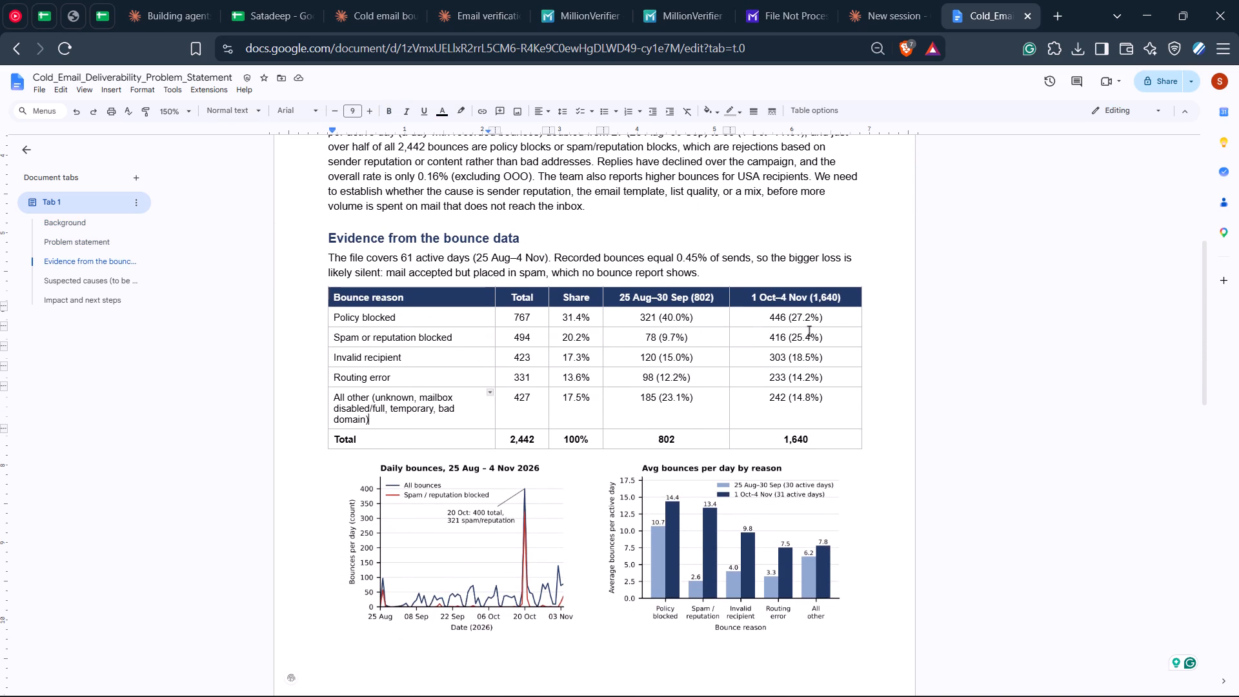
pyautogui.click(861, 298)
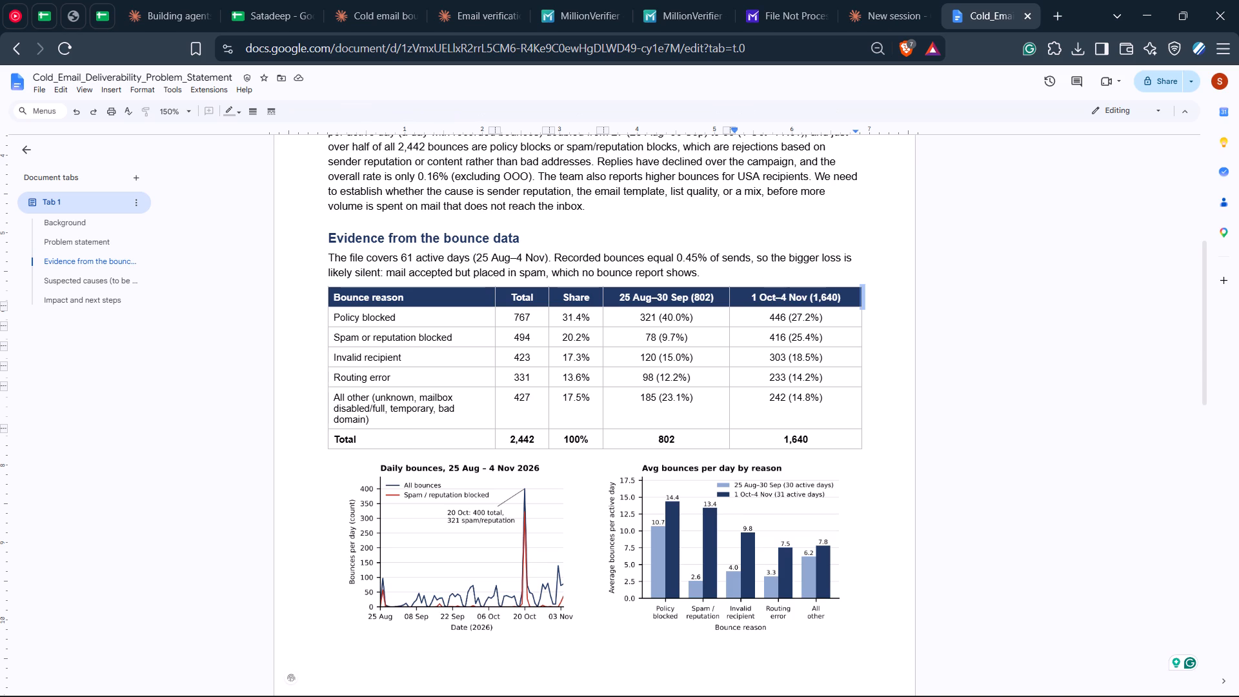
pyautogui.moveTo(730, 299); pyautogui.dragTo(740, 300)
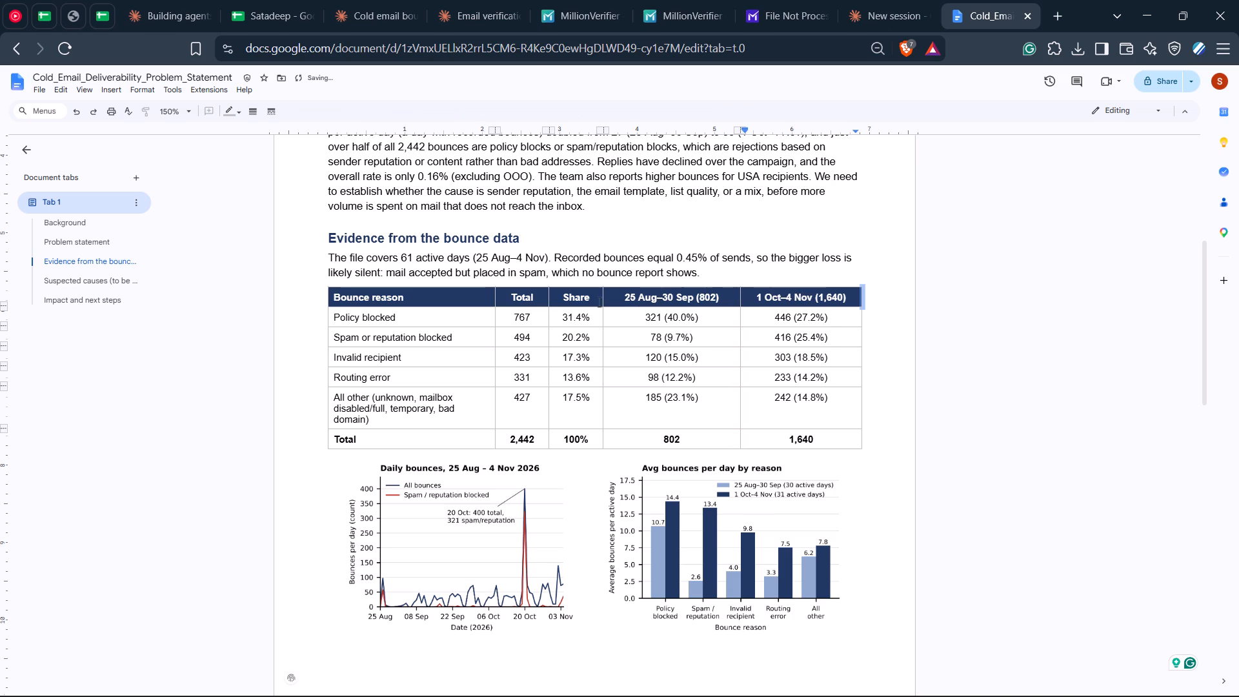
pyautogui.moveTo(604, 301); pyautogui.dragTo(619, 303)
pyautogui.moveTo(619, 303); pyautogui.dragTo(618, 303)
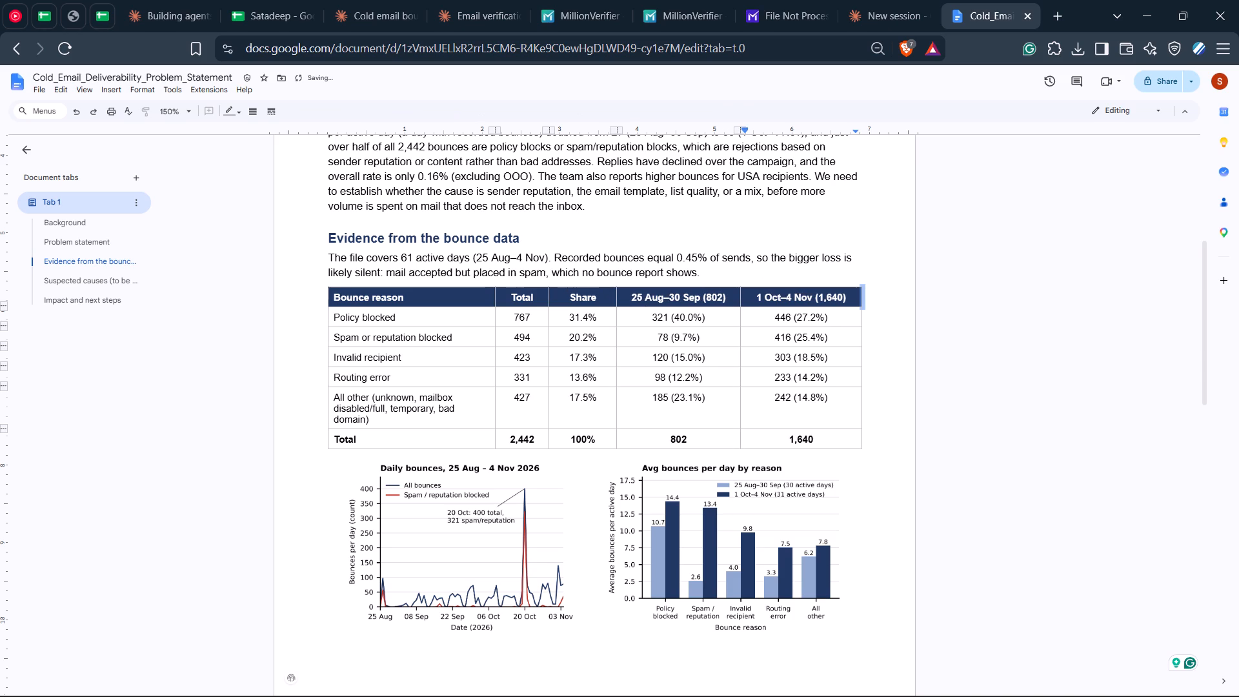
pyautogui.moveTo(495, 298); pyautogui.dragTo(502, 298)
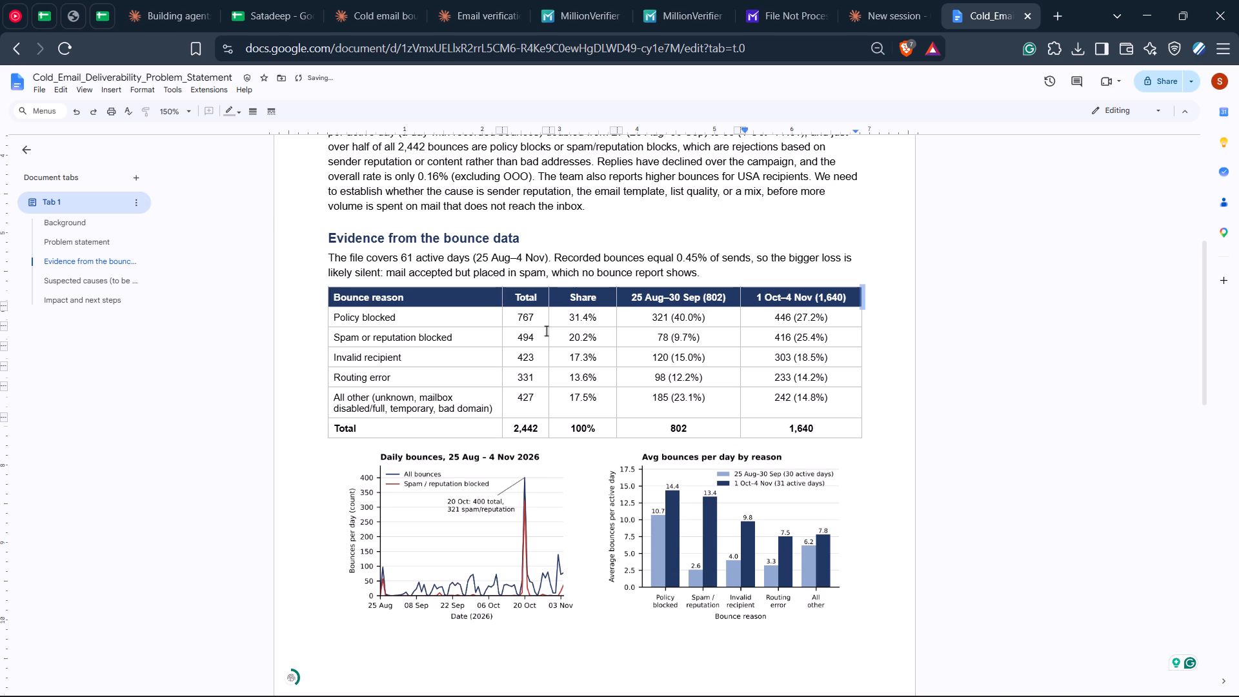
pyautogui.scroll(-1, 554, 477)
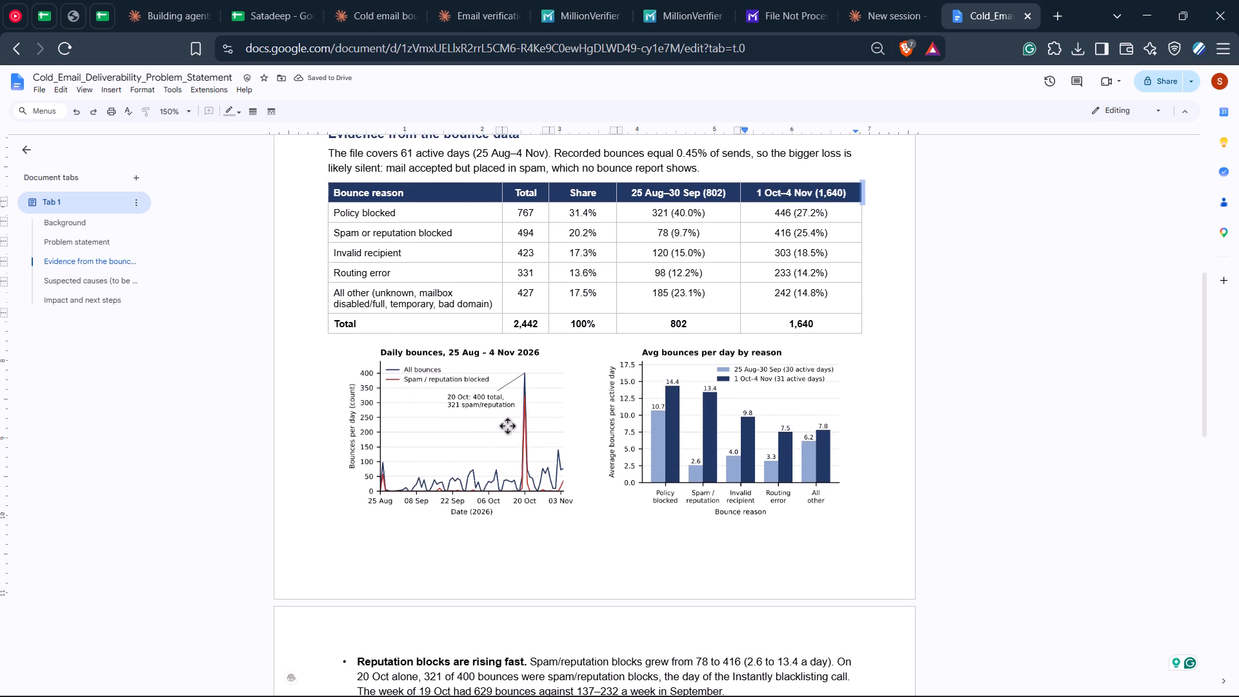
pyautogui.scroll(2, 531, 333)
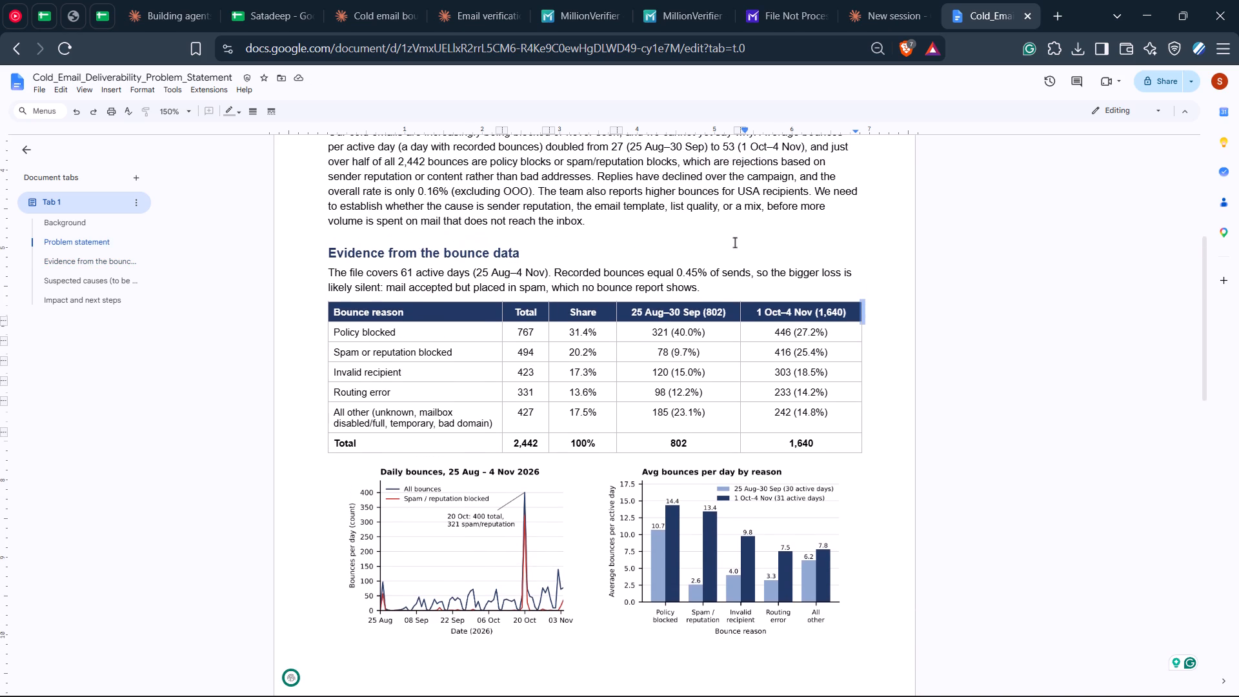
pyautogui.click(766, 242)
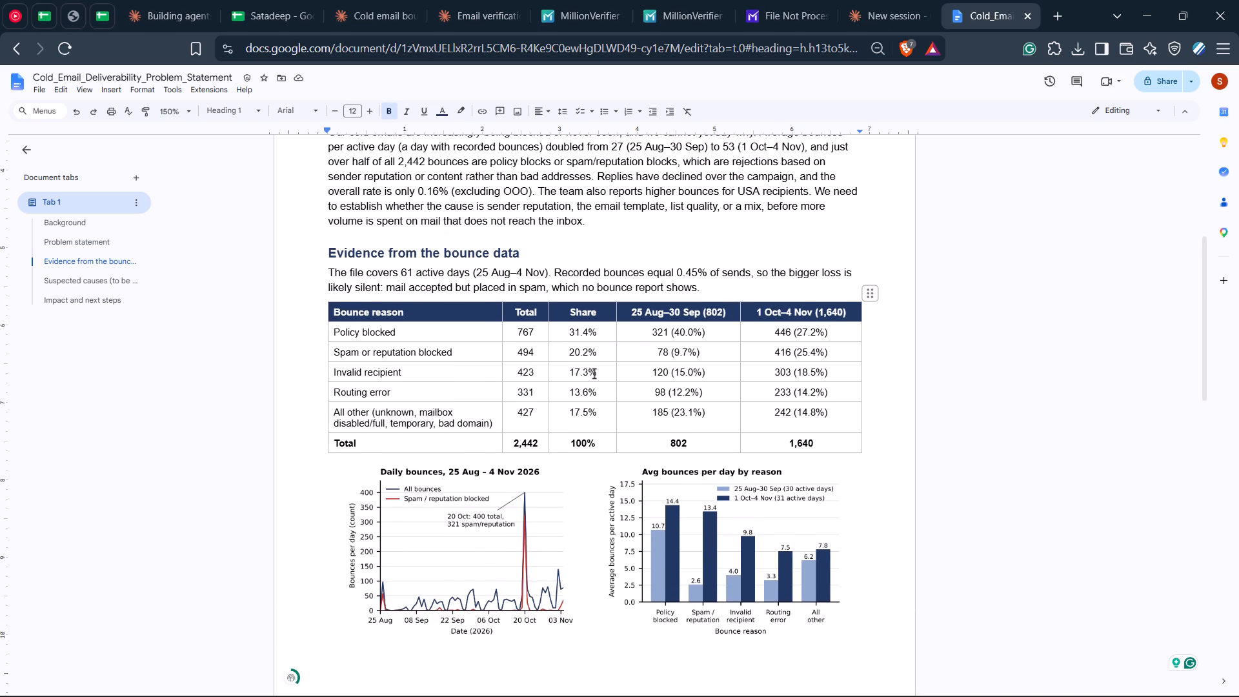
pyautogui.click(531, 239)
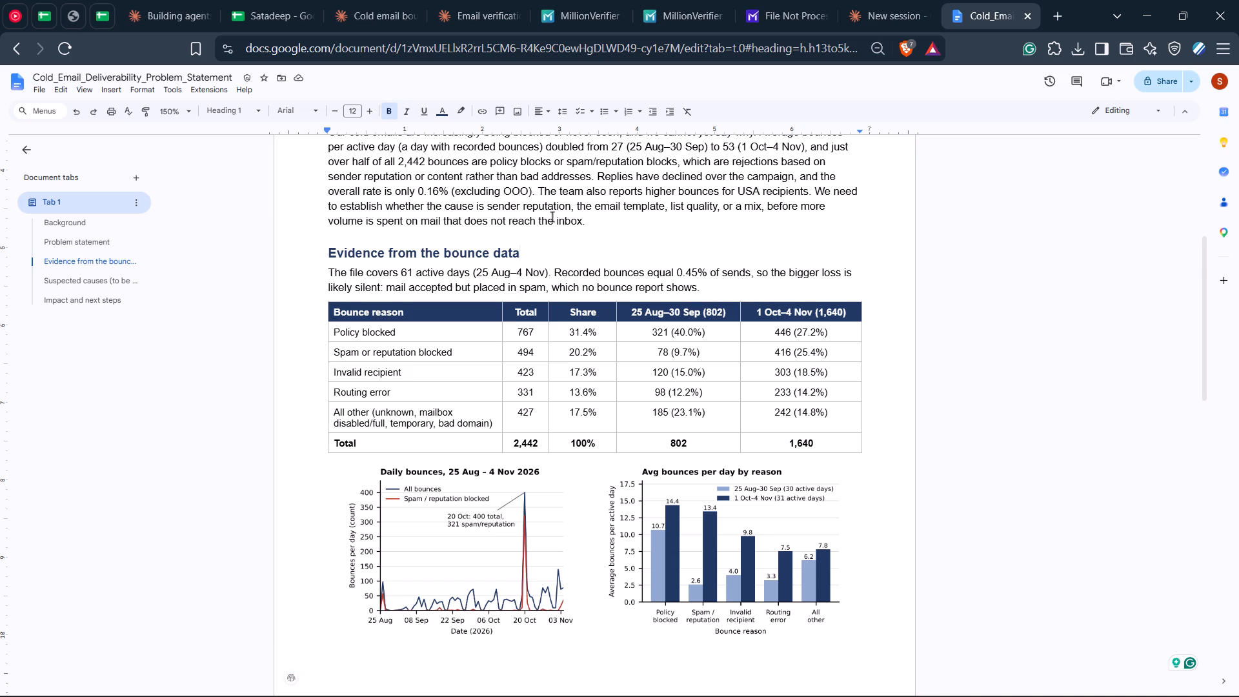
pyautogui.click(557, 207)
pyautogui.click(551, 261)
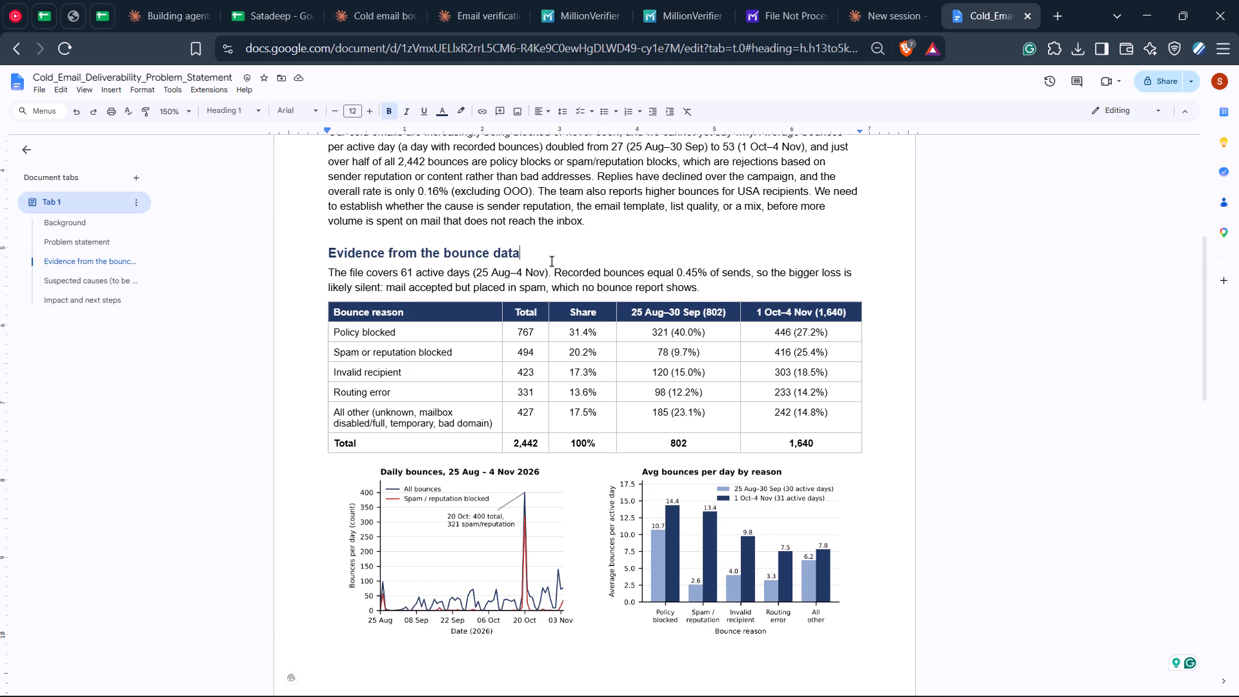
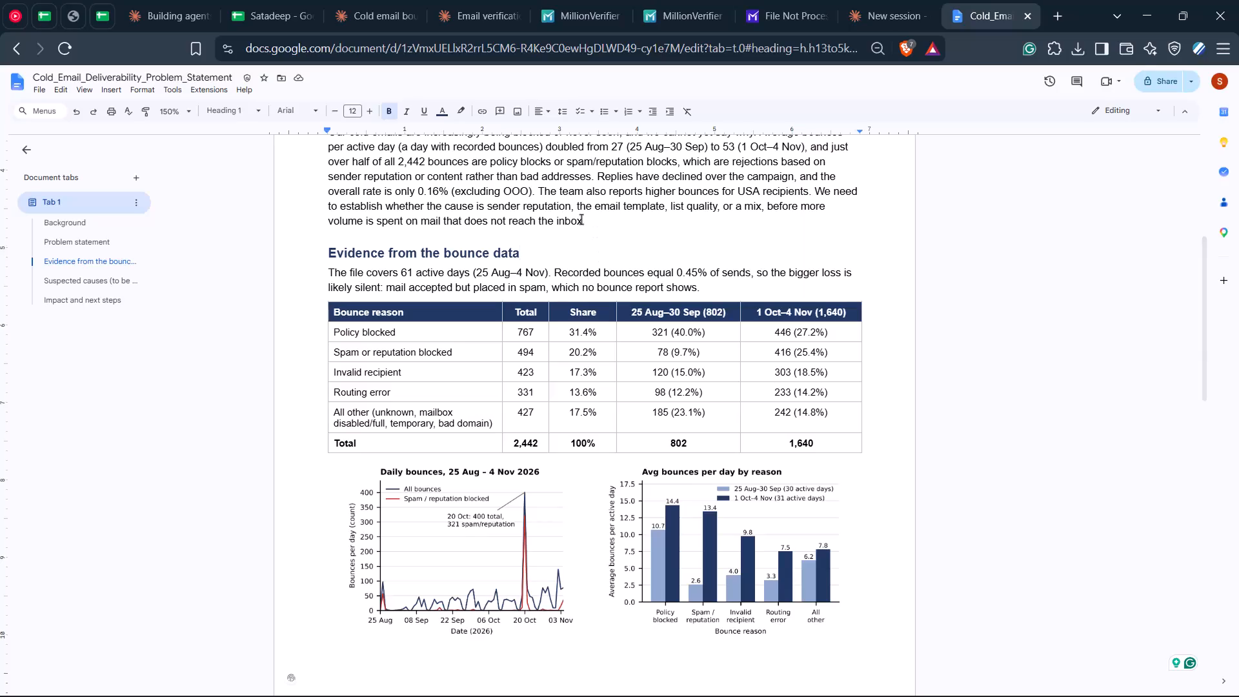
# Review the report's layout from the title through Background and Problem statement to the bounce reason table and both charts.
pyautogui.scroll(7, 612, 245)
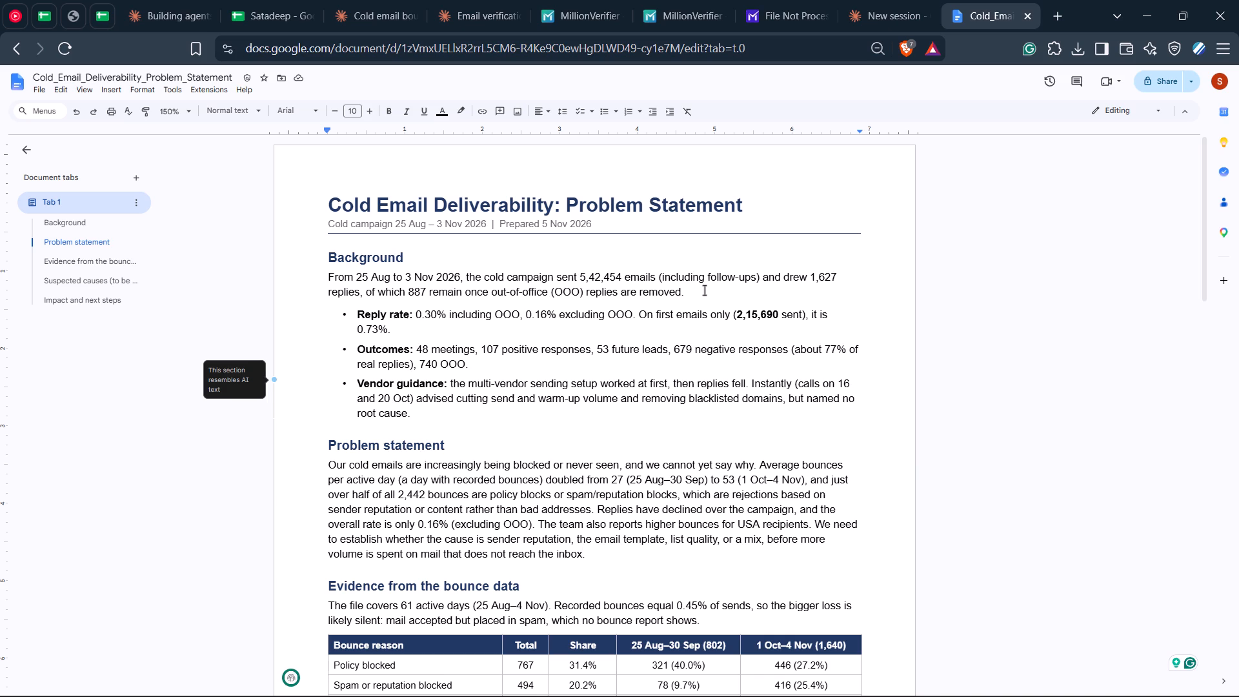
pyautogui.scroll(3, 703, 274)
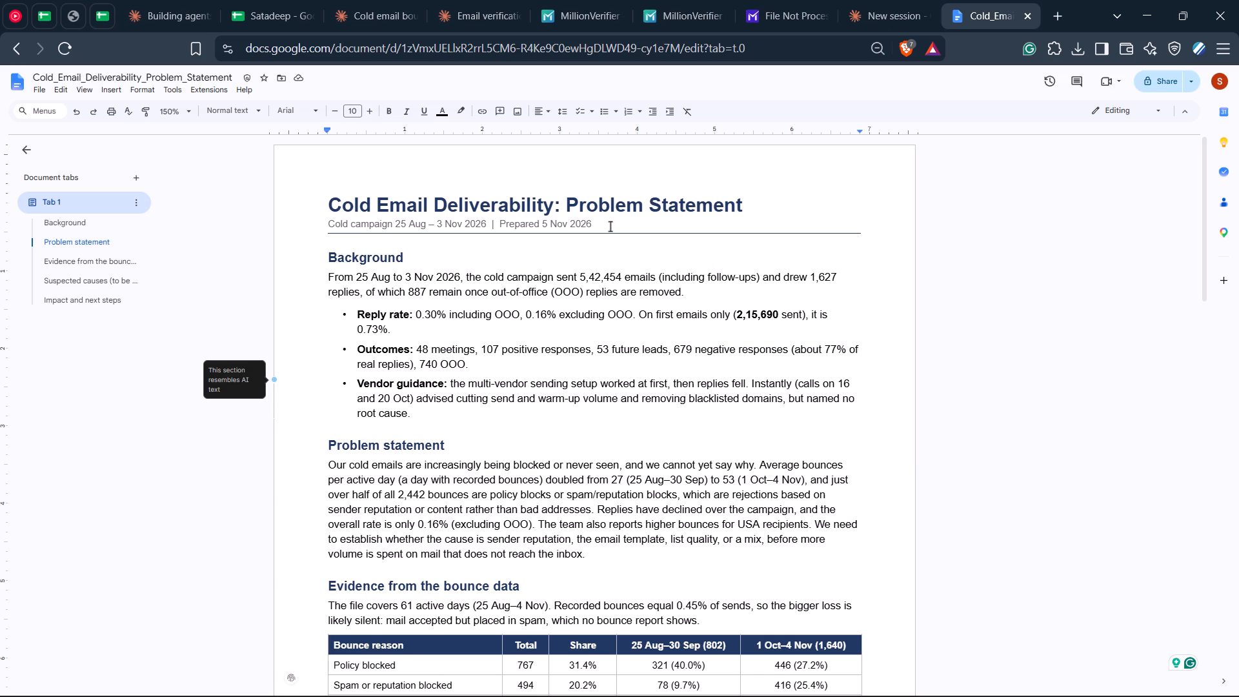
pyautogui.click(608, 225)
pyautogui.click(321, 199)
pyautogui.scroll(1, 388, 274)
pyautogui.scroll(-2, 389, 294)
pyautogui.scroll(-4, 447, 321)
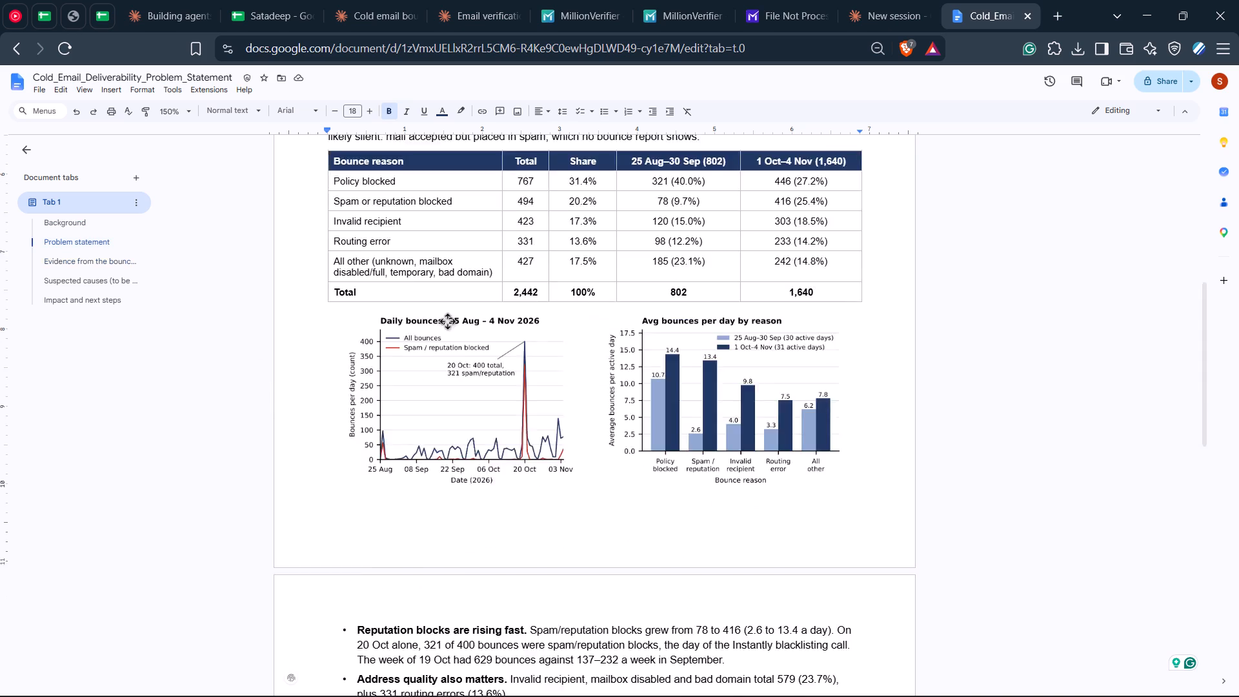
pyautogui.scroll(-6, 447, 321)
pyautogui.scroll(6, 519, 368)
pyautogui.click(513, 361)
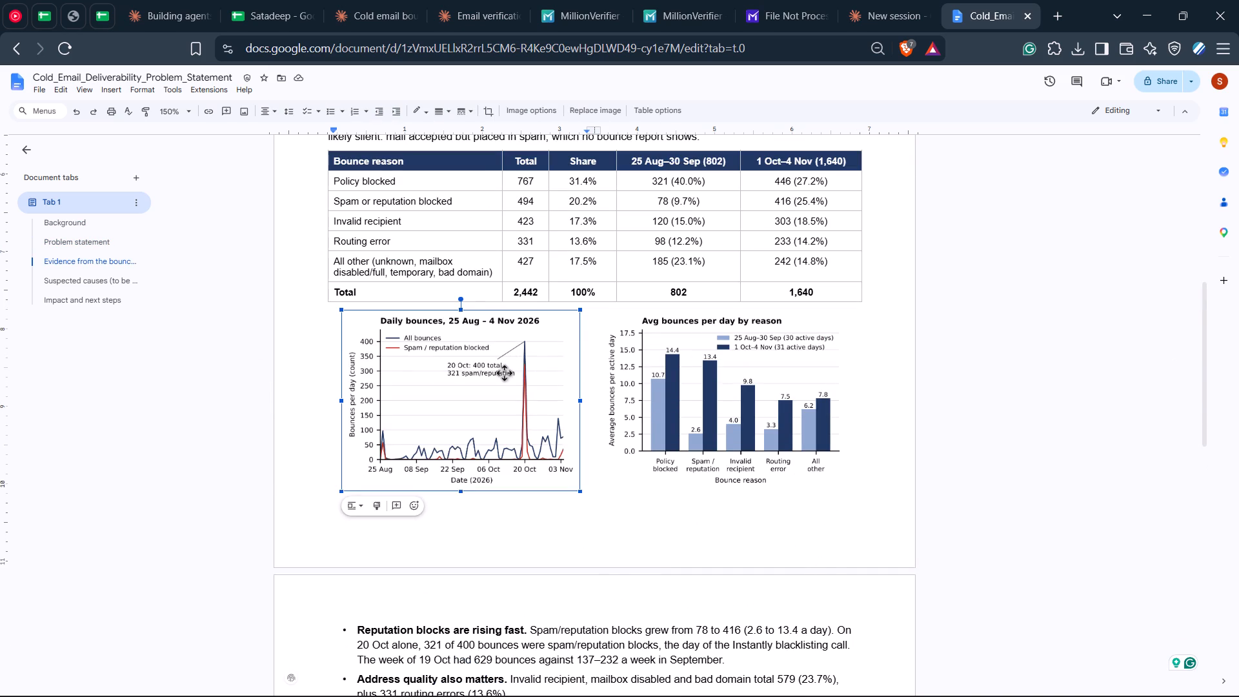
pyautogui.moveTo(504, 372); pyautogui.dragTo(502, 388)
pyautogui.click(599, 294)
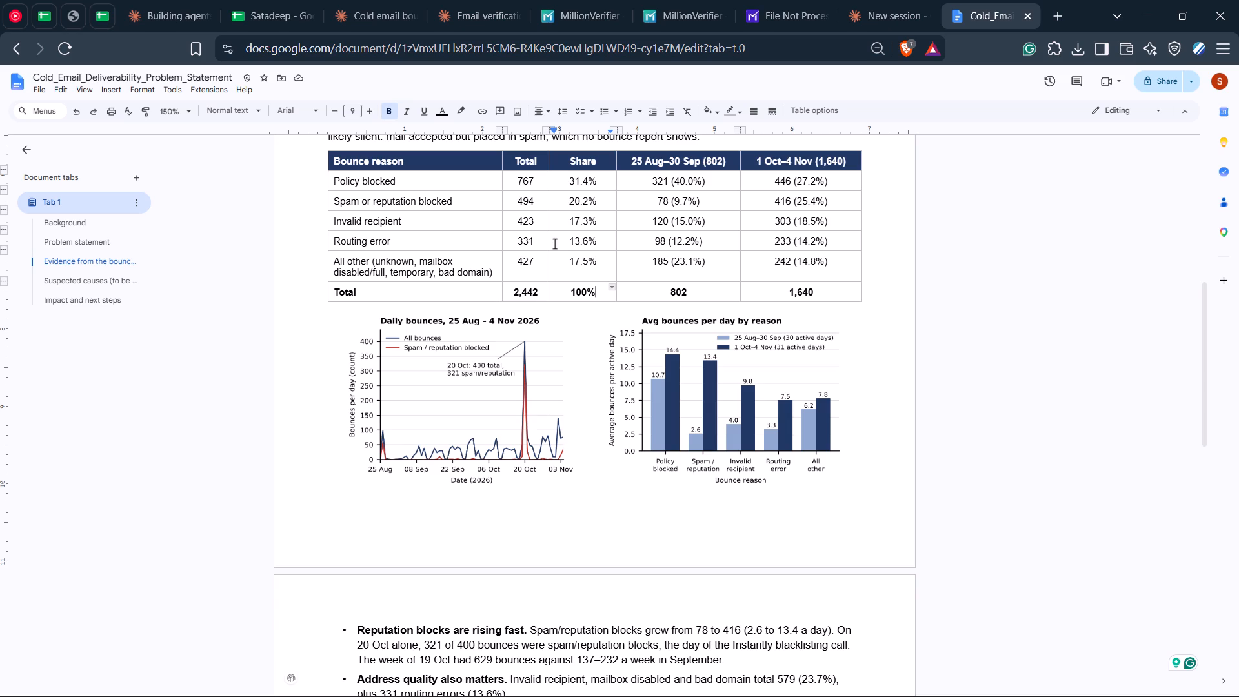
pyautogui.scroll(7, 539, 199)
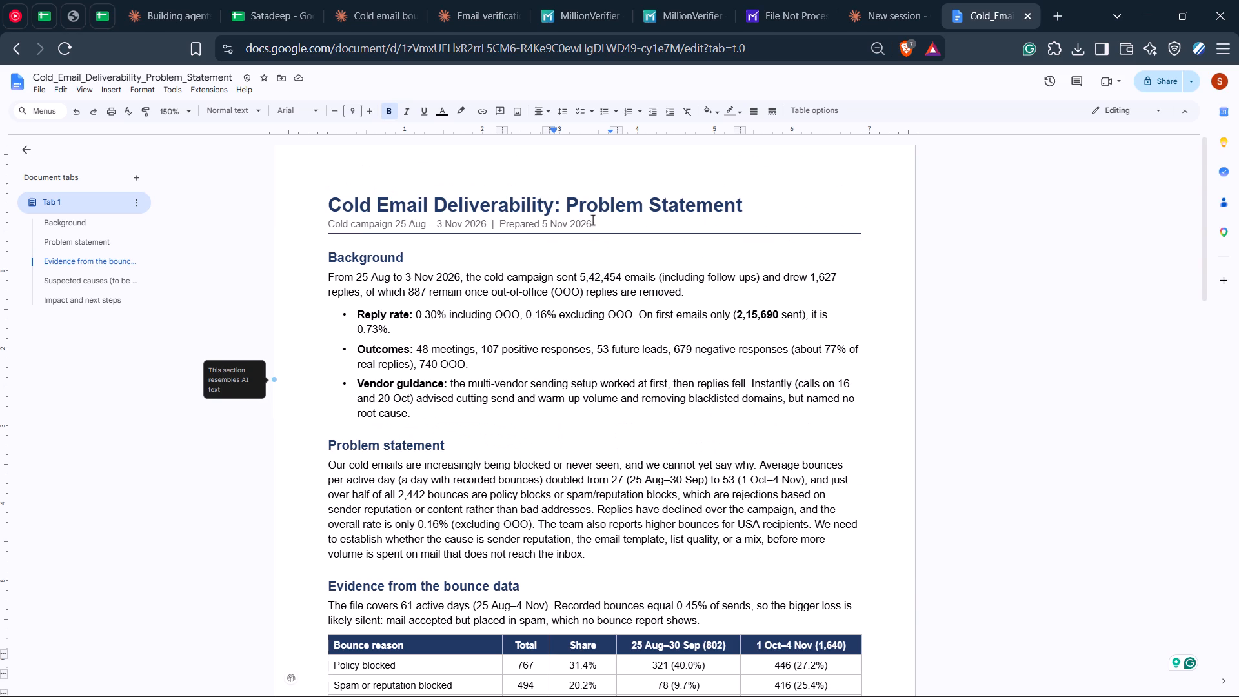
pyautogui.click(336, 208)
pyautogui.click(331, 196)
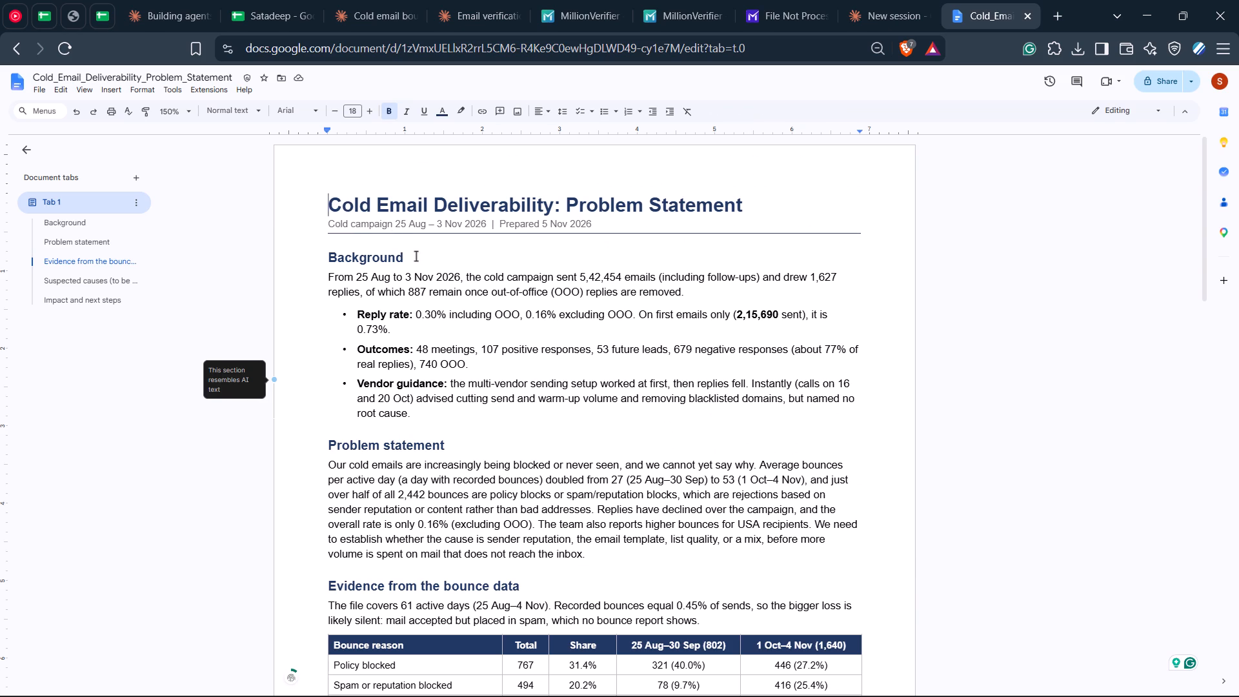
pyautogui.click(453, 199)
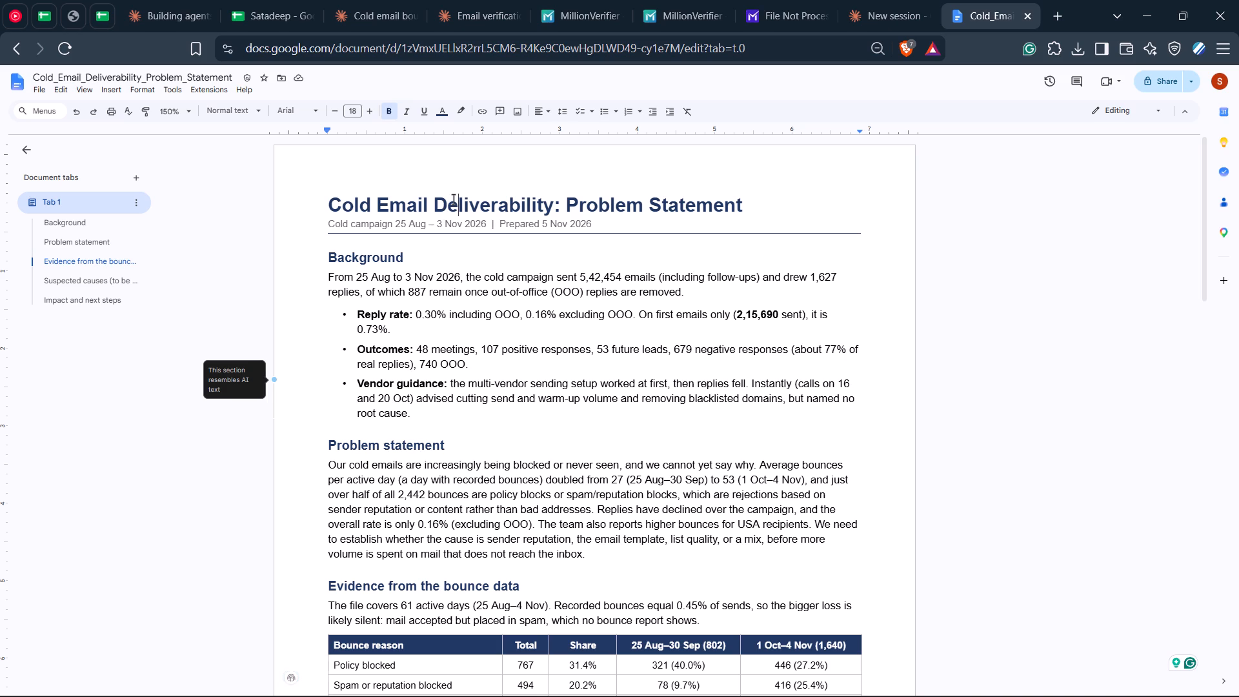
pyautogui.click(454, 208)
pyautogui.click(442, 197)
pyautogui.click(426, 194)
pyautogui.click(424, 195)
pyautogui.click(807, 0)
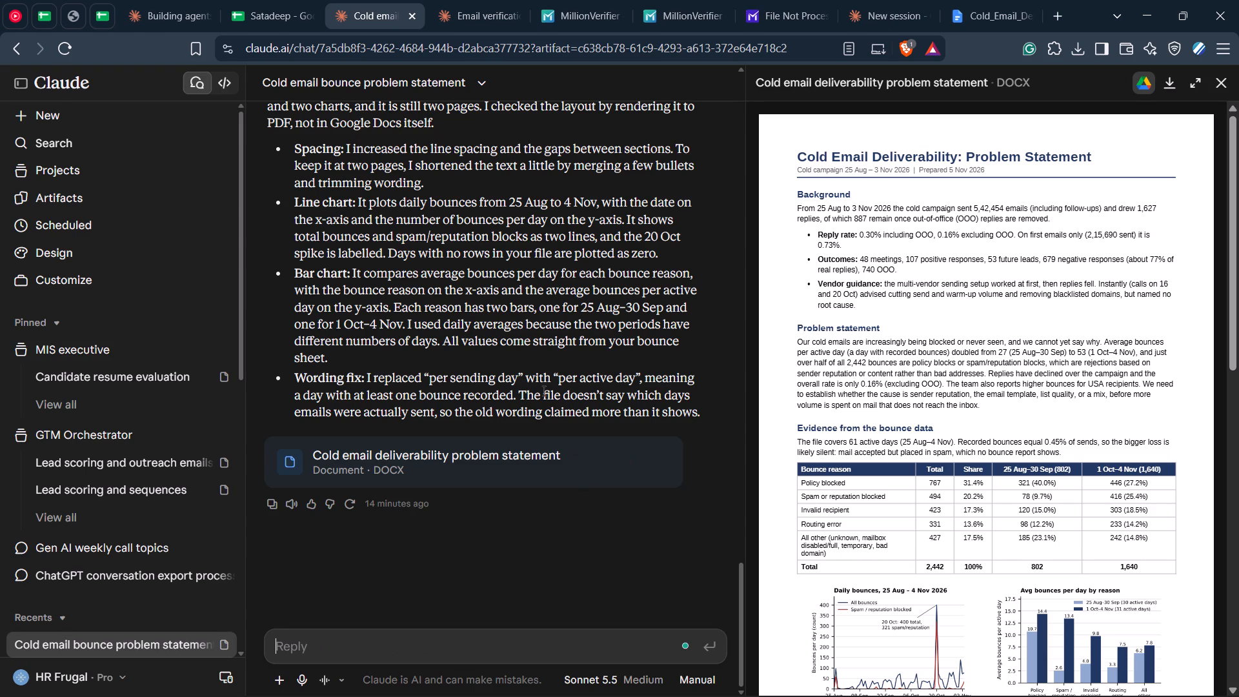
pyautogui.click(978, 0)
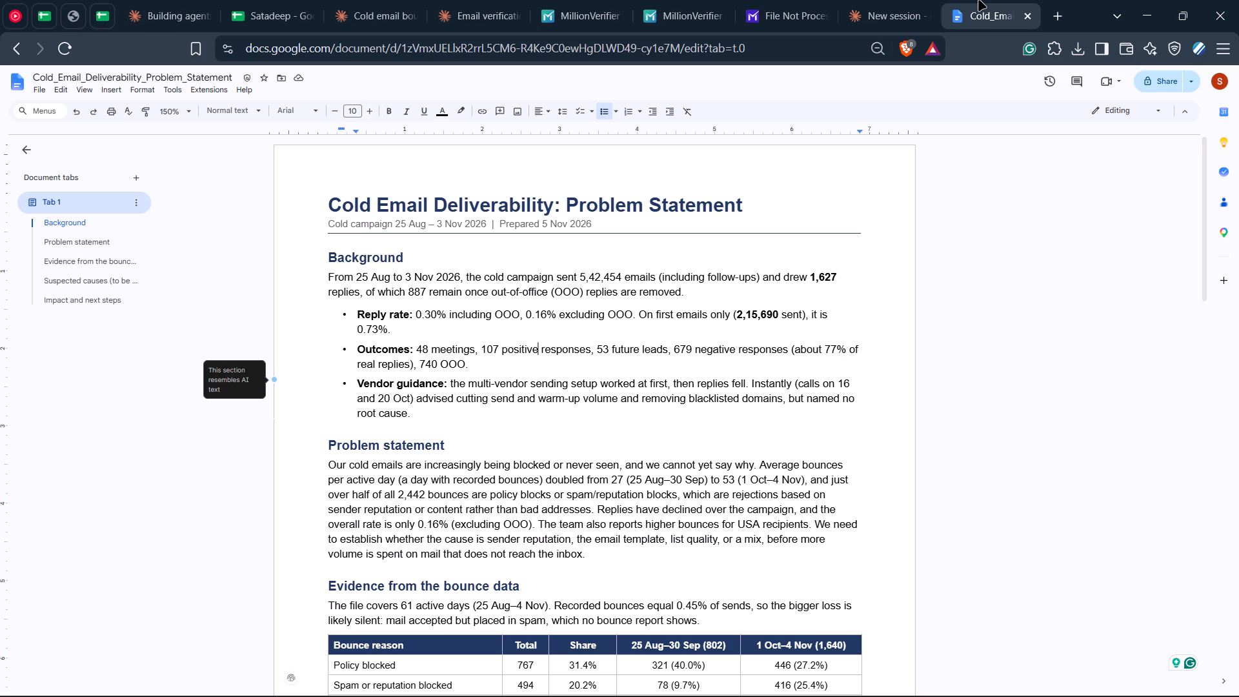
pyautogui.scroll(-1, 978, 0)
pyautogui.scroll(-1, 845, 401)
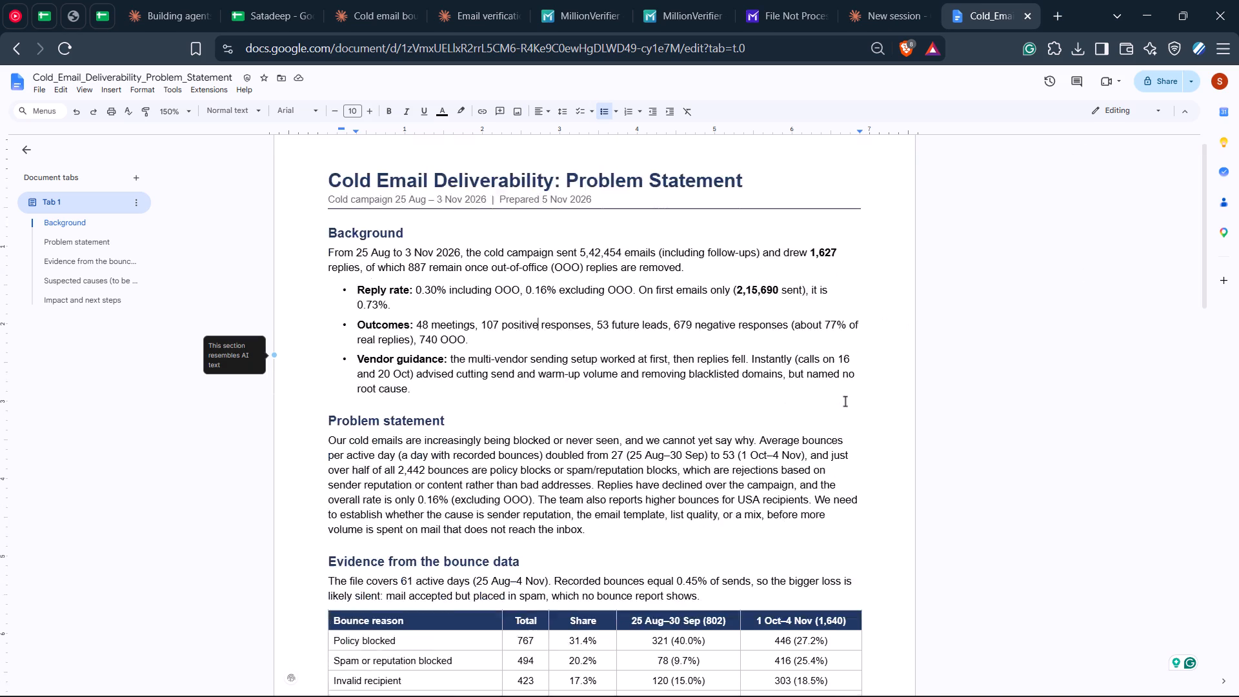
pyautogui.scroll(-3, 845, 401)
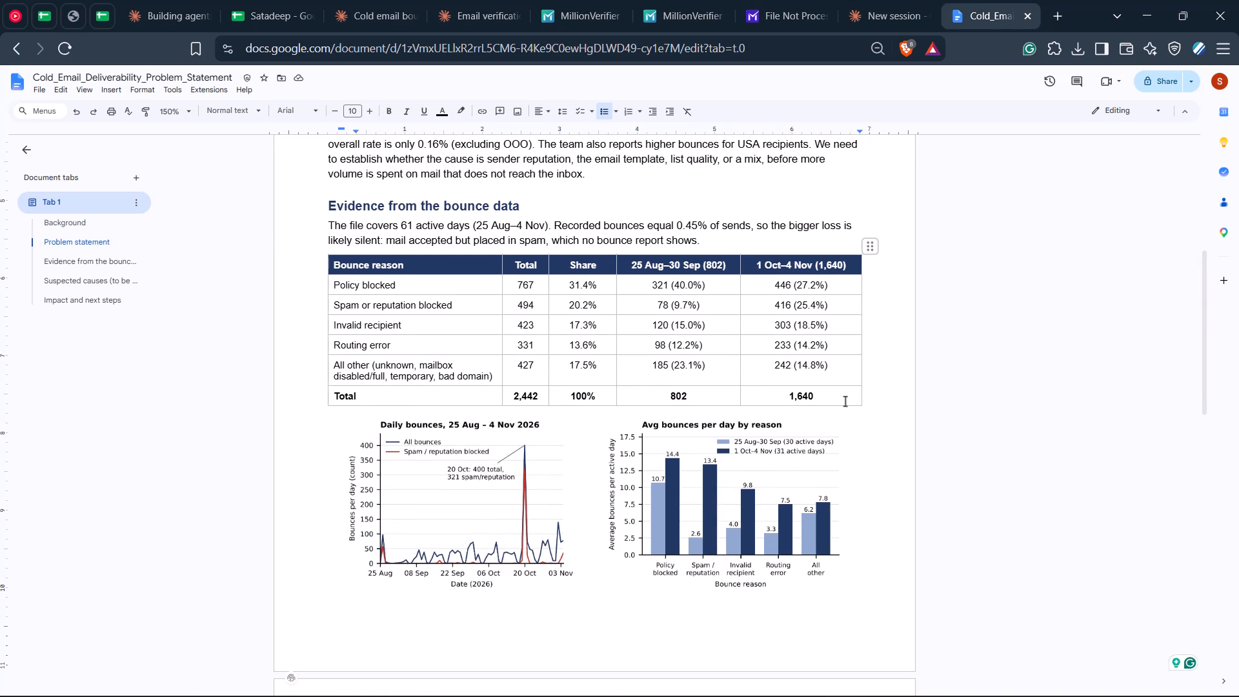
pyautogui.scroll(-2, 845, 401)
# Create a new virtual desktop.
pyautogui.press('ctrl+super+d')
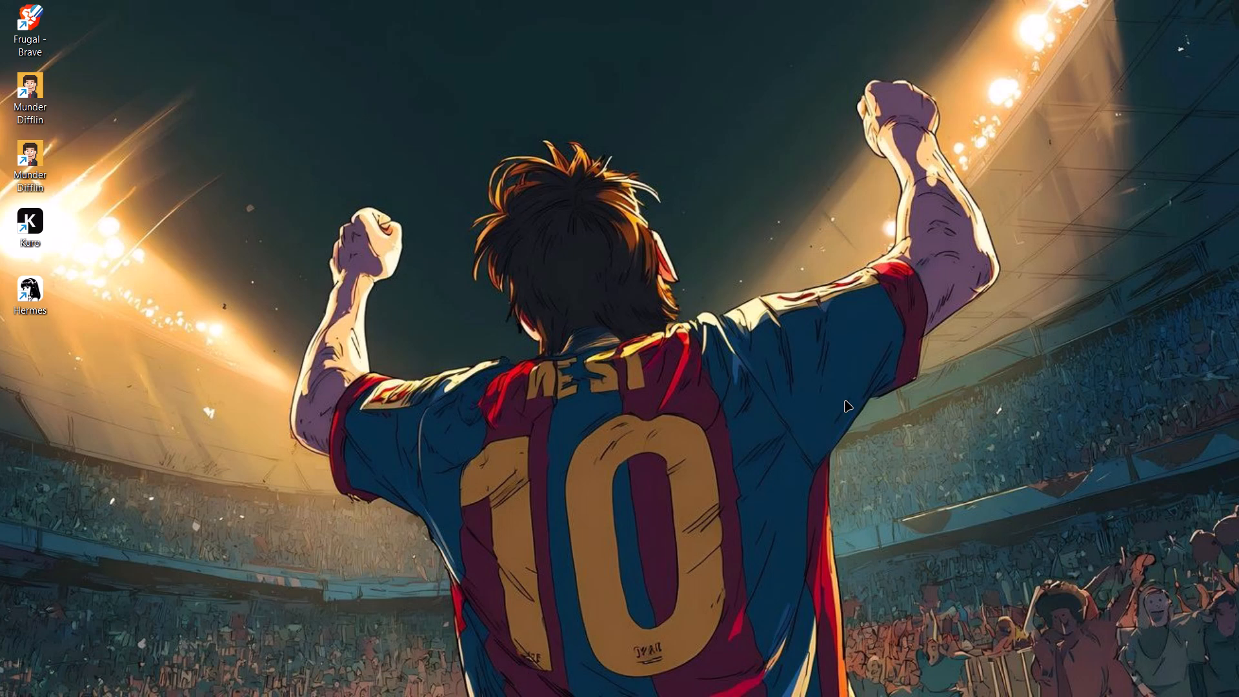
# Switch back to Desktop 1, where the deliverability report is open.
pyautogui.scroll(2, 845, 401)
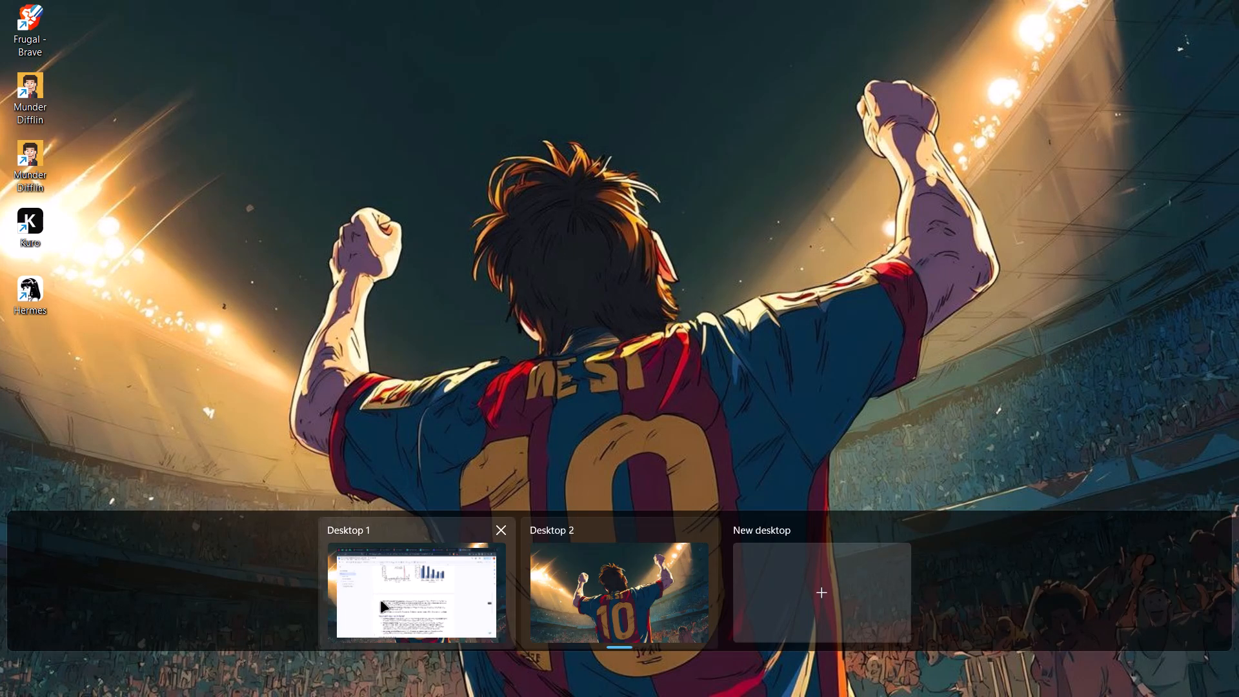
pyautogui.click(381, 601)
# Proofread the report from Background through Problem statement, the bounce reason table and both charts to the findings bullets on page two.
pyautogui.scroll(9, 522, 330)
pyautogui.scroll(-1, 522, 330)
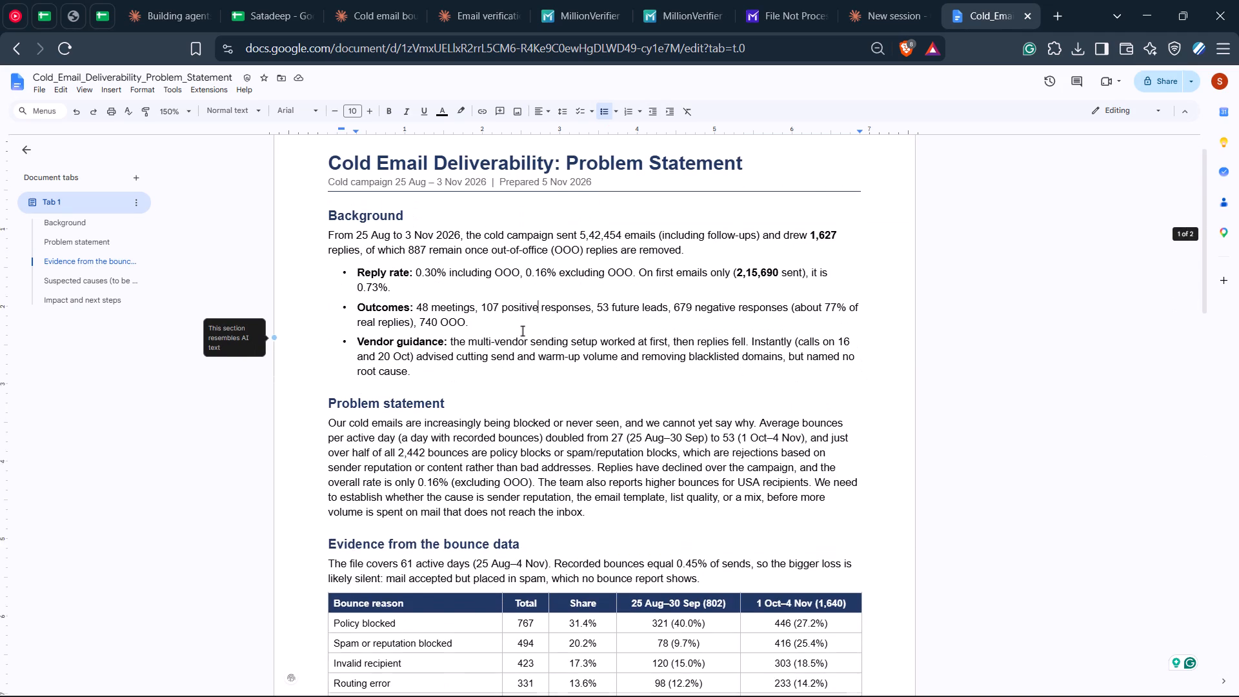
pyautogui.scroll(-1, 522, 330)
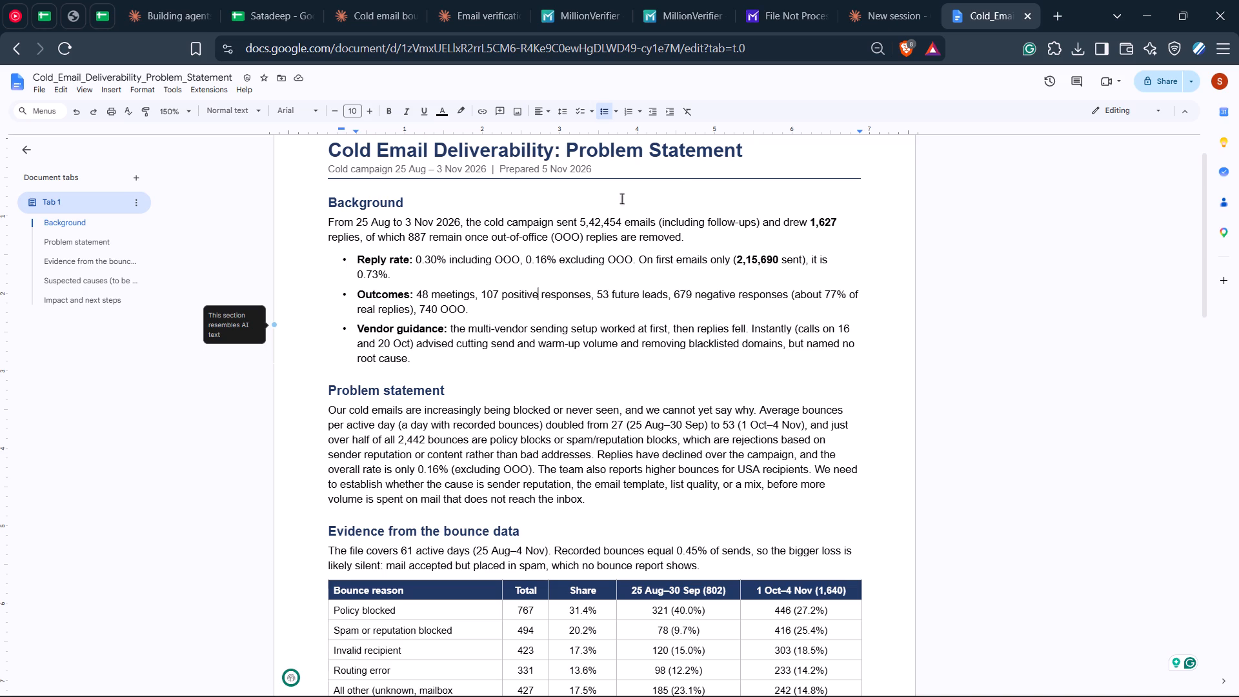
pyautogui.tripleClick(821, 216)
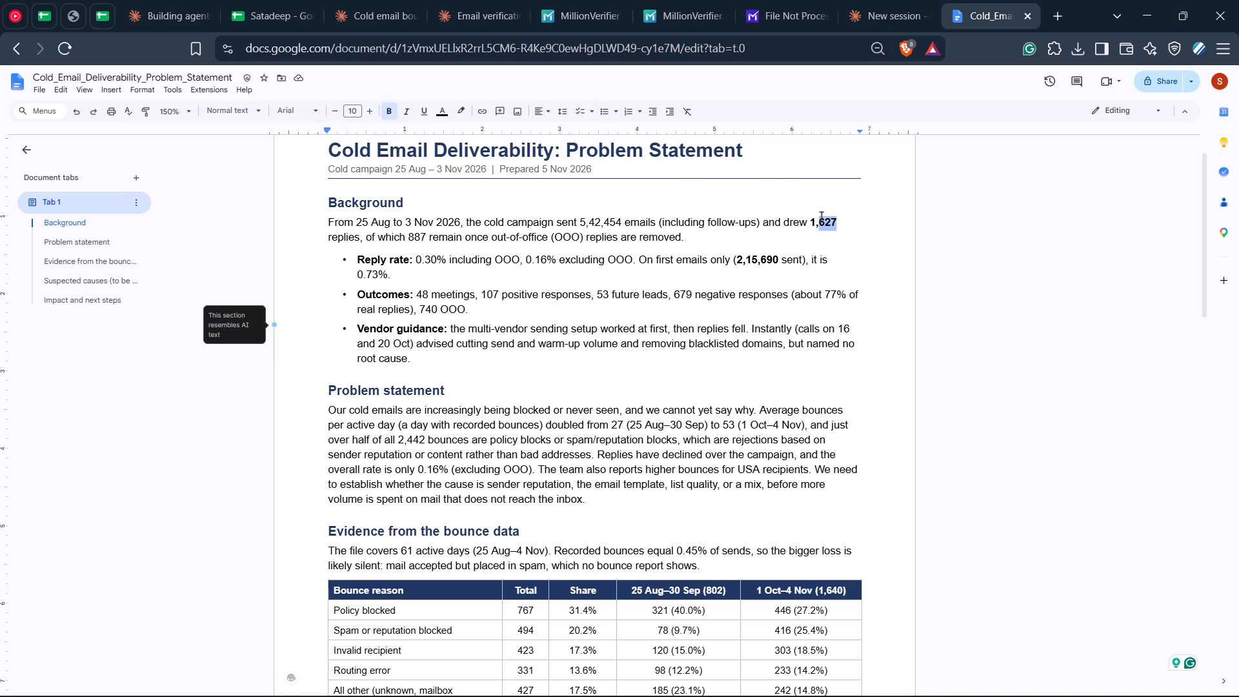
pyautogui.click(821, 216)
pyautogui.click(821, 216)
pyautogui.scroll(-2, 539, 392)
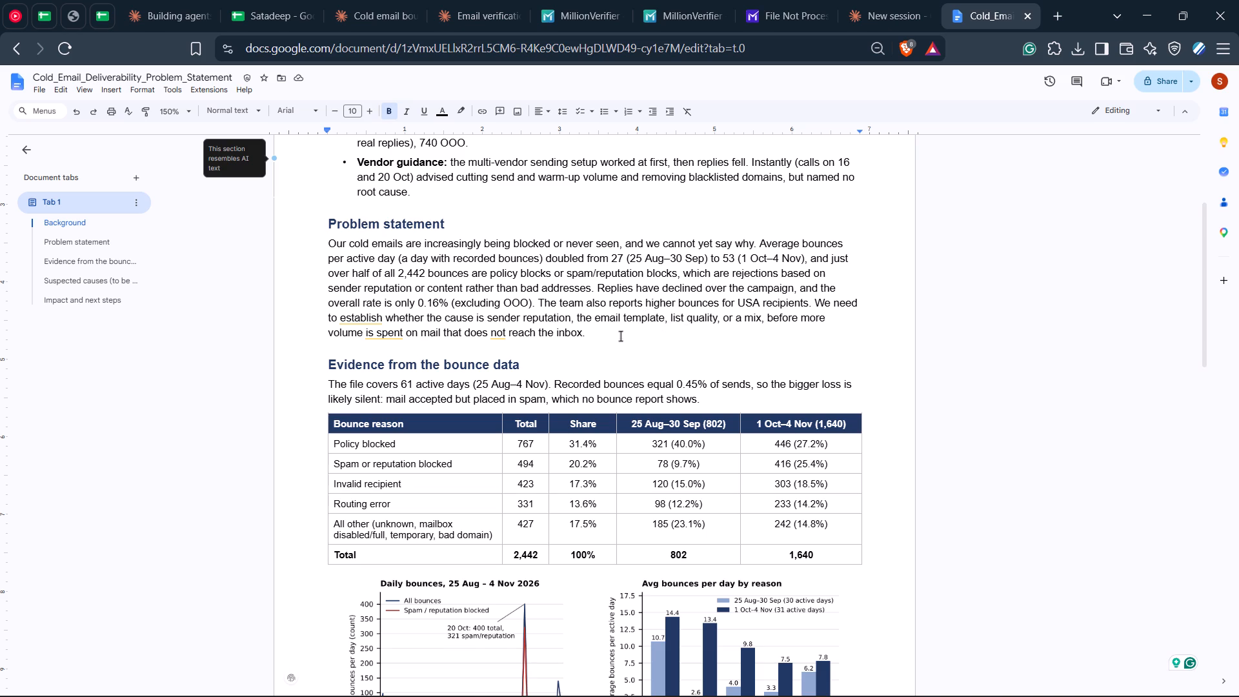
pyautogui.scroll(-2, 613, 345)
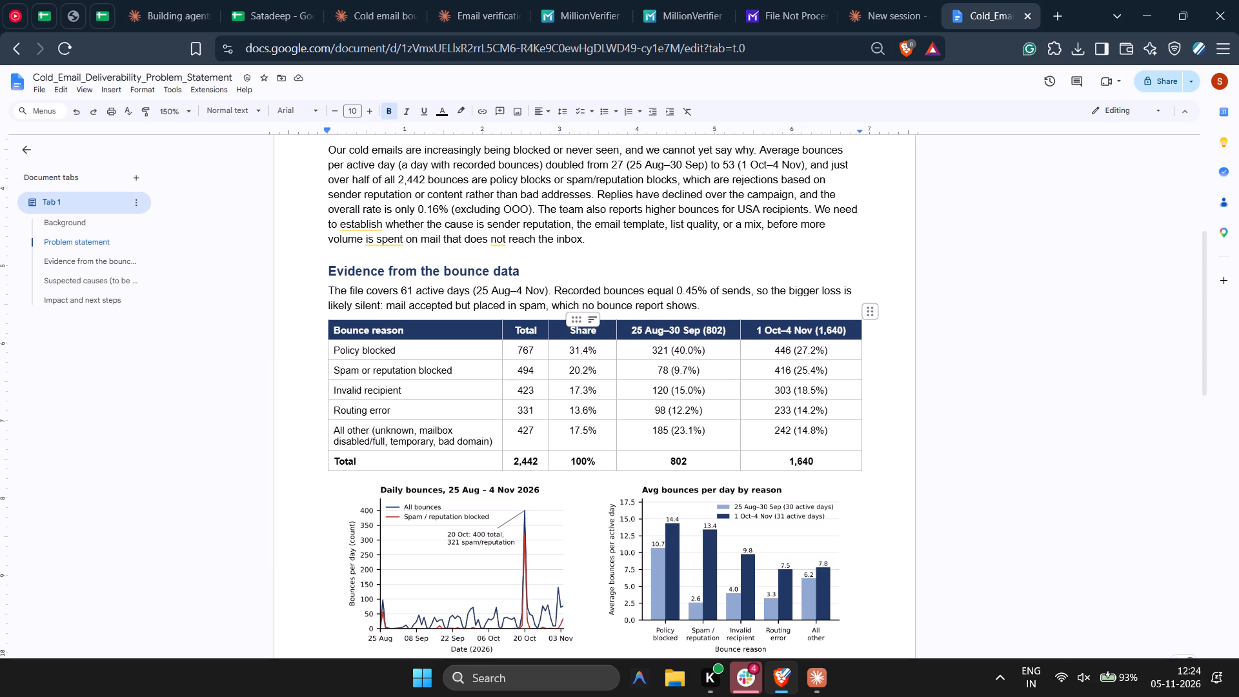
pyautogui.scroll(-1, 629, 471)
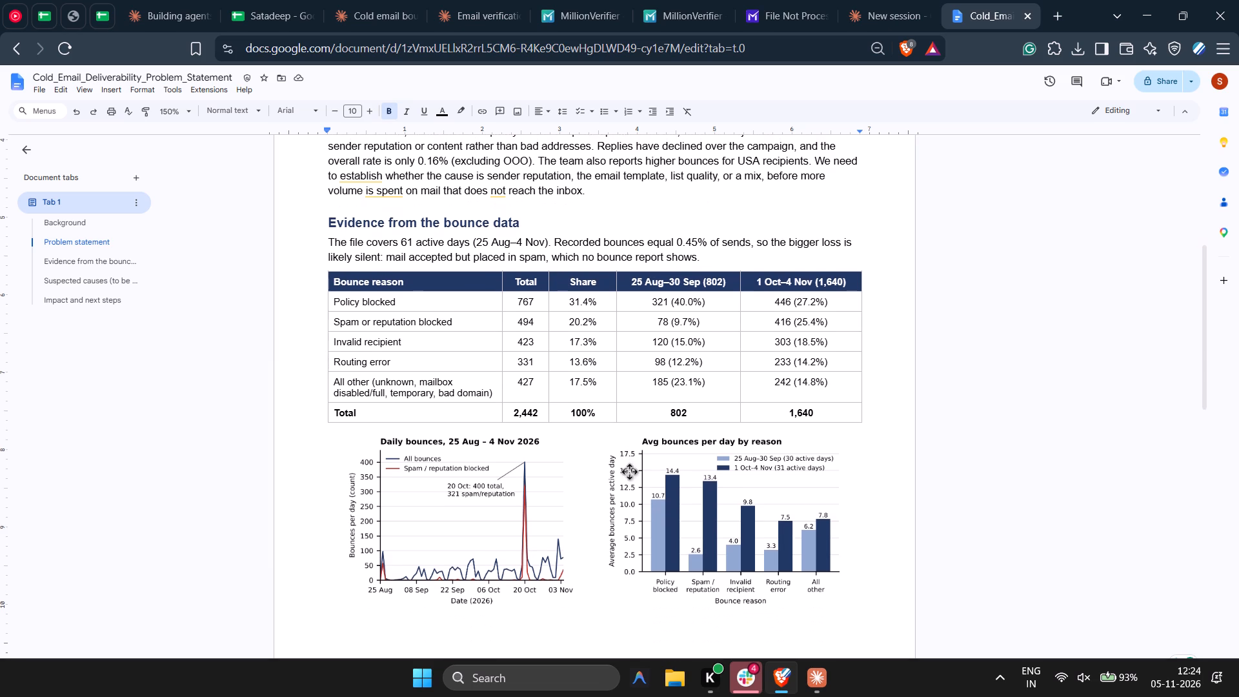
pyautogui.scroll(-1, 629, 471)
pyautogui.scroll(-1, 749, 384)
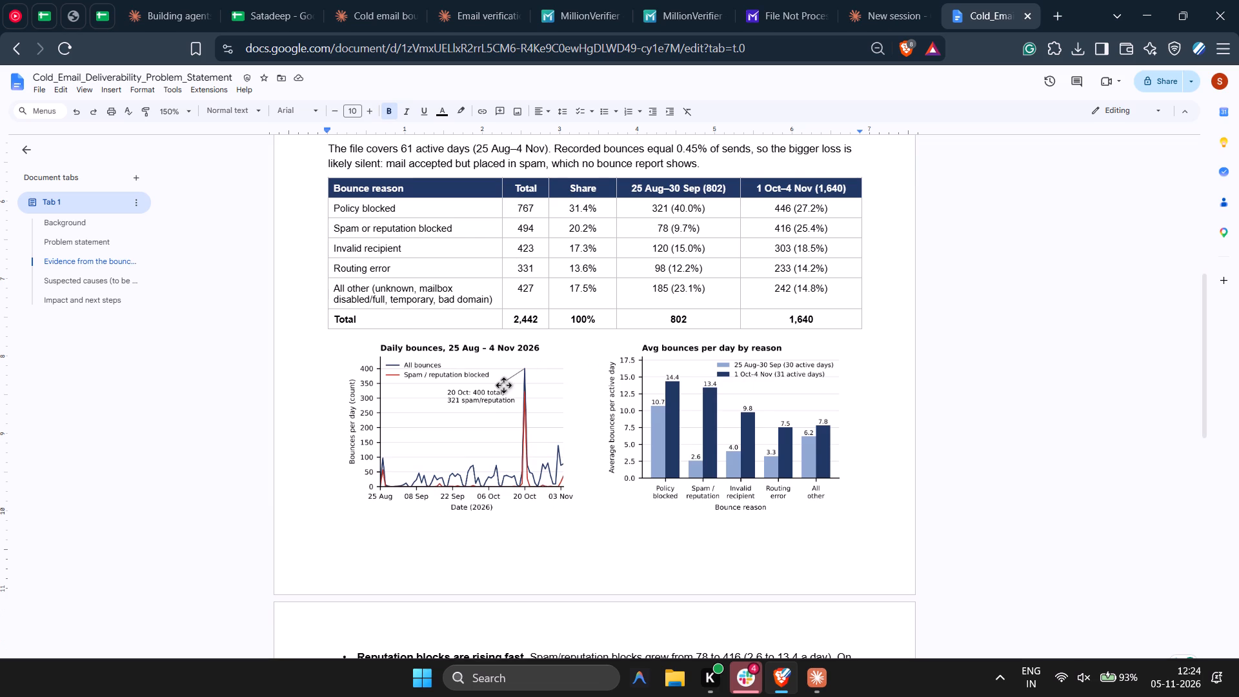
pyautogui.click(451, 418)
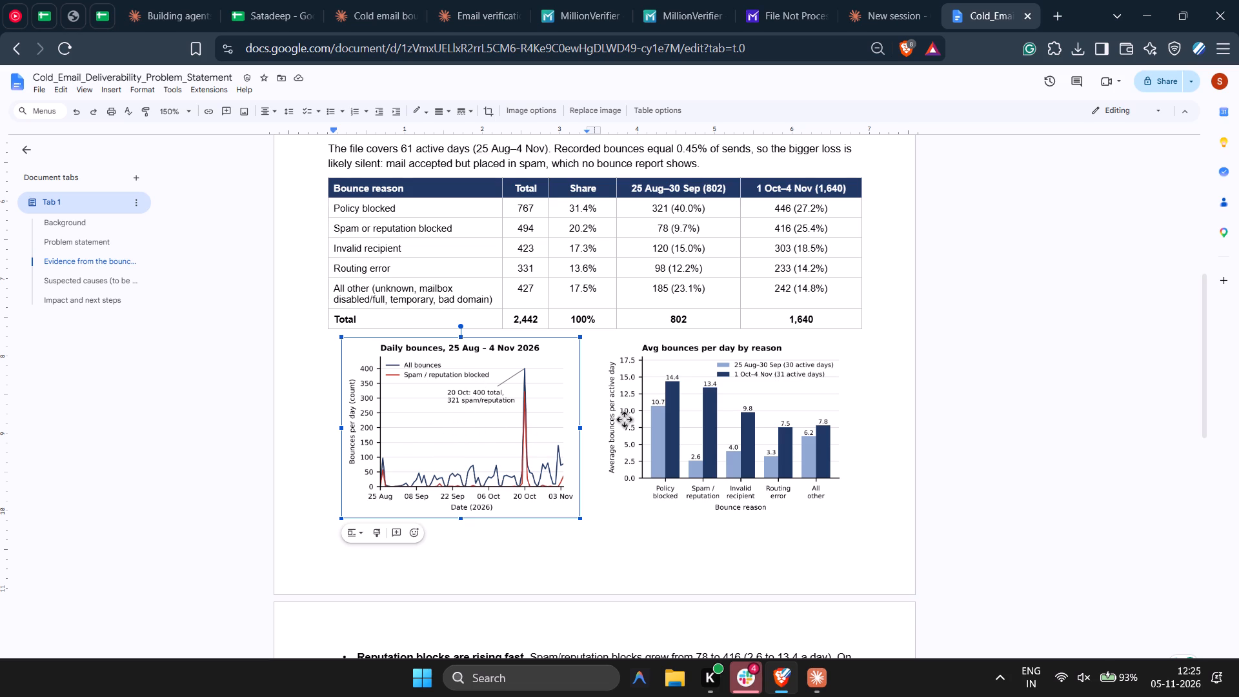
pyautogui.click(690, 414)
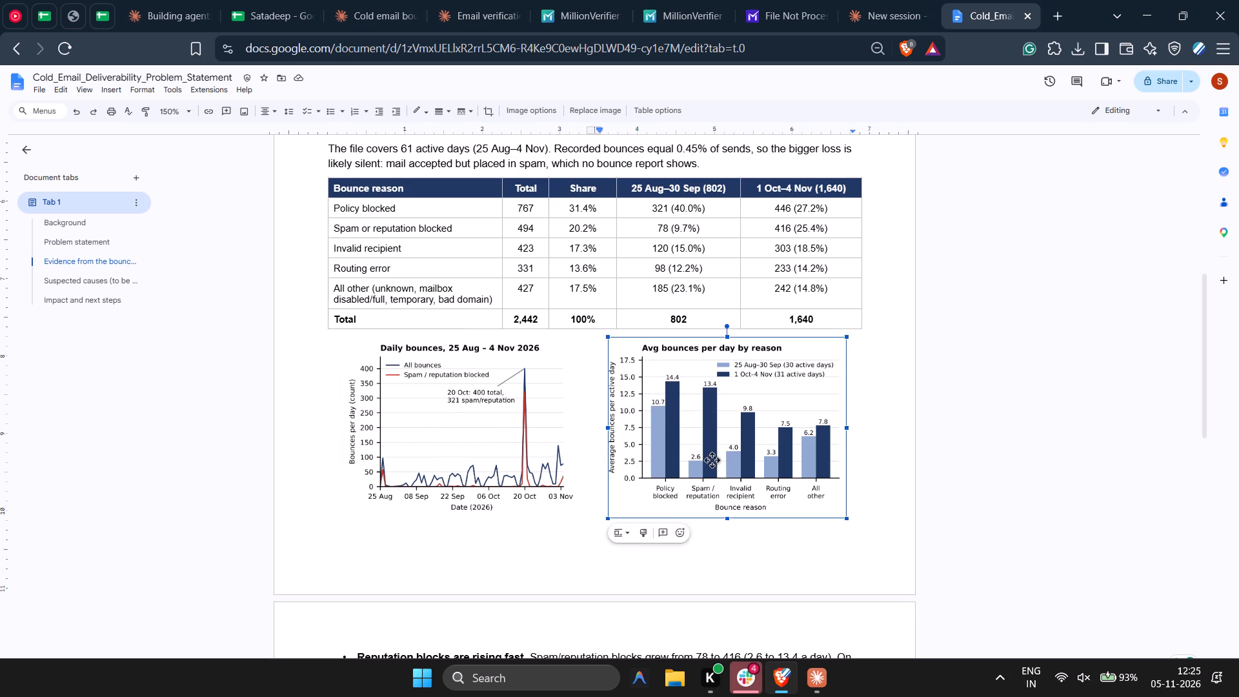
pyautogui.scroll(-4, 725, 583)
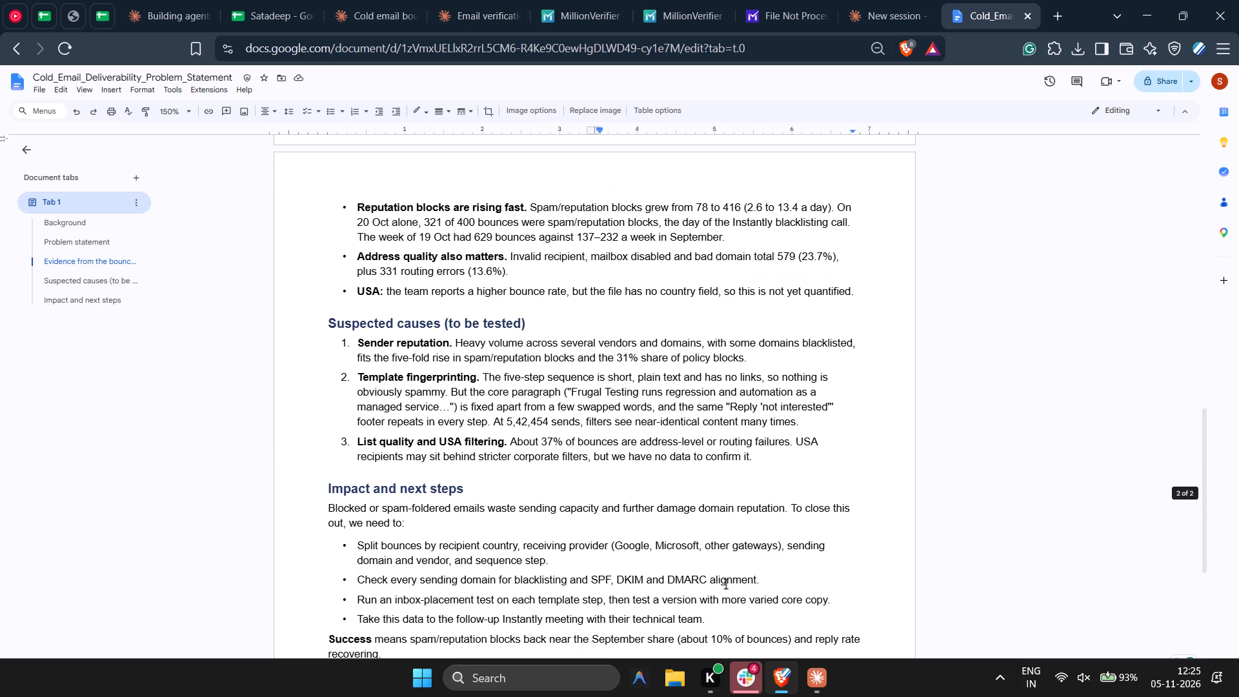
pyautogui.scroll(-1, 725, 583)
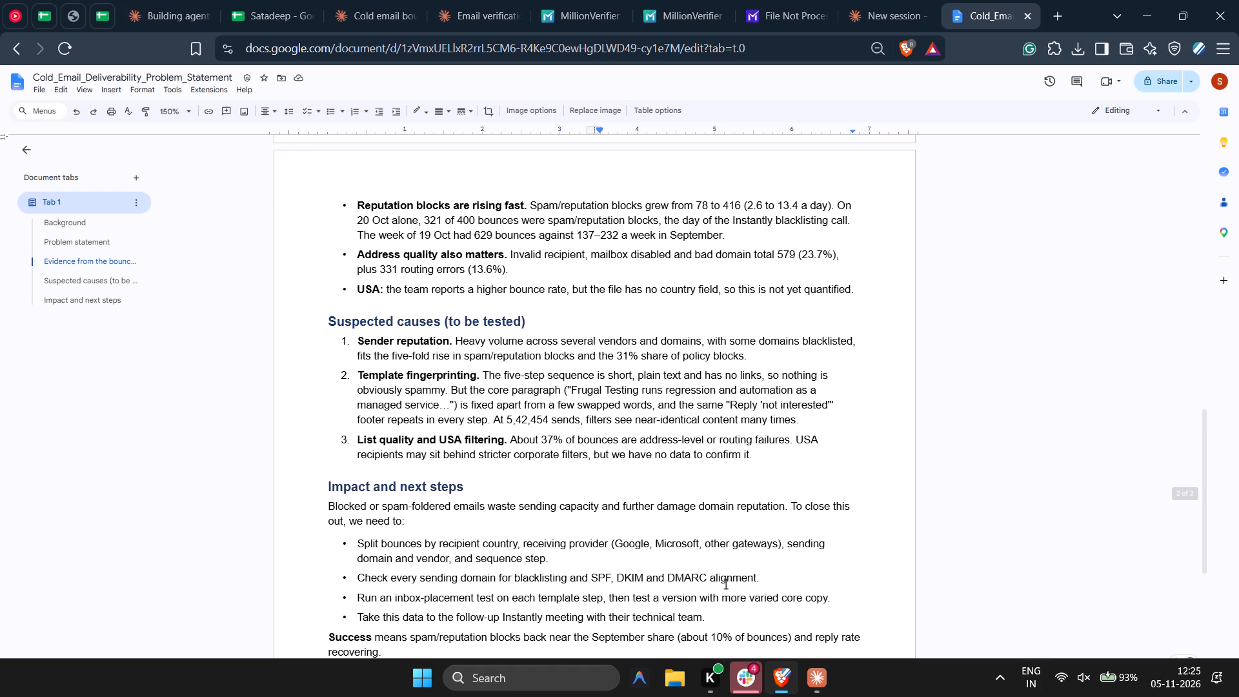
# Delete the USA bullet about the unquantified bounce rate, just above the Suspected causes heading.
pyautogui.click(493, 292)
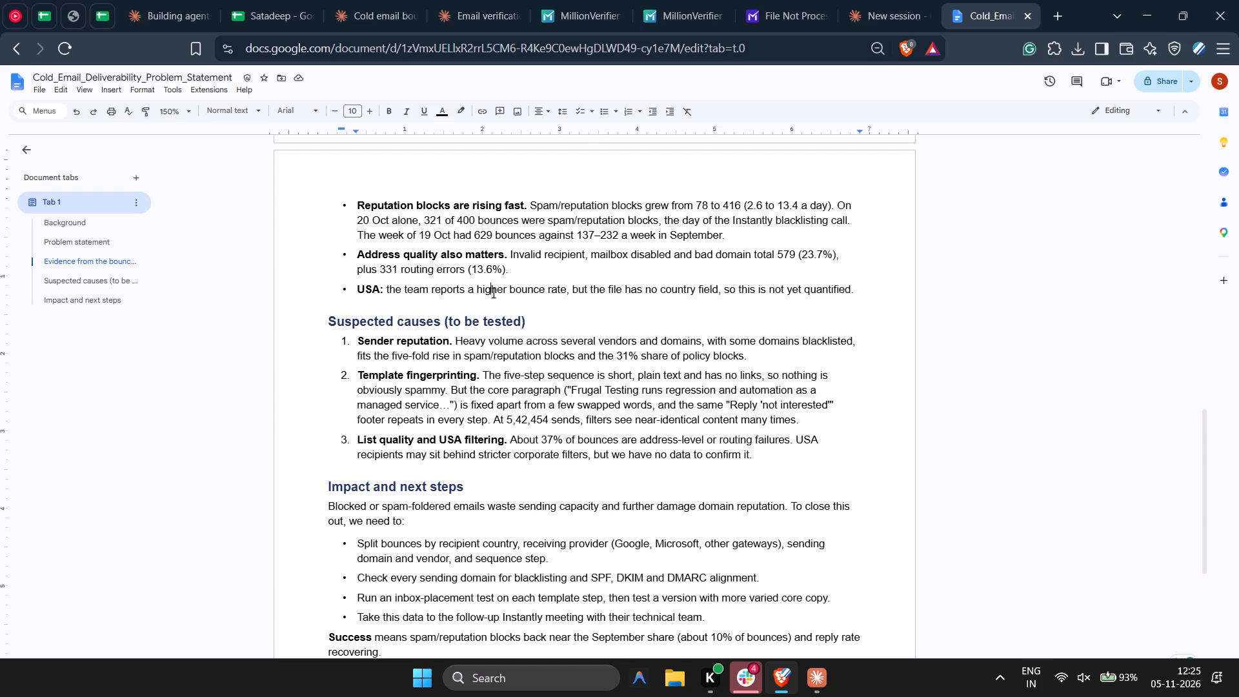
pyautogui.doubleClick(493, 292)
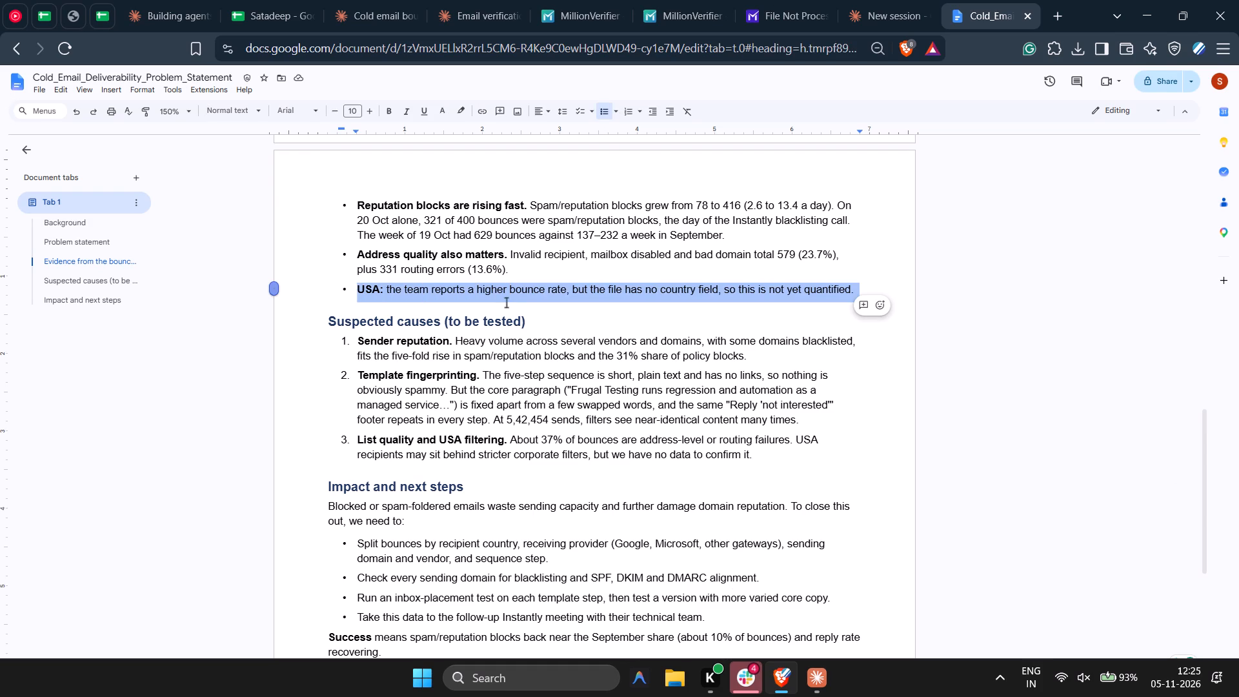
pyautogui.click(532, 335)
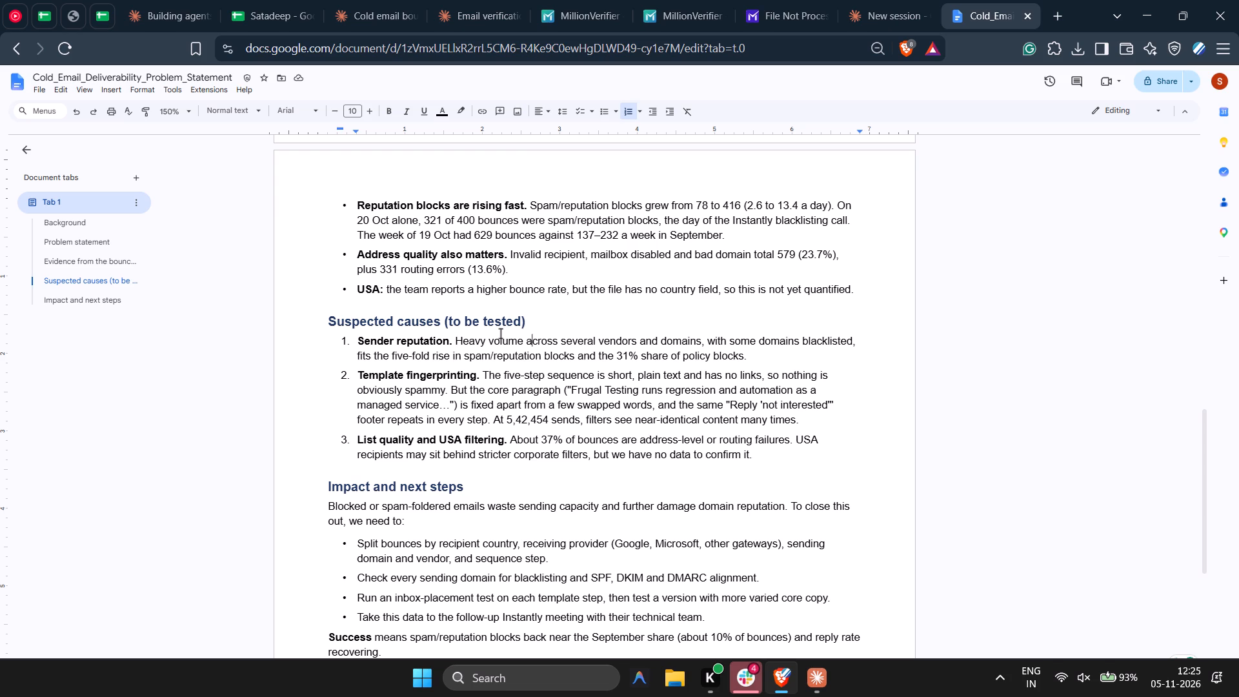
pyautogui.tripleClick(507, 288)
pyautogui.click(507, 288)
pyautogui.tripleClick(507, 288)
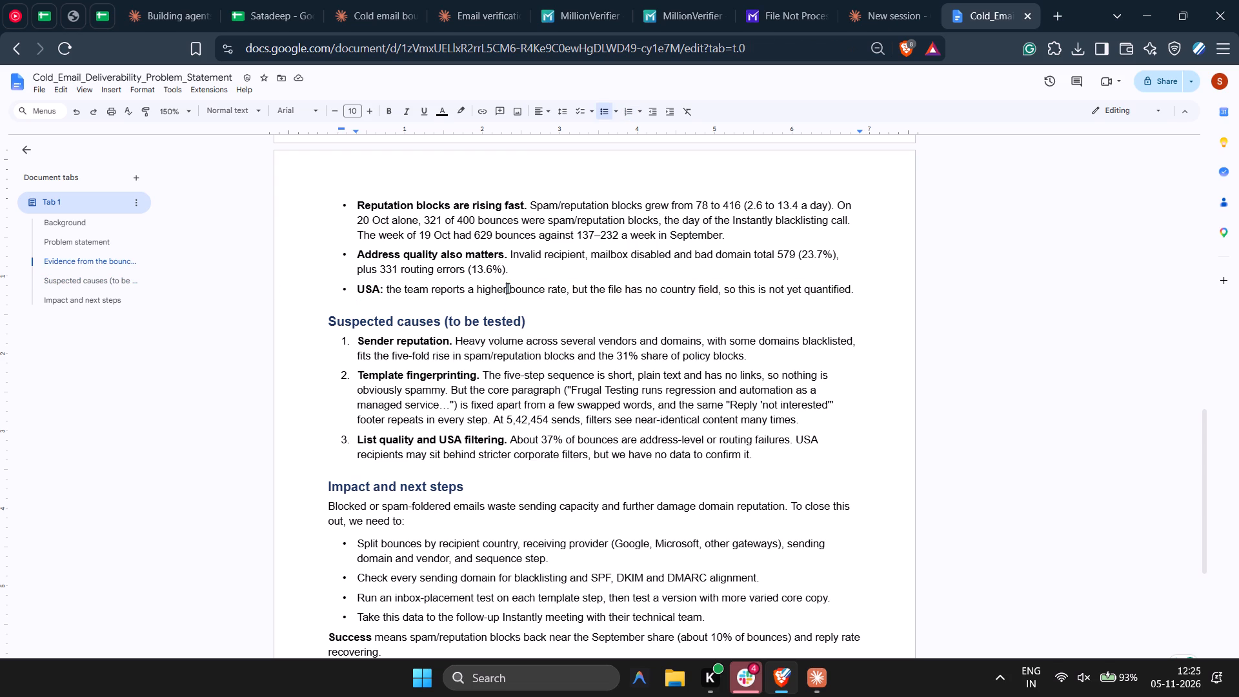
pyautogui.press('BackSpace')
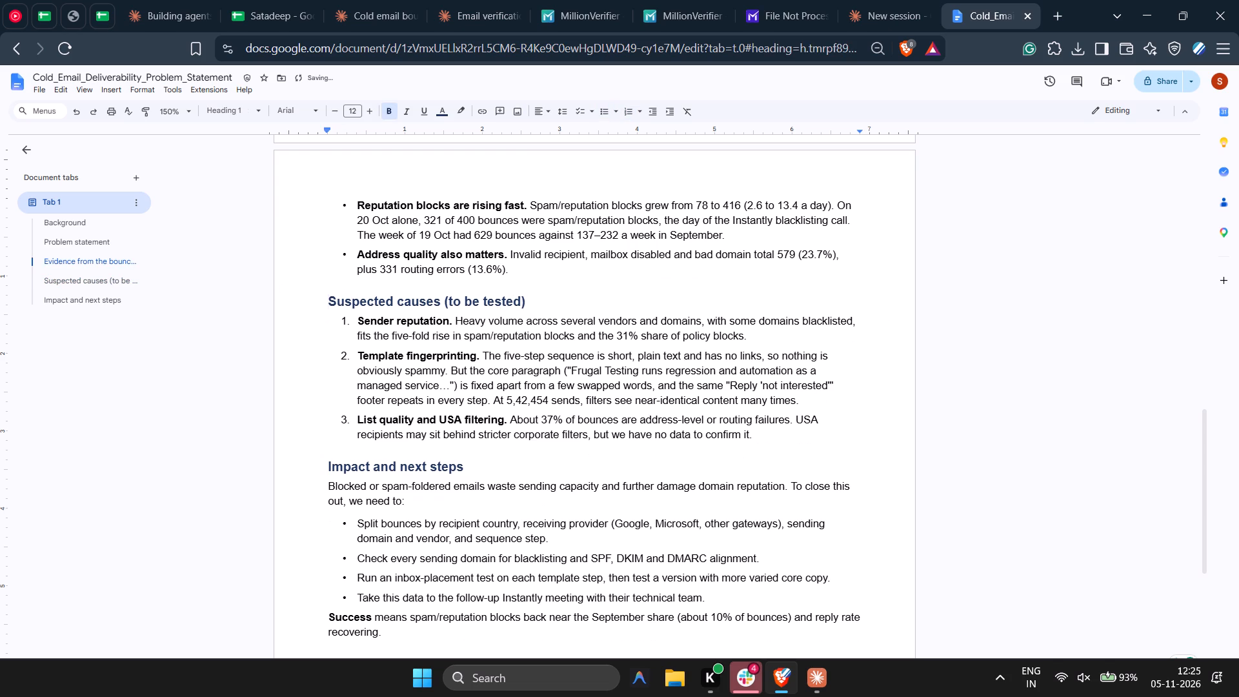
# Recheck the Problem statement wording, and read on through Suspected causes and Impact and next steps to the closing Success line.
pyautogui.scroll(4, 507, 288)
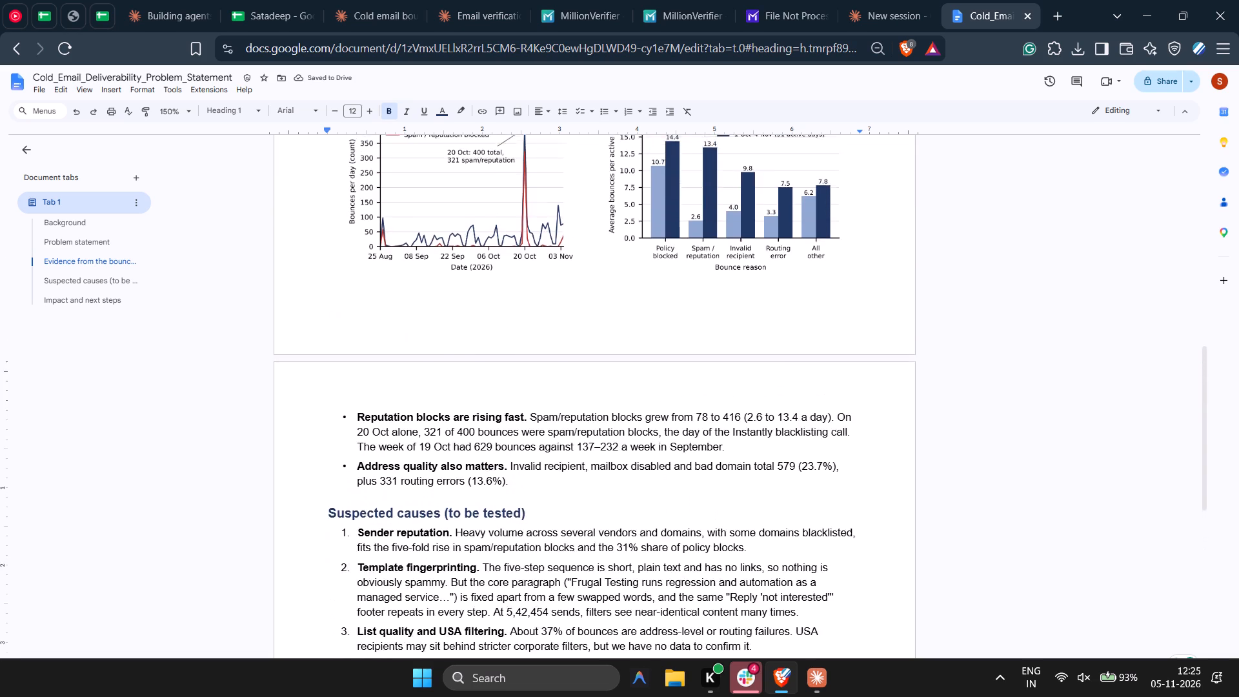
pyautogui.scroll(4, 507, 288)
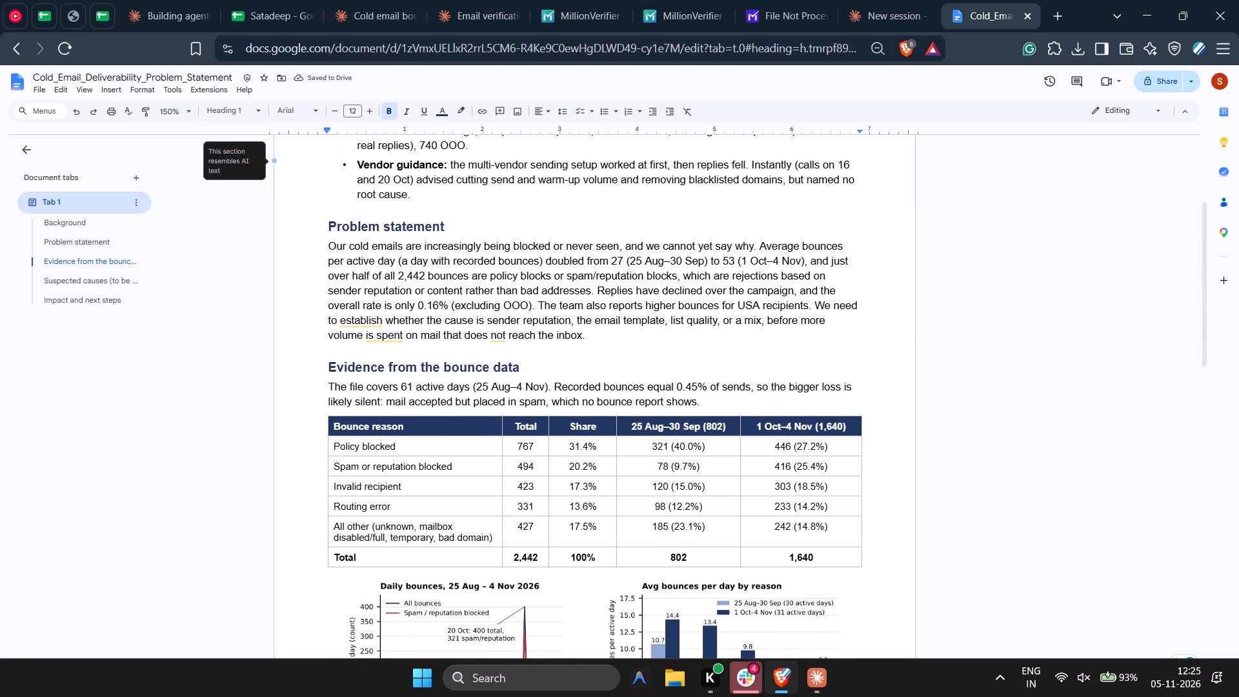
pyautogui.scroll(1, 507, 288)
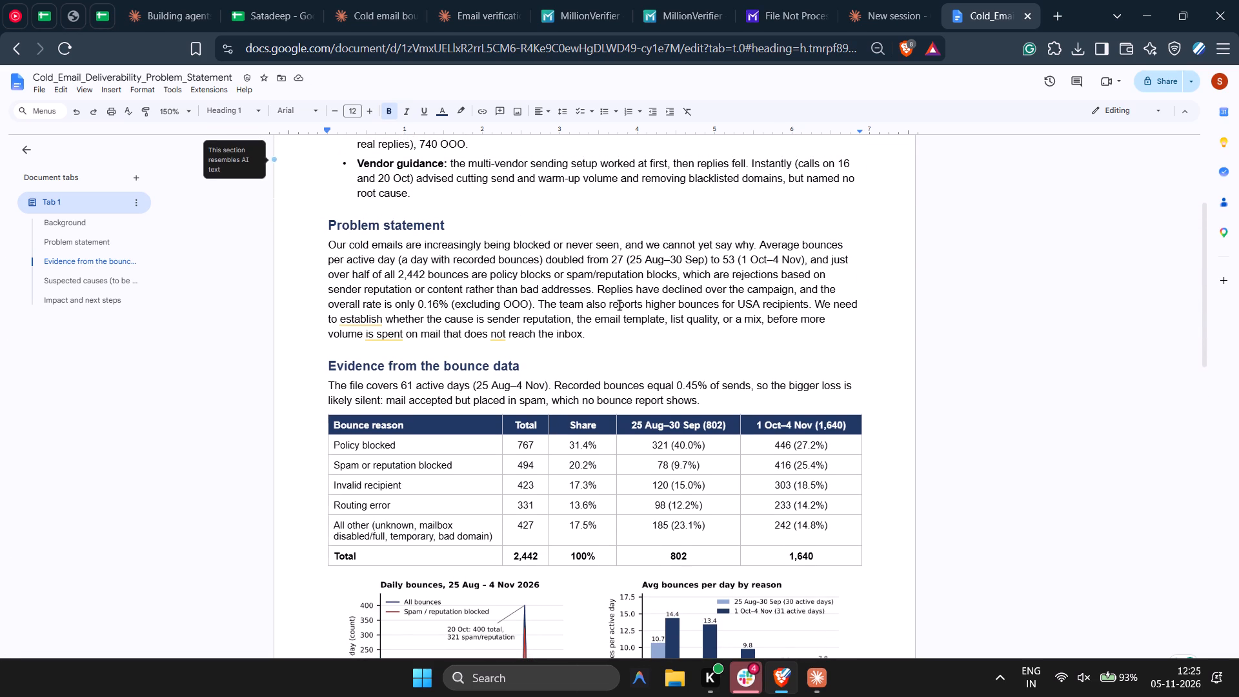
pyautogui.click(619, 305)
pyautogui.scroll(-4, 619, 305)
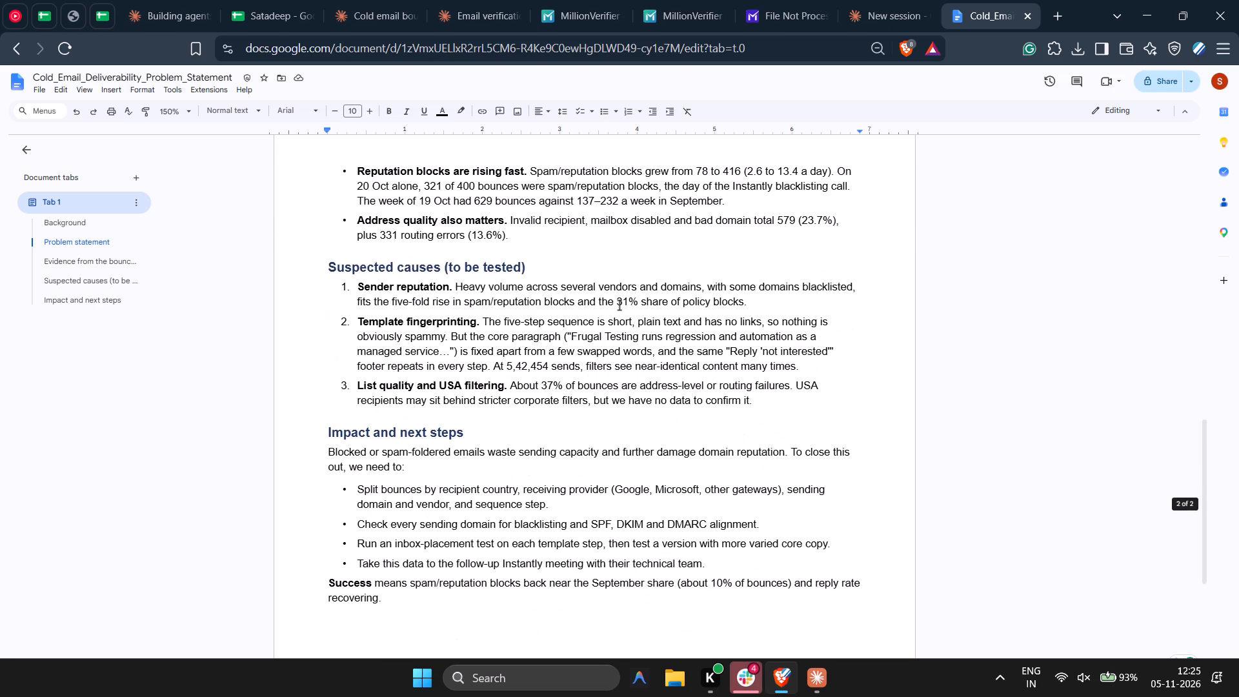
pyautogui.scroll(-2, 619, 305)
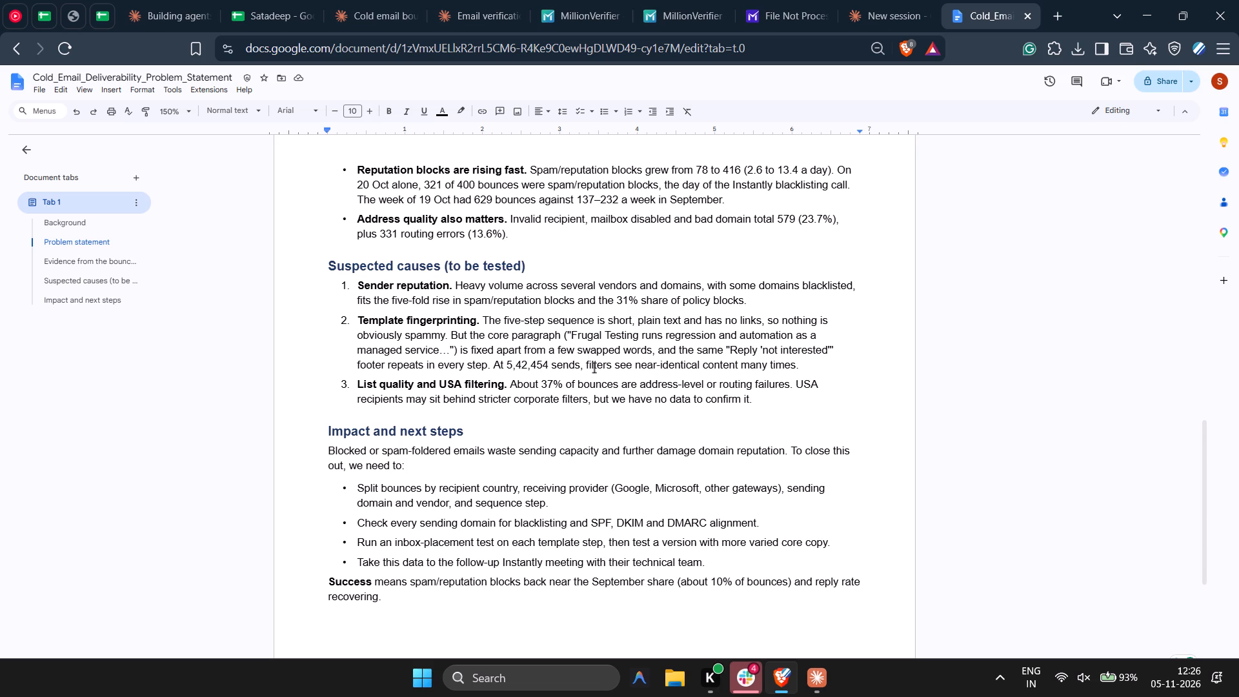
pyautogui.scroll(-1, 594, 367)
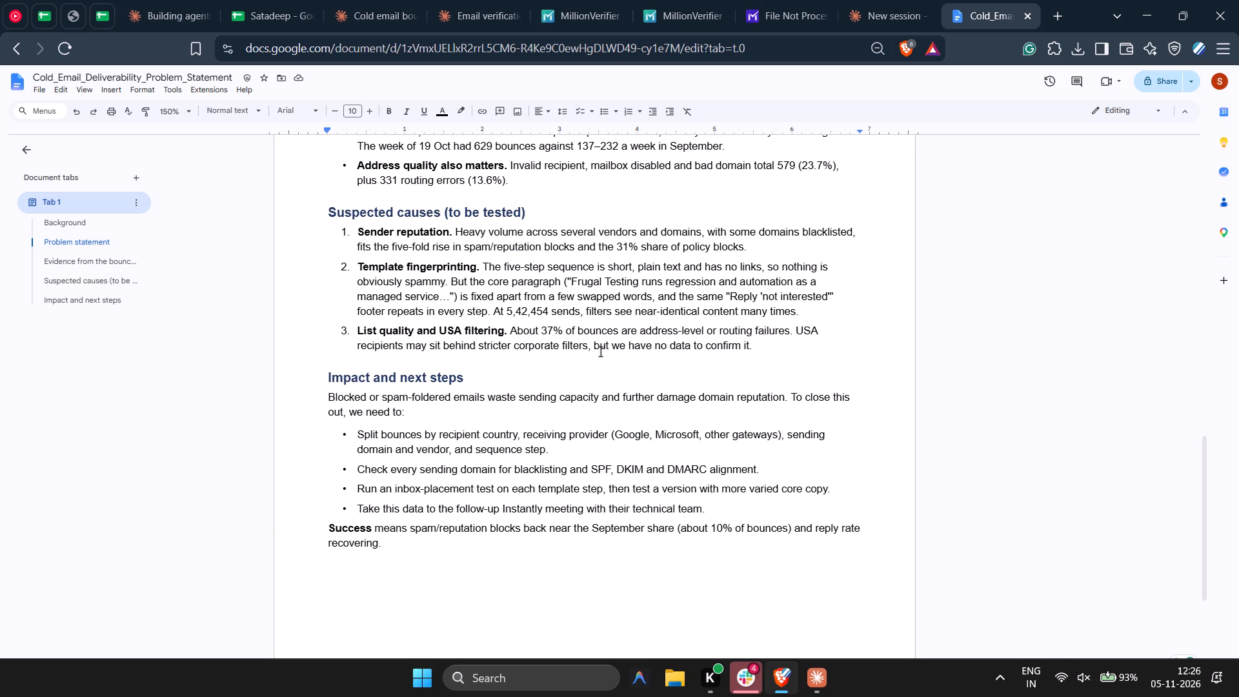
pyautogui.scroll(-2, 611, 354)
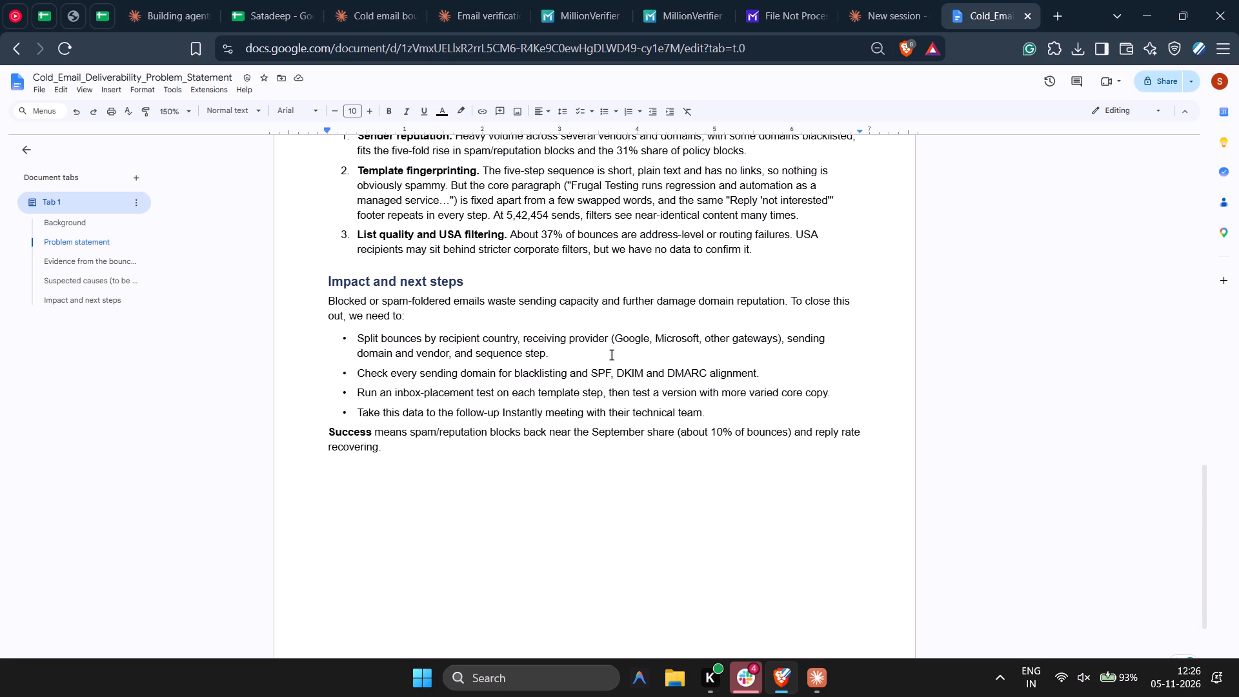
pyautogui.scroll(-1, 611, 354)
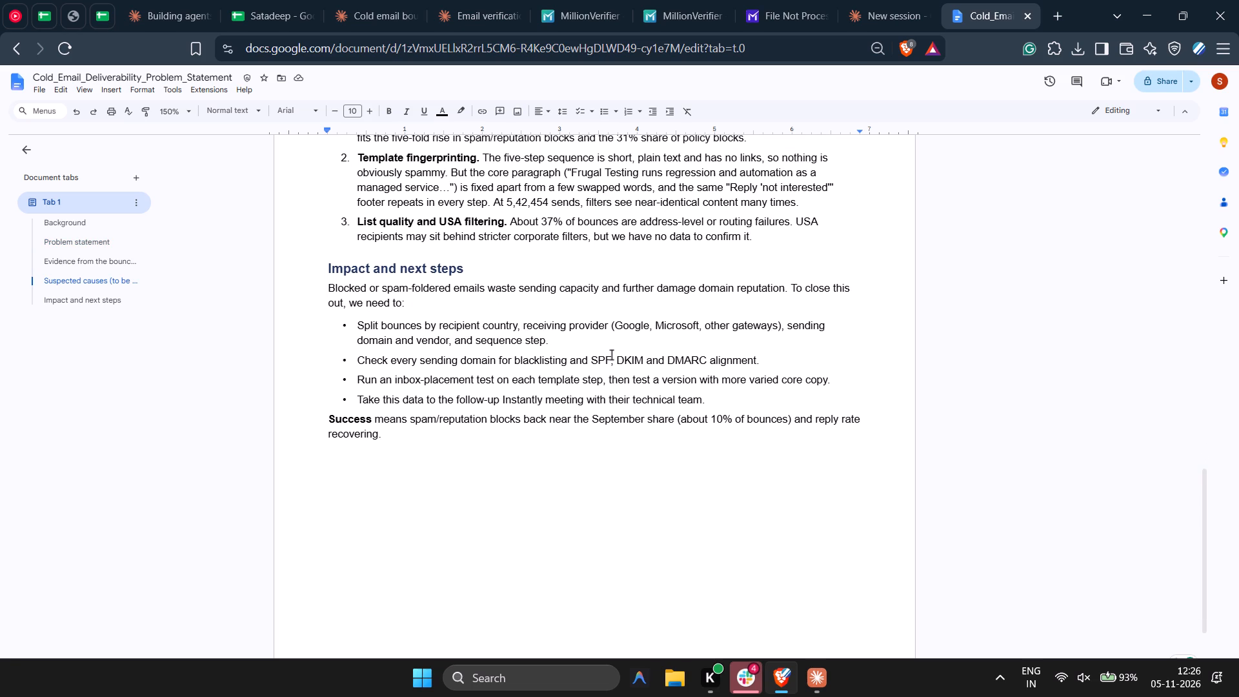
pyautogui.scroll(-1, 611, 354)
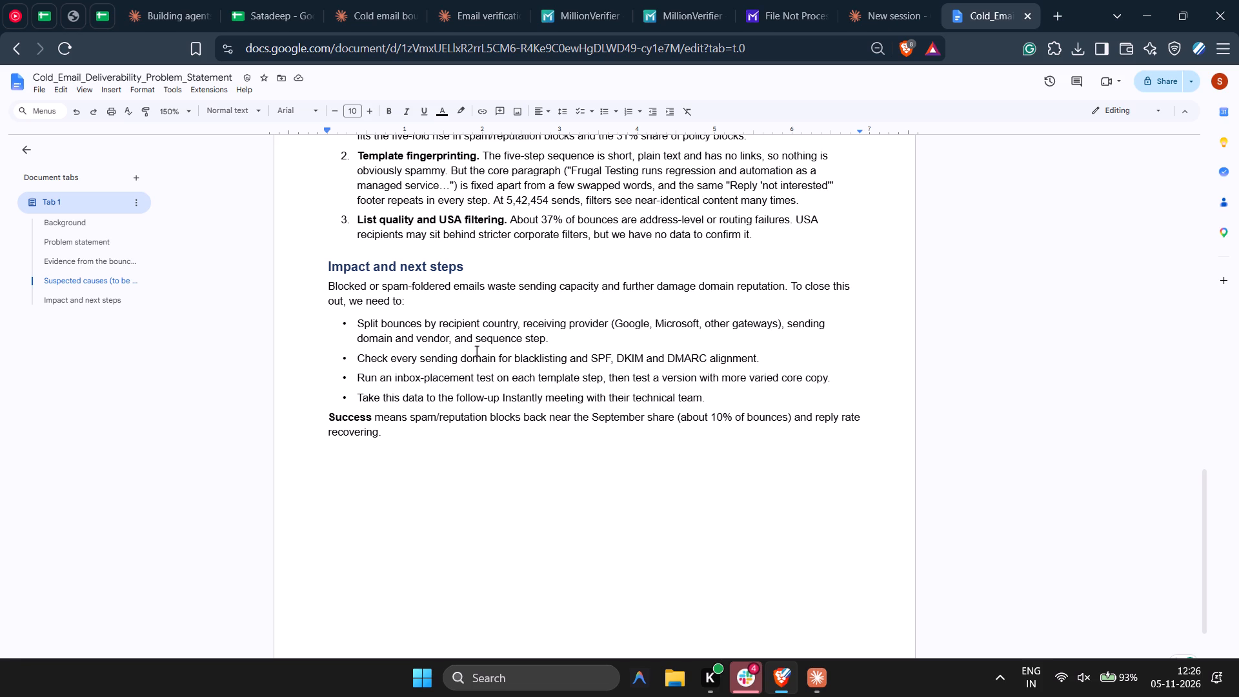
pyautogui.scroll(-4, 534, 415)
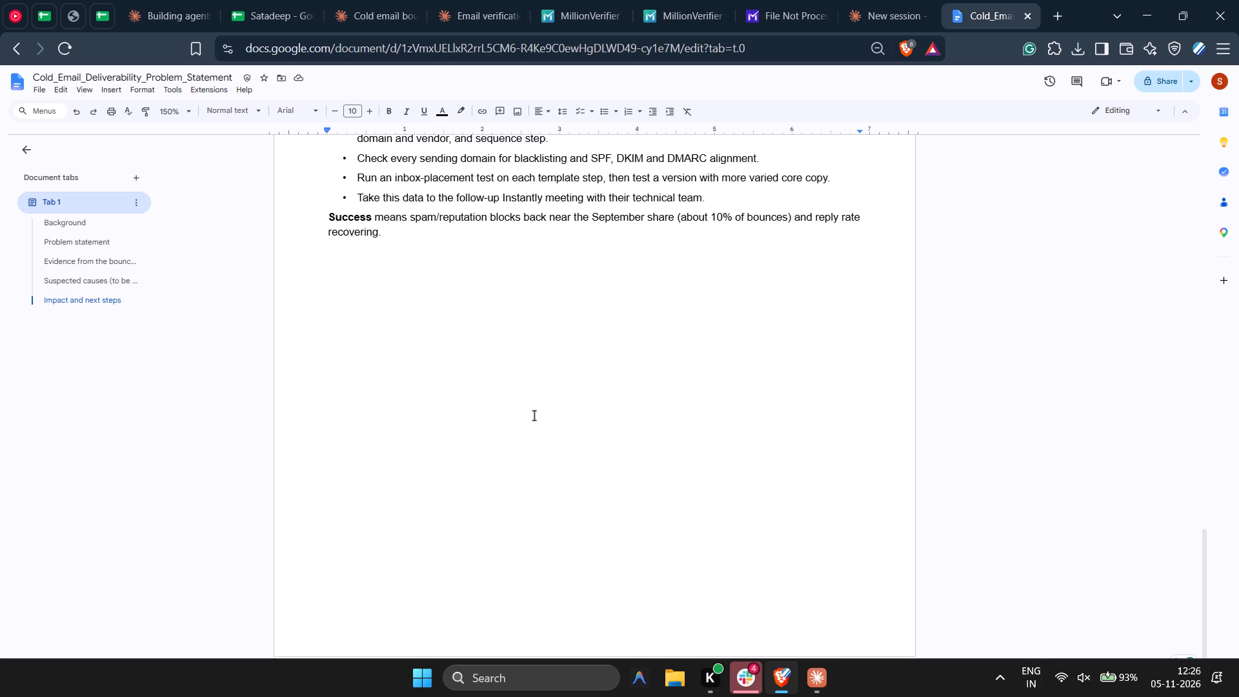
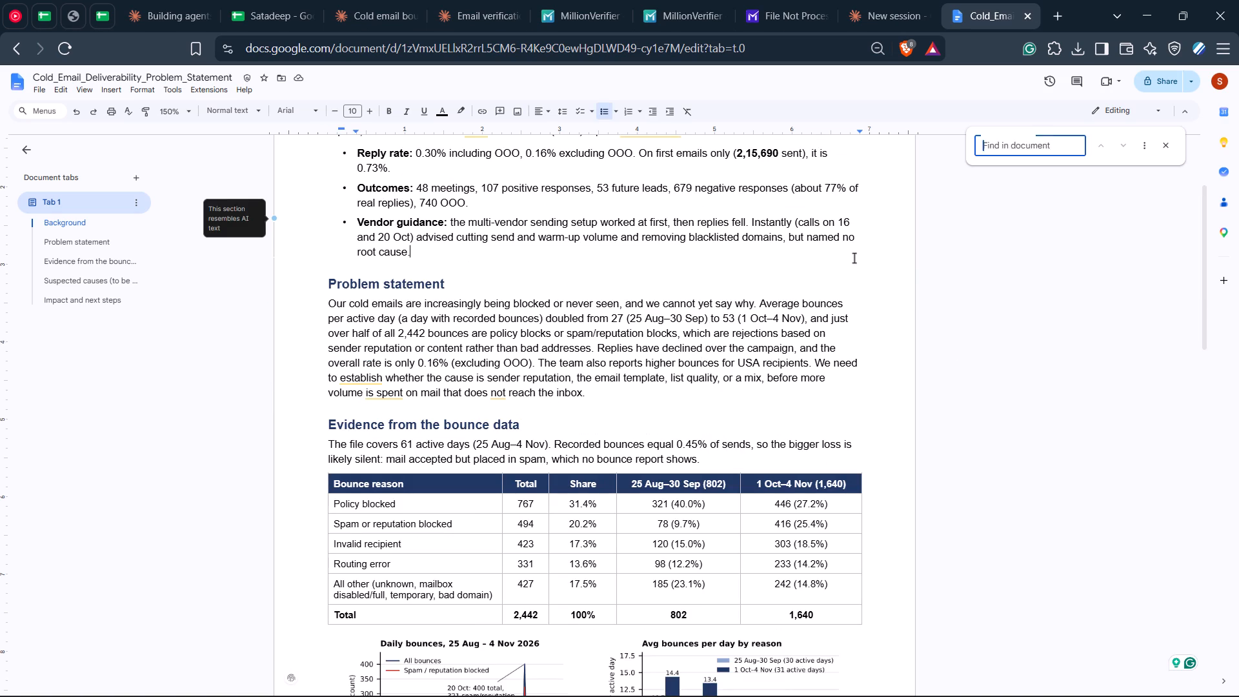
# Find "usa" in the report and delete the Problem statement sentence saying the team reports higher bounces for USA recipients.
pyautogui.write('USA')
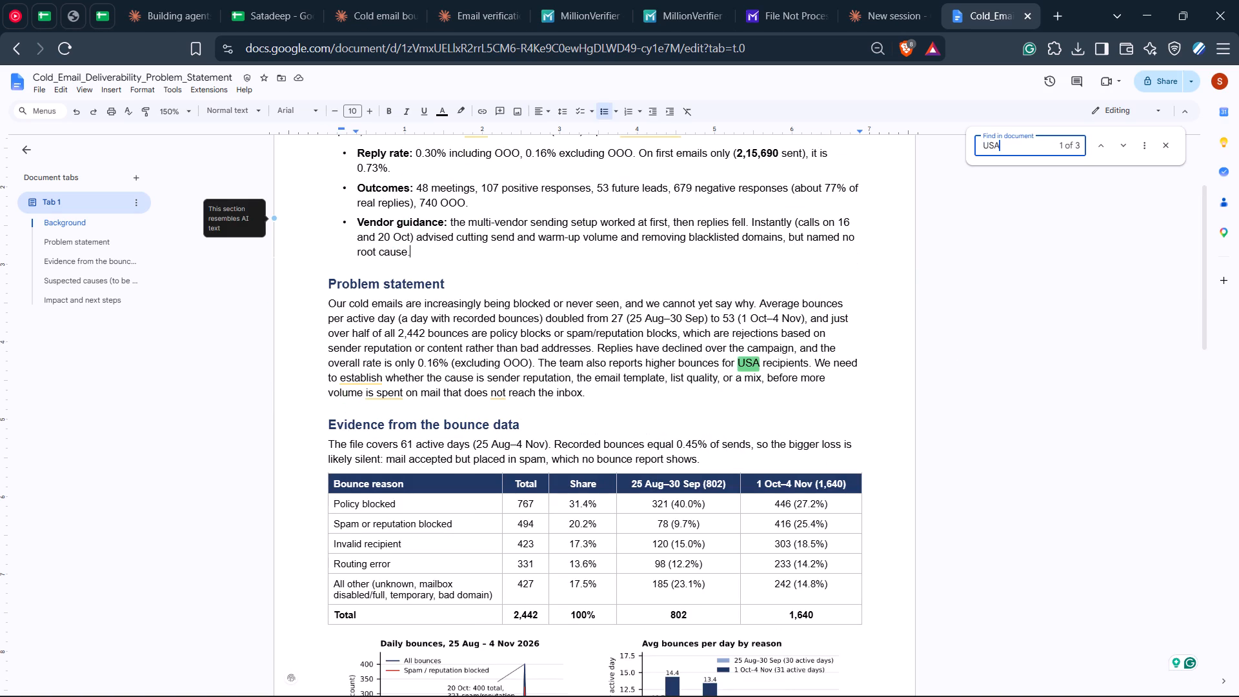
pyautogui.press('BackSpace')
pyautogui.press('BackSpace')
pyautogui.press('BackSpace')
pyautogui.press('BackSpace')
pyautogui.write('usa')
pyautogui.moveTo(539, 362); pyautogui.dragTo(834, 364)
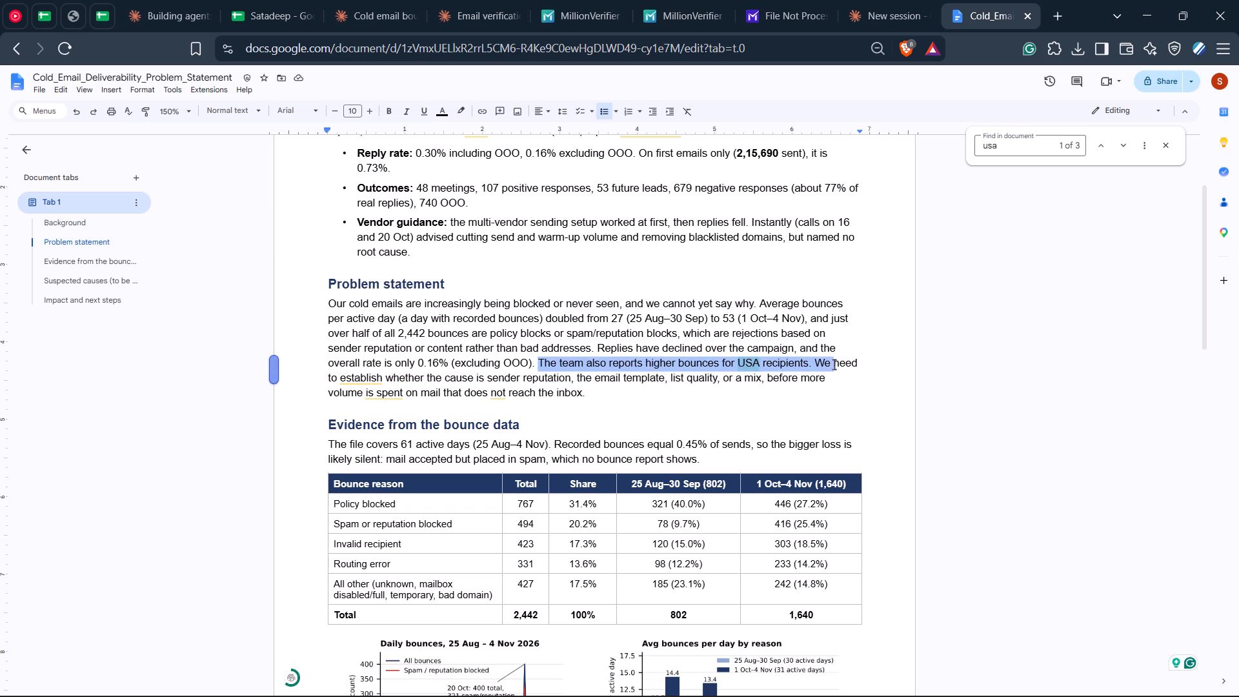
pyautogui.moveTo(834, 364); pyautogui.dragTo(814, 363)
pyautogui.click(801, 363)
pyautogui.moveTo(811, 367); pyautogui.dragTo(547, 370)
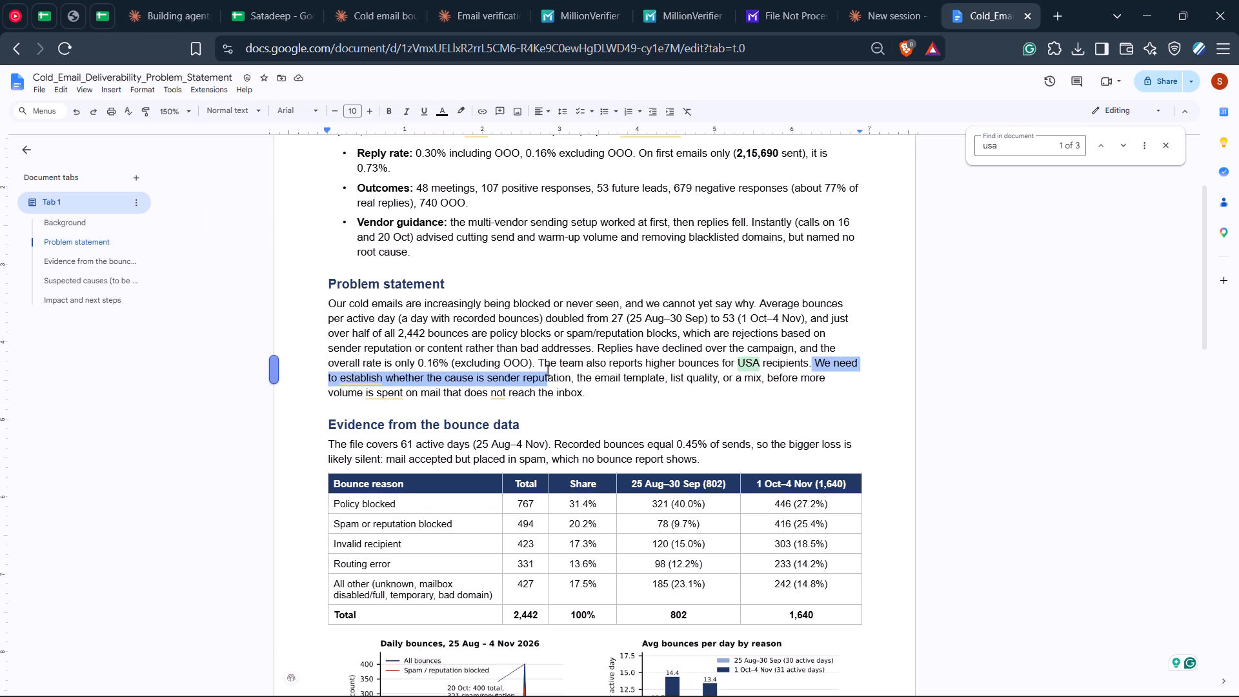
pyautogui.moveTo(547, 370); pyautogui.dragTo(539, 365)
pyautogui.press('BackSpace')
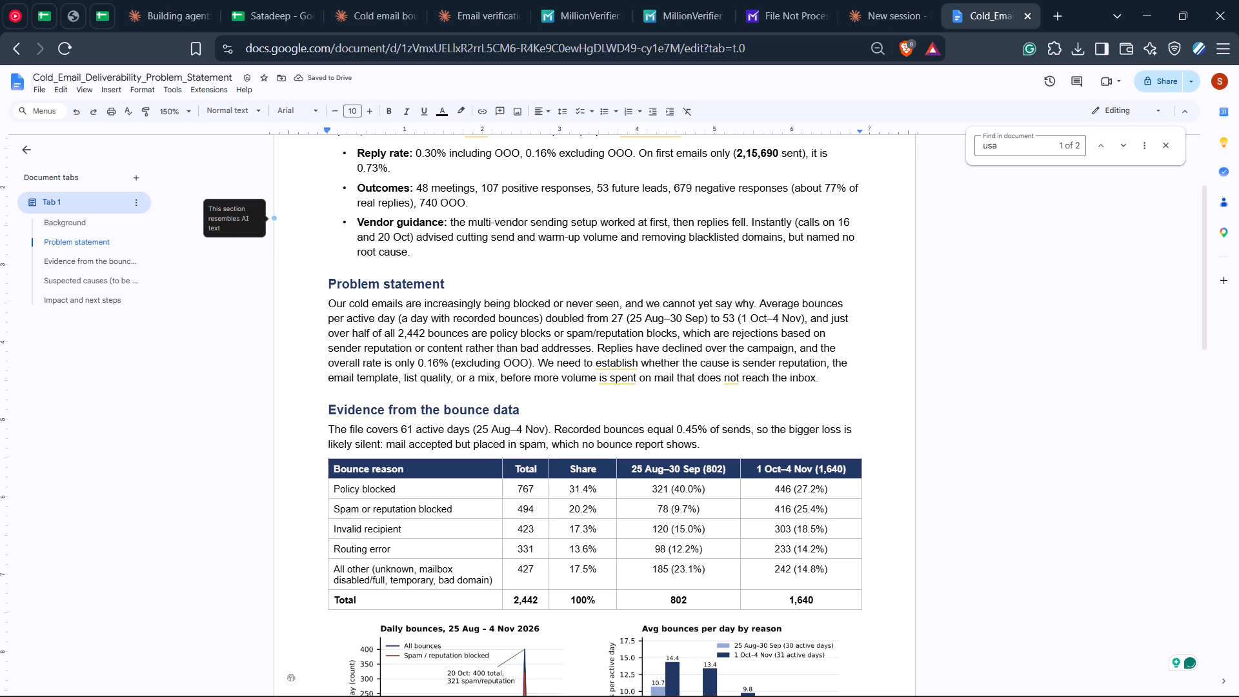
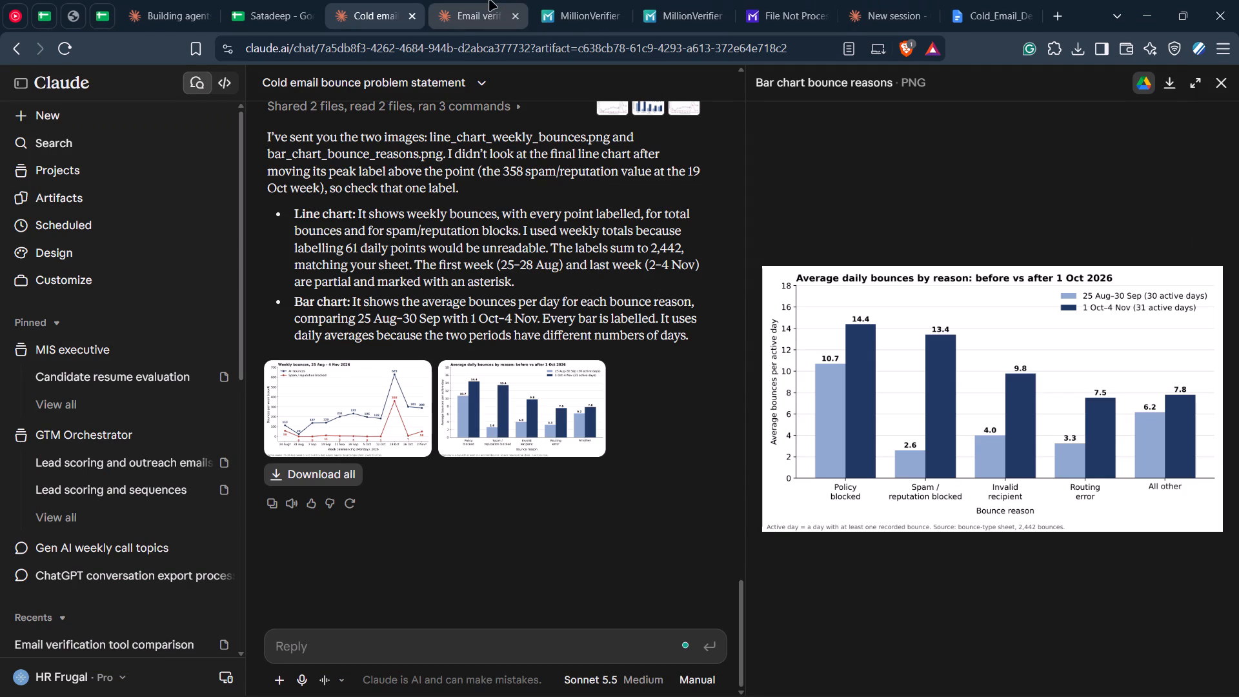
# Return to the Cold_Email_Deliverability_Problem_Statement document and paste the bar chart on a new line after the weekly bounces chart.
pyautogui.click(1007, 0)
pyautogui.scroll(-5, 689, 489)
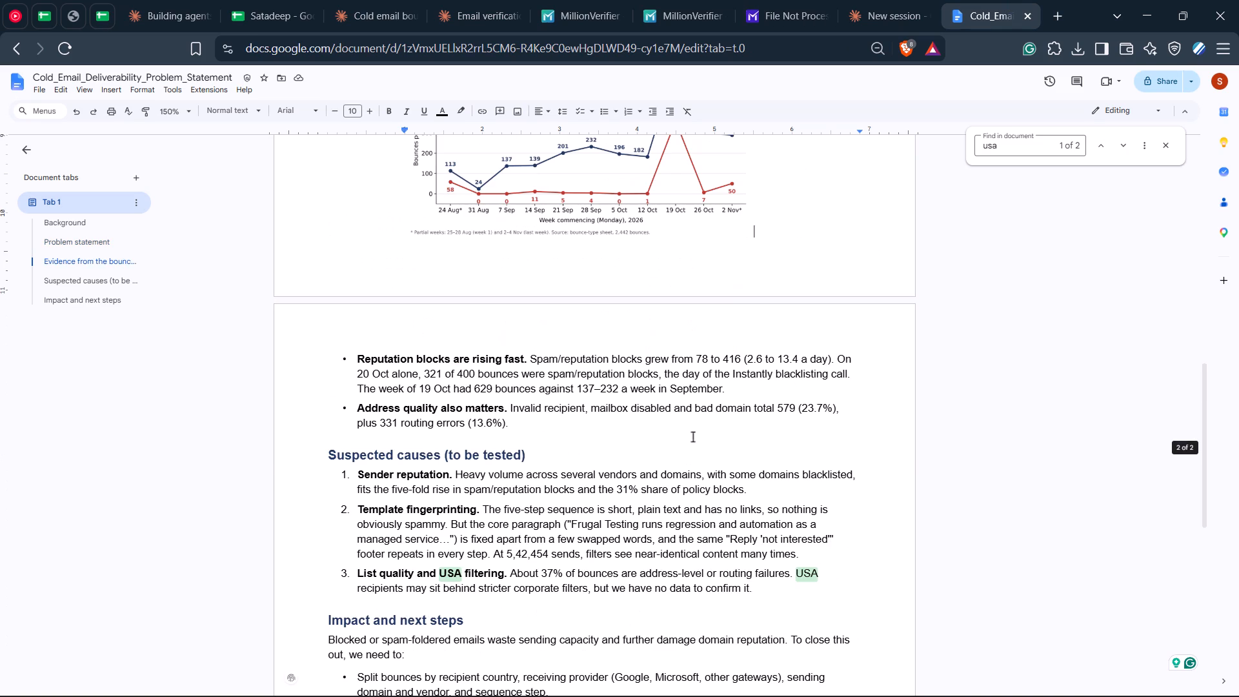
pyautogui.scroll(-4, 796, 252)
pyautogui.scroll(4, 797, 270)
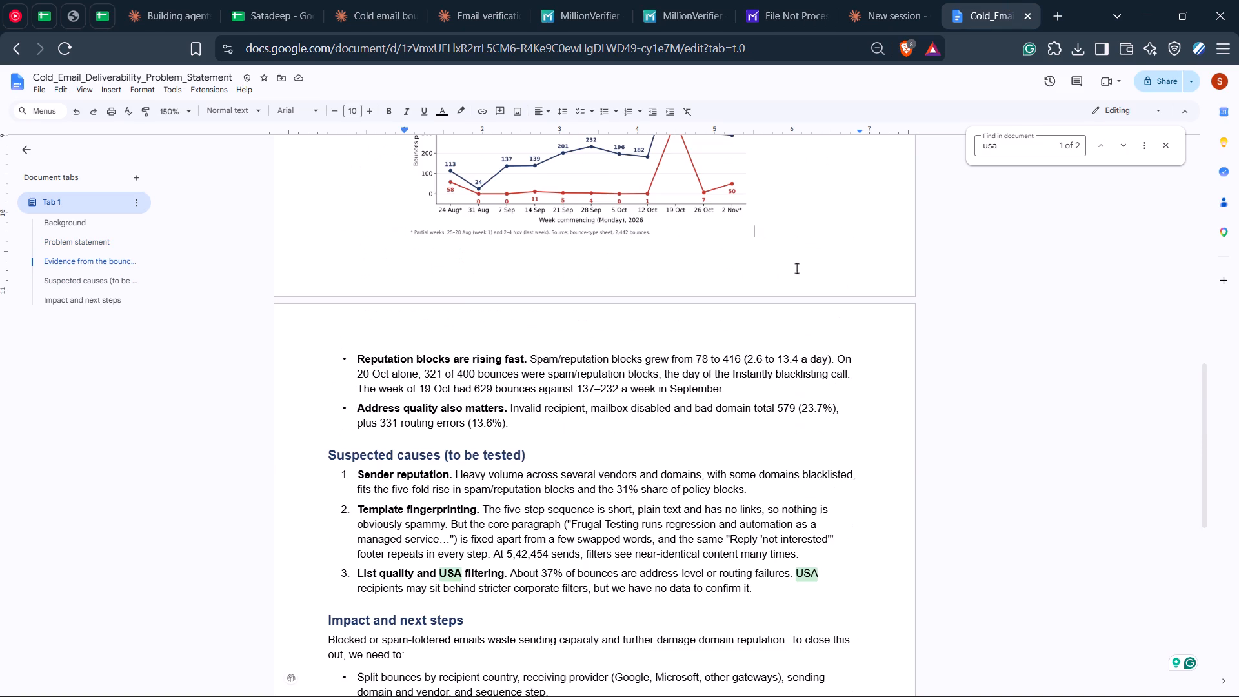
pyautogui.press('Return')
pyautogui.hotkey('ctrl', 'v')
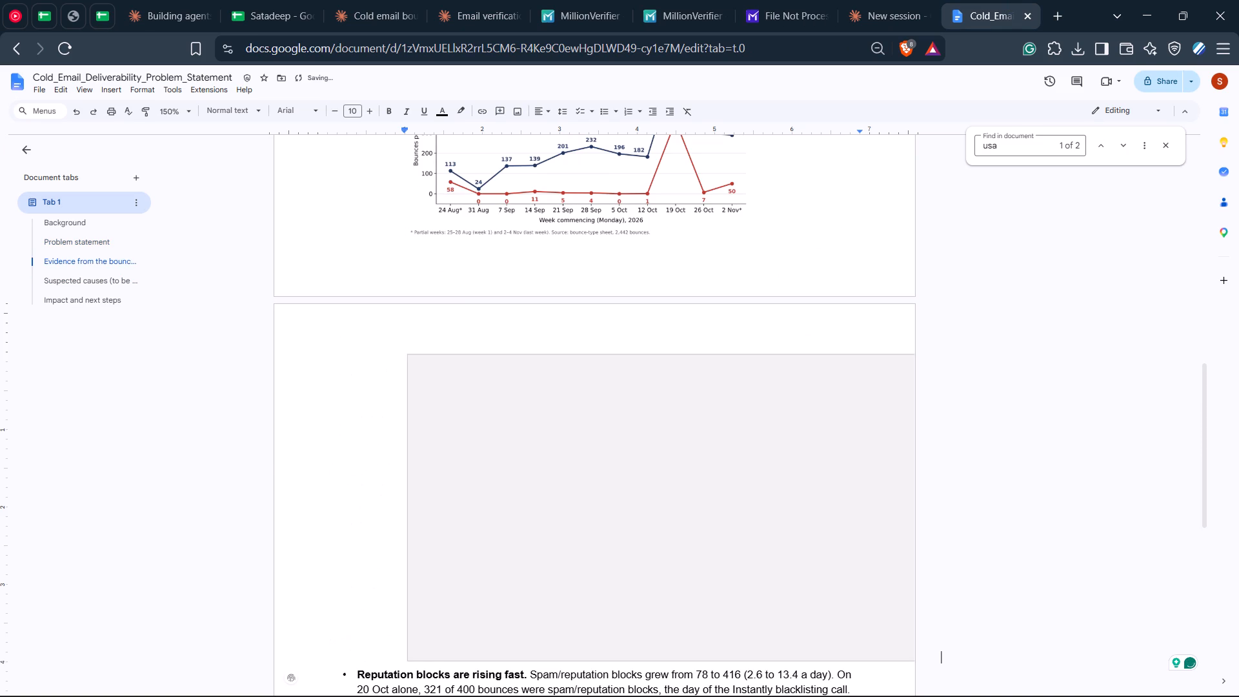
# Shrink the average daily bounces bar chart proportionally to about the same width as the weekly bounces line chart above it.
pyautogui.click(775, 426)
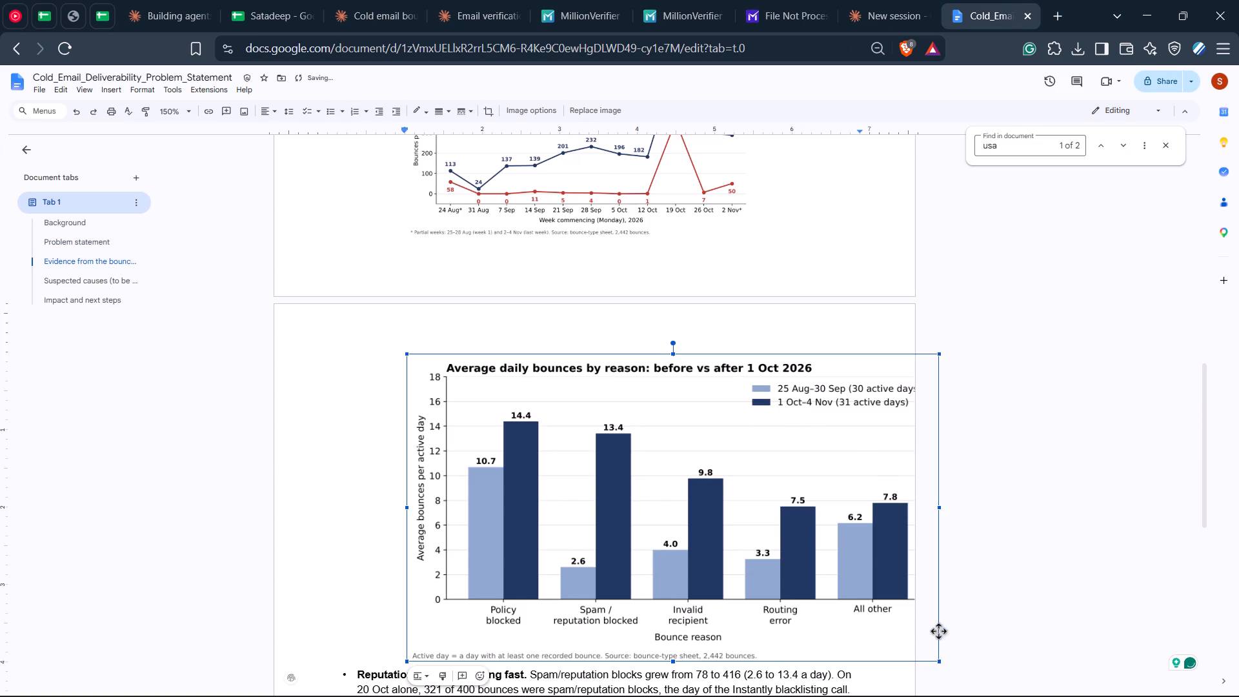
pyautogui.moveTo(942, 662); pyautogui.dragTo(792, 549)
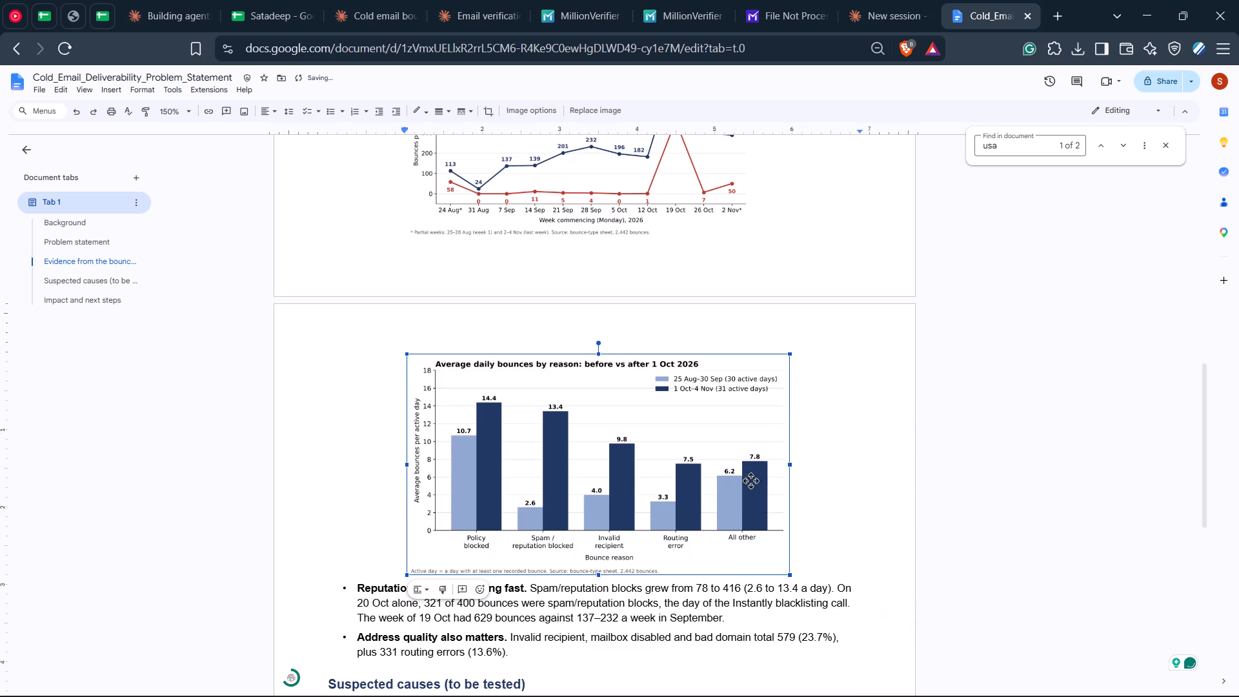
pyautogui.moveTo(789, 573); pyautogui.dragTo(778, 554)
pyautogui.scroll(2, 825, 487)
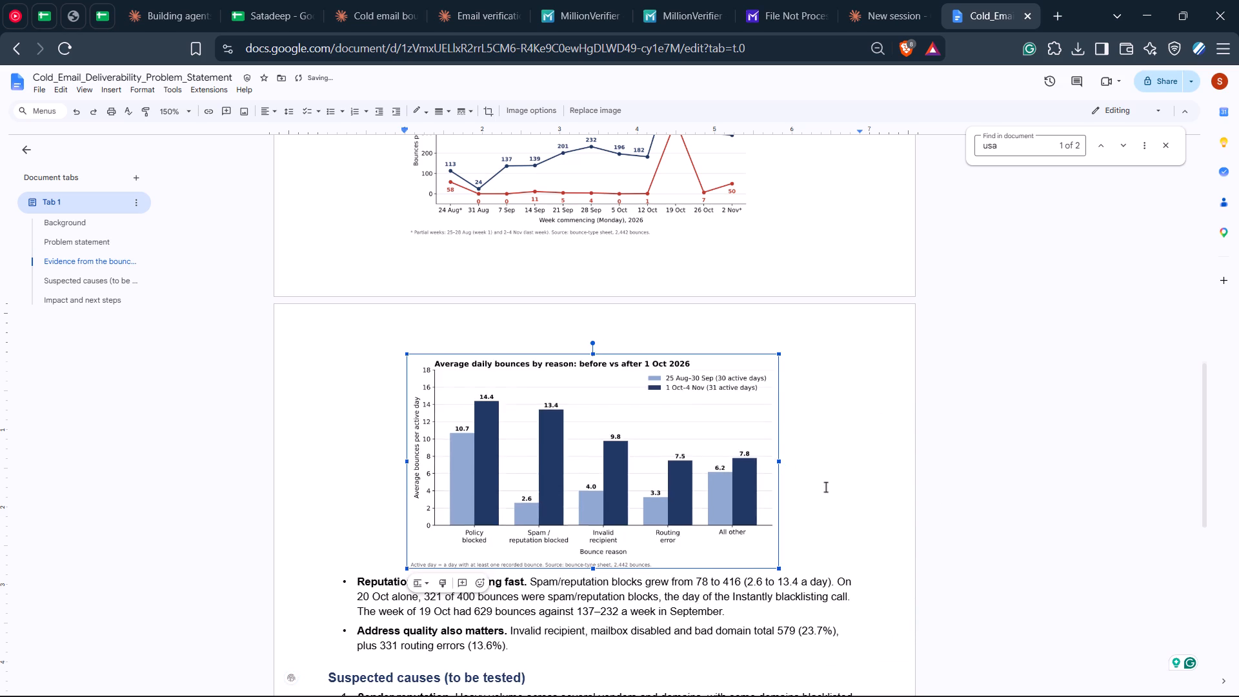
pyautogui.scroll(2, 825, 487)
pyautogui.scroll(-3, 825, 487)
pyautogui.click(609, 496)
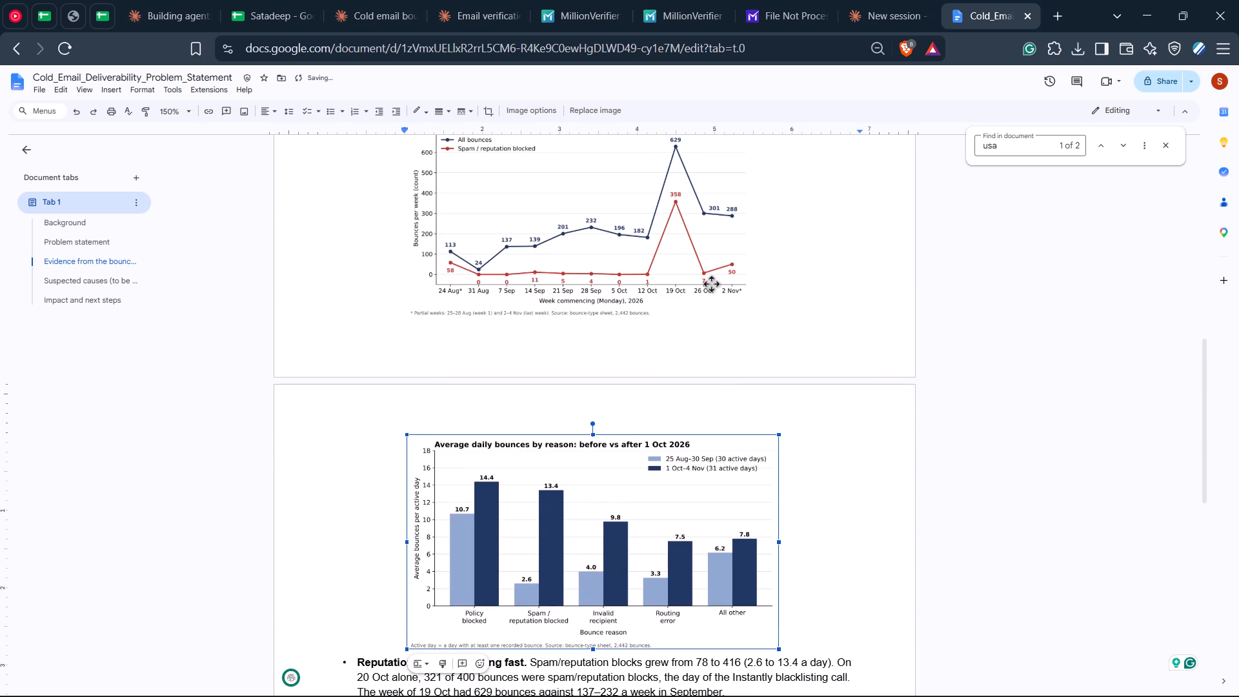
pyautogui.click(711, 283)
pyautogui.click(659, 543)
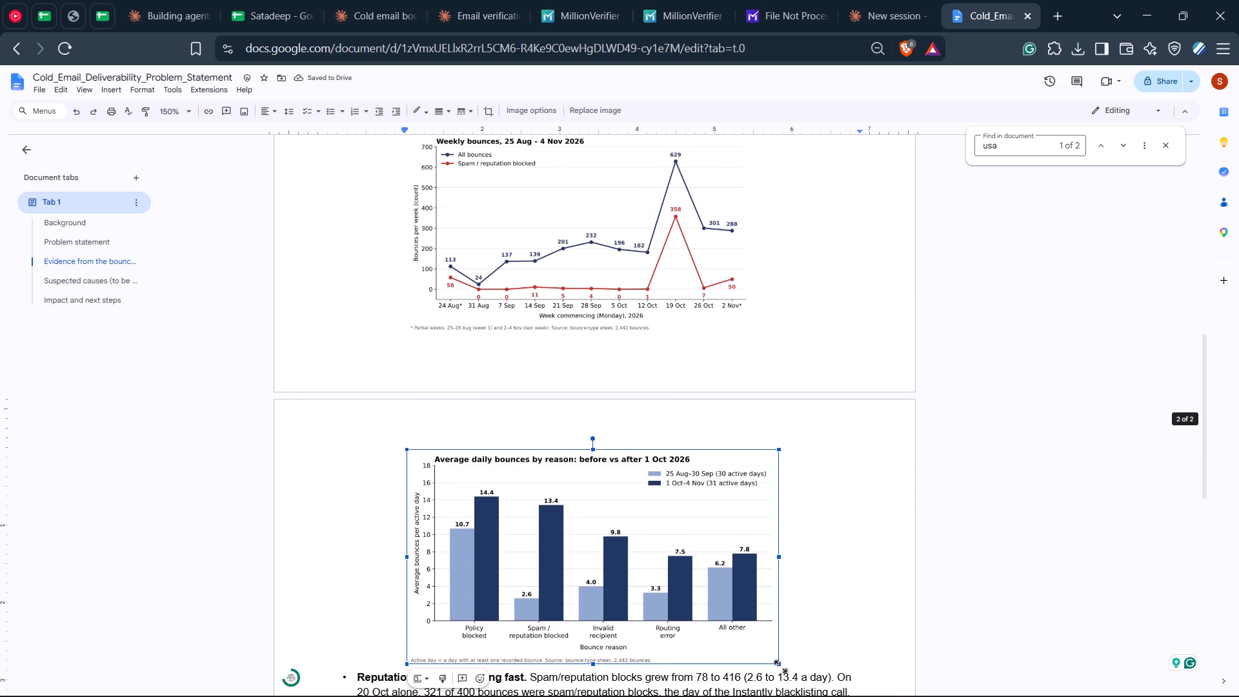
pyautogui.moveTo(780, 666); pyautogui.dragTo(711, 579)
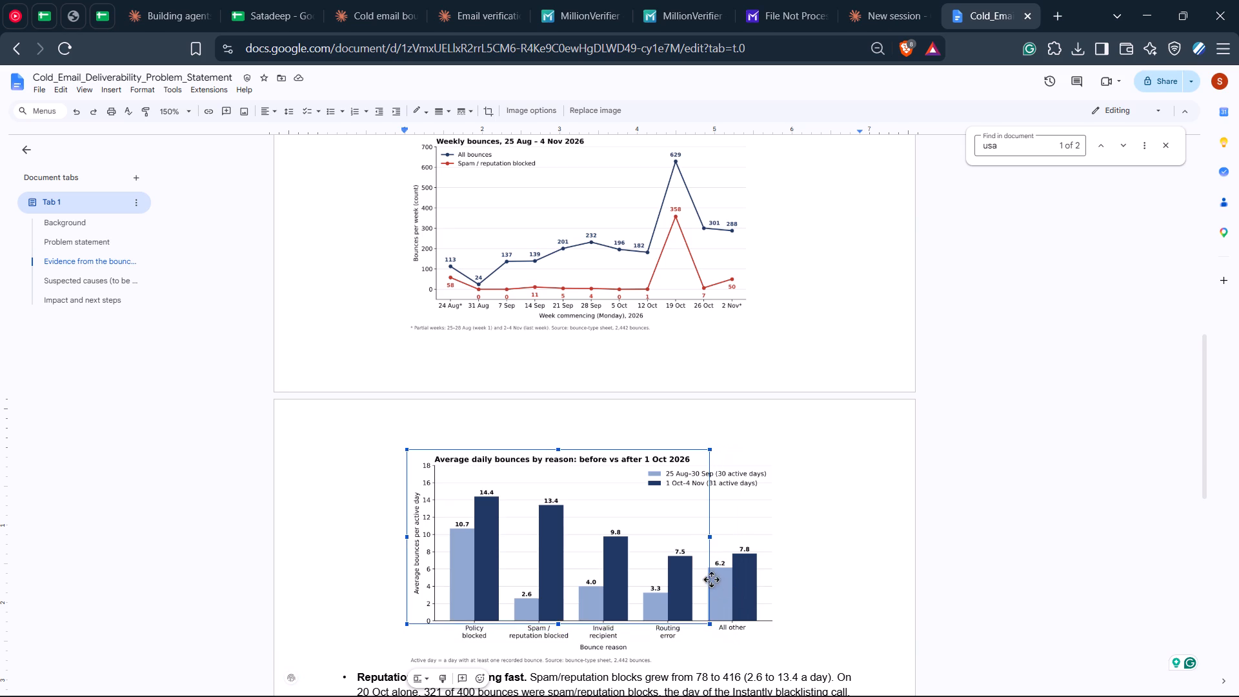
pyautogui.moveTo(711, 579); pyautogui.dragTo(750, 632)
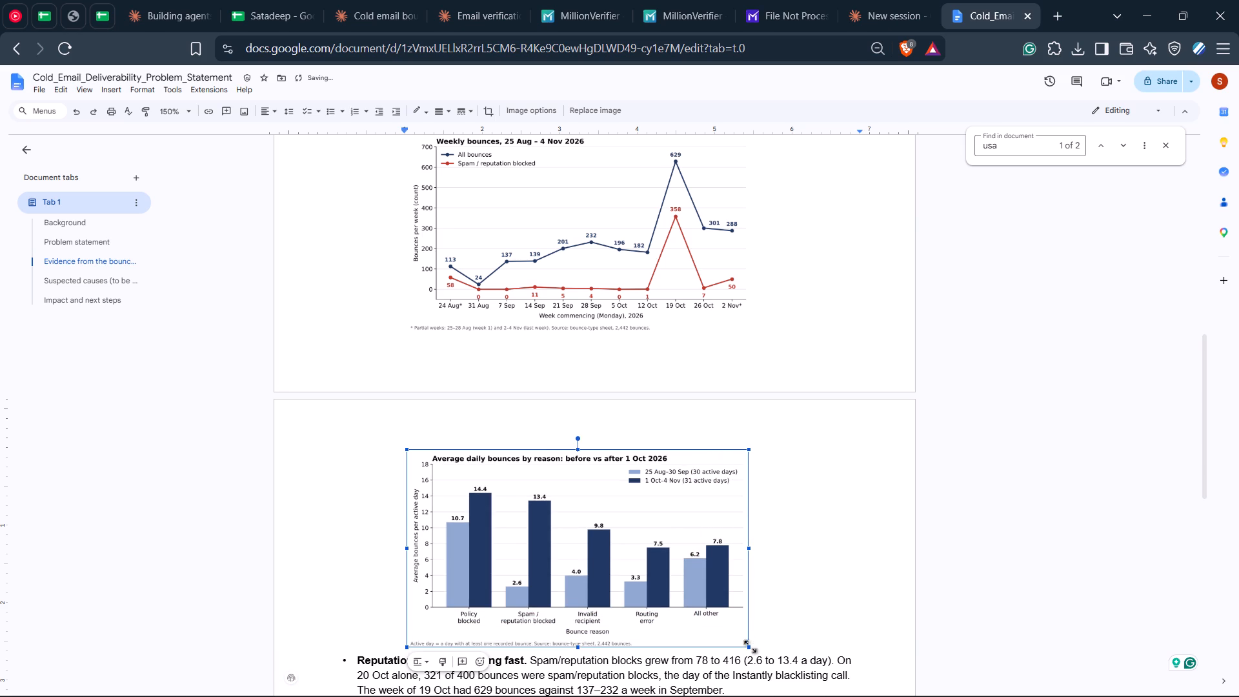
pyautogui.moveTo(750, 647); pyautogui.dragTo(758, 651)
pyautogui.click(793, 594)
# Shorten the third suspected cause's bold title to "List quality" by removing "and USA filtering".
pyautogui.scroll(-2, 787, 584)
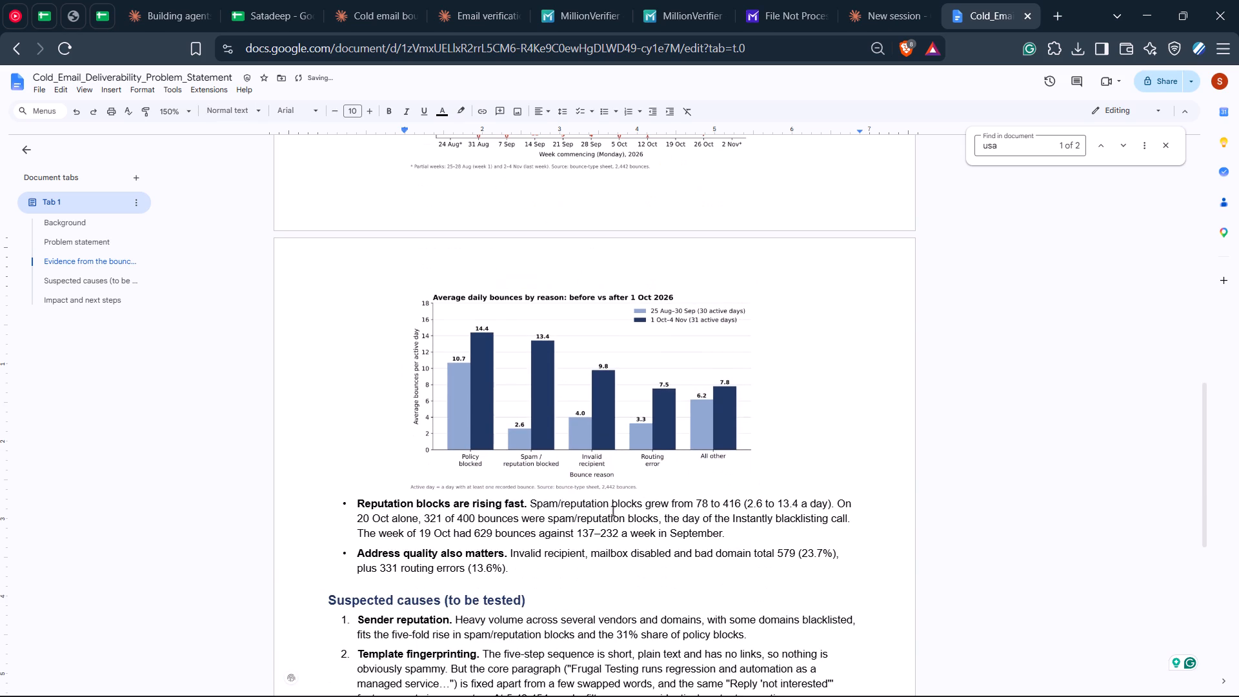
pyautogui.scroll(-6, 479, 477)
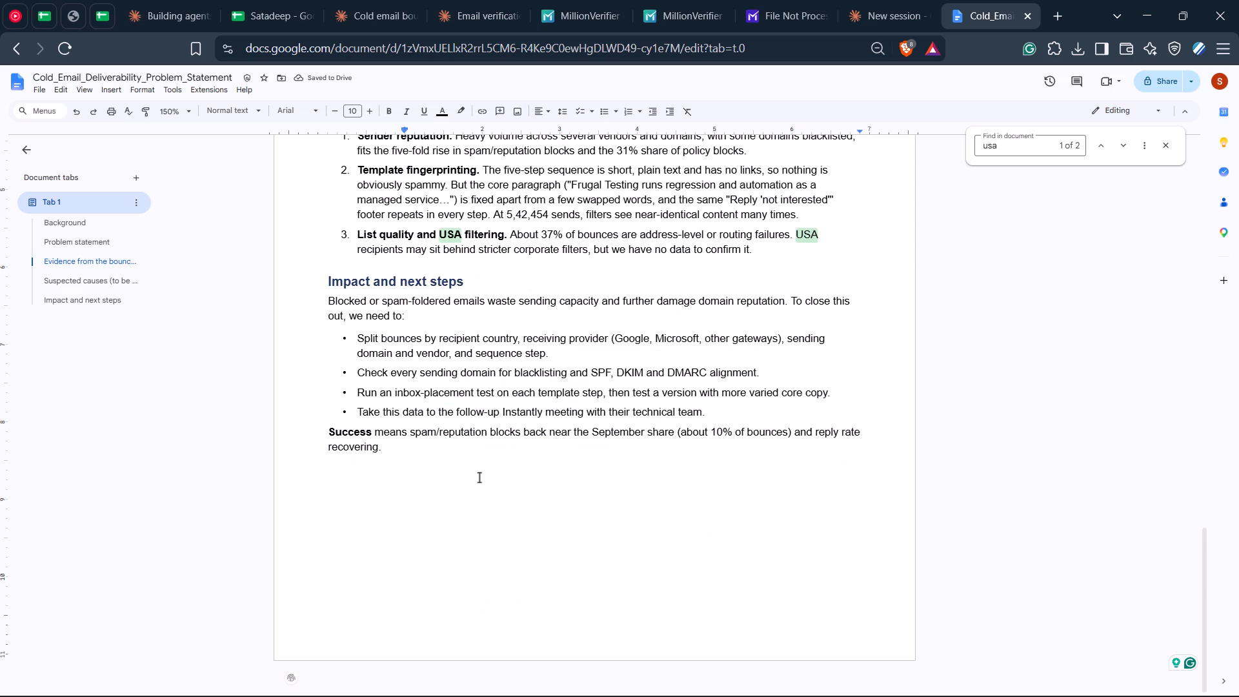
pyautogui.scroll(1, 479, 477)
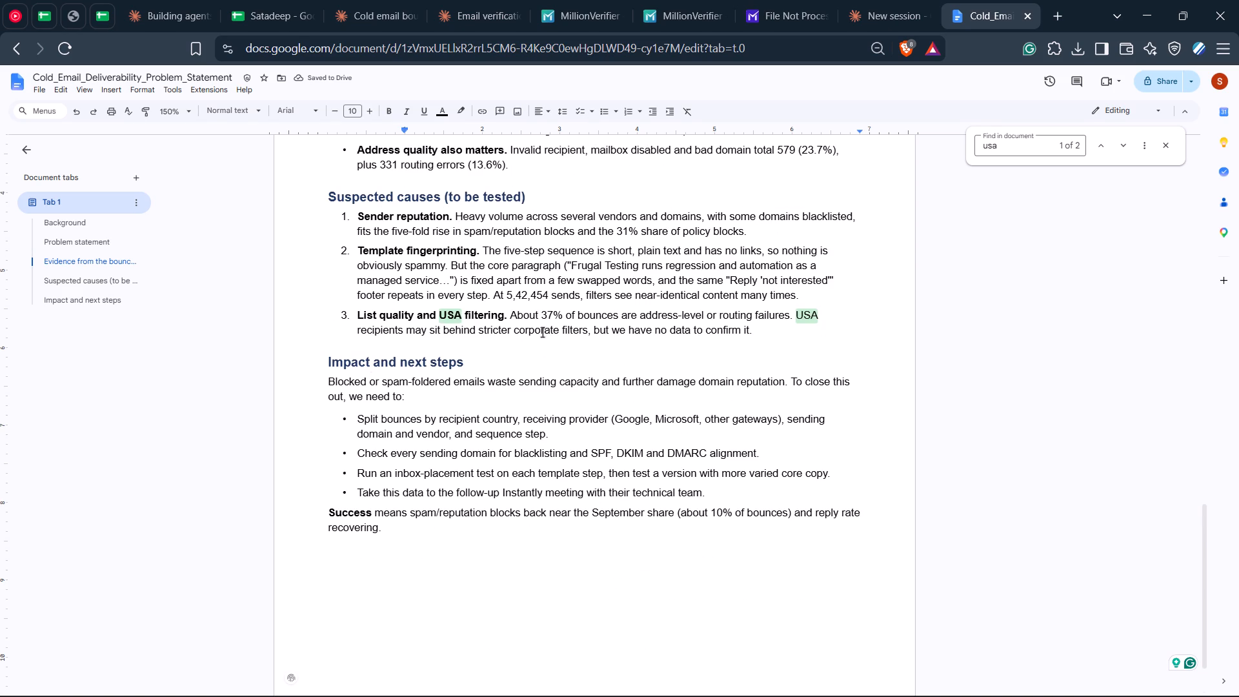
pyautogui.click(504, 316)
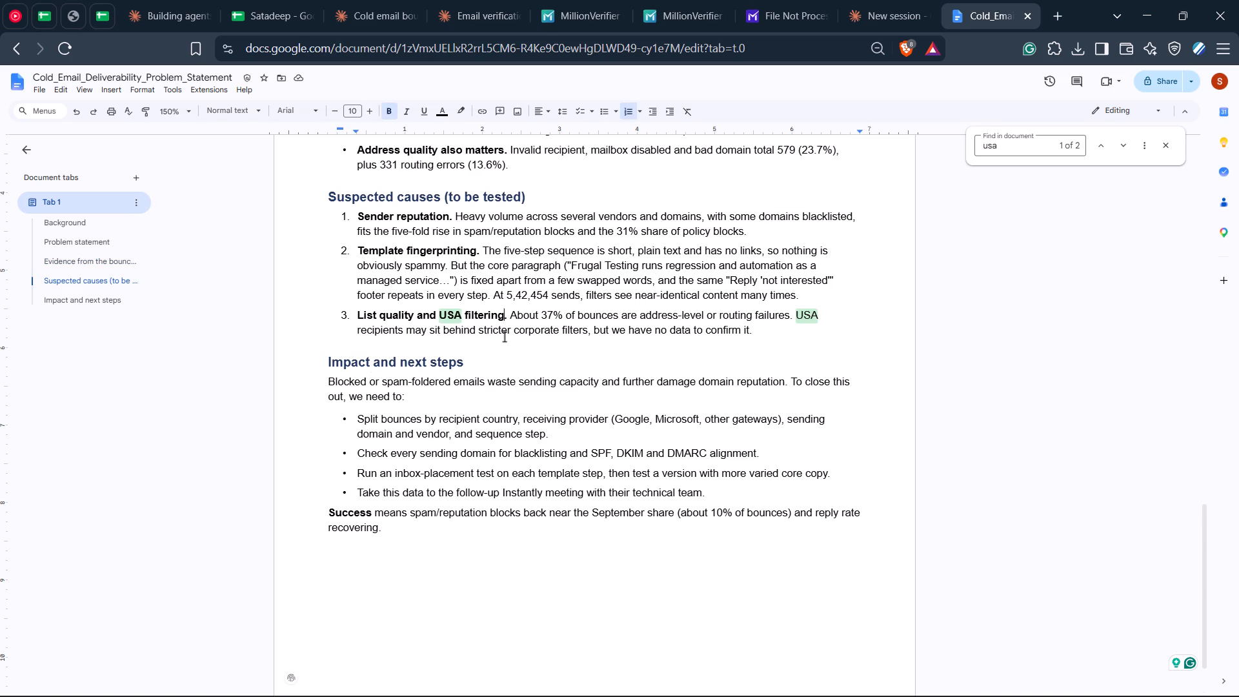
pyautogui.press('BackSpace')
pyautogui.press('BackSpace')
pyautogui.press('BackSpace')
pyautogui.press('BackSpace')
pyautogui.press('BackSpace')
pyautogui.press('BackSpace')
pyautogui.press('BackSpace')
pyautogui.press('BackSpace')
pyautogui.press('BackSpace')
pyautogui.press('BackSpace')
pyautogui.press('BackSpace')
pyautogui.press('BackSpace')
pyautogui.press('BackSpace')
pyautogui.press('BackSpace')
pyautogui.press('BackSpace')
pyautogui.press('BackSpace')
pyautogui.press('BackSpace')
pyautogui.press('BackSpace')
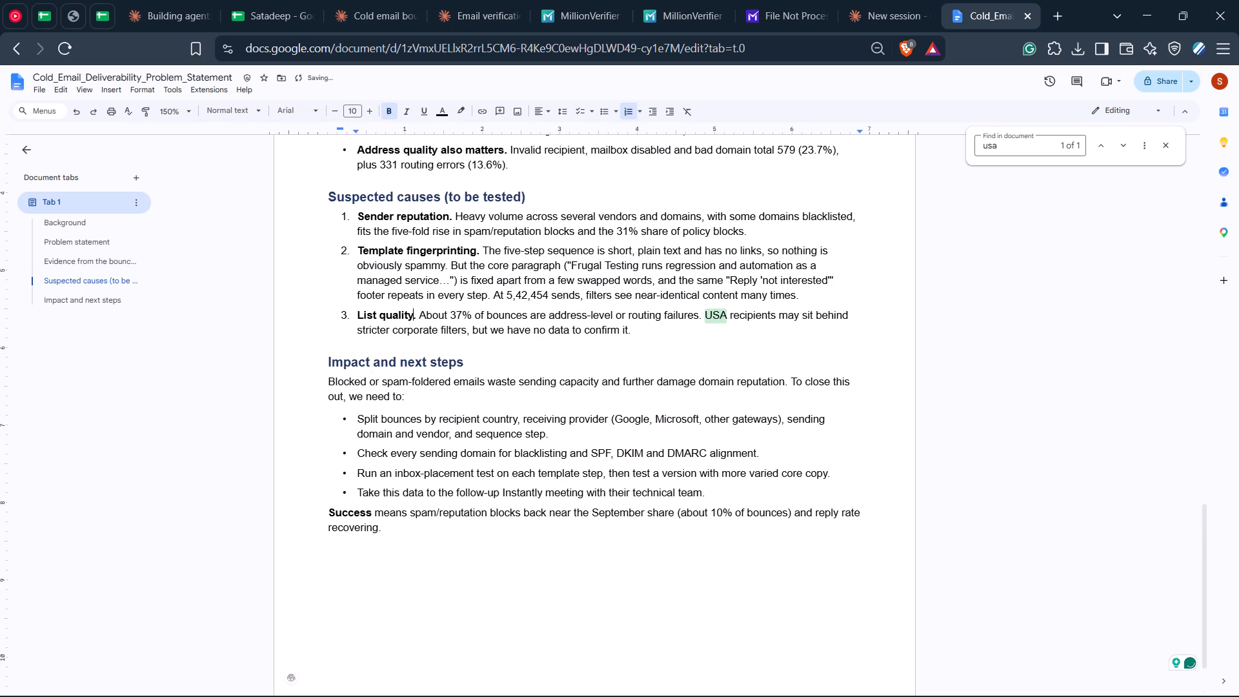
# Delete the sentence about USA recipients and stricter corporate filters from the "List quality" cause, including the trailing space left behind.
pyautogui.click(434, 321)
pyautogui.moveTo(698, 334); pyautogui.dragTo(709, 319)
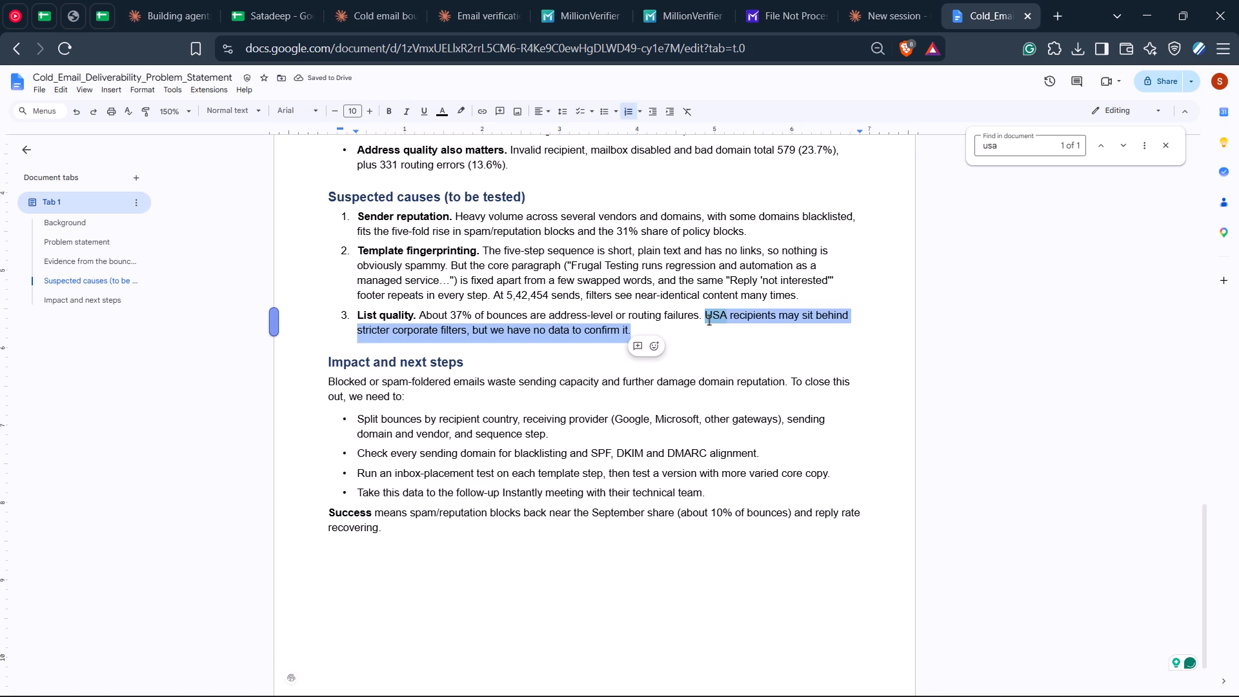
pyautogui.press('BackSpace')
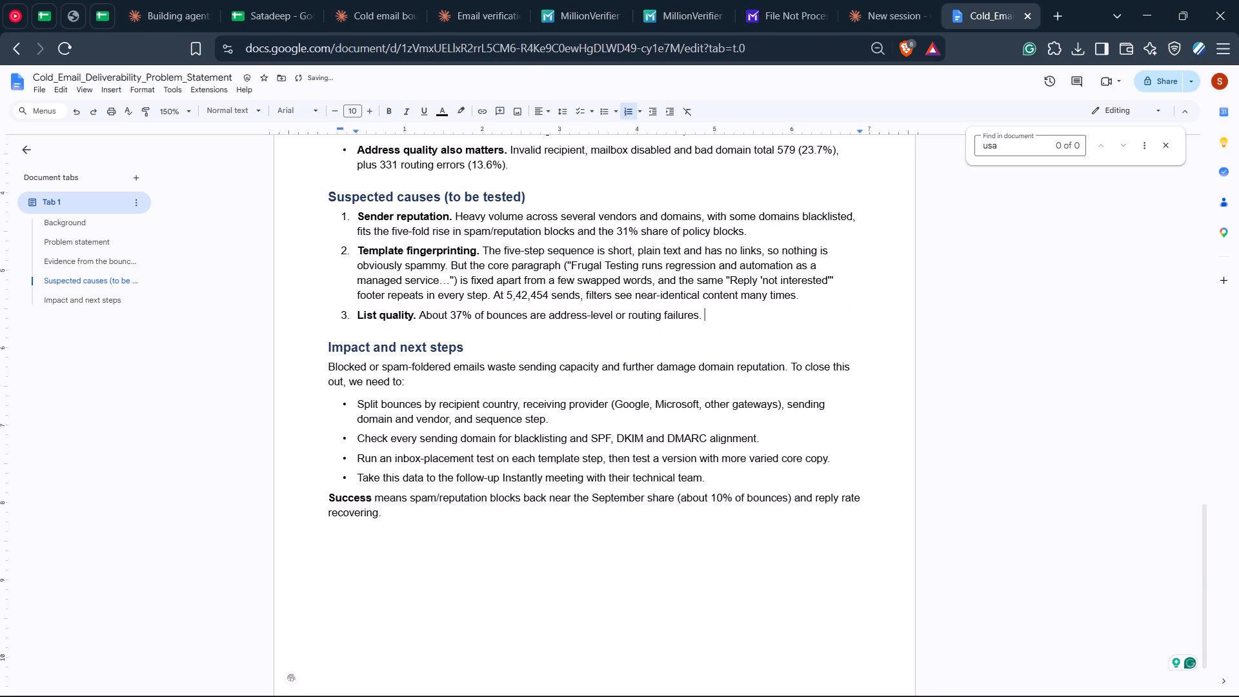
pyautogui.click(726, 315)
pyautogui.press('BackSpace')
pyautogui.click(549, 322)
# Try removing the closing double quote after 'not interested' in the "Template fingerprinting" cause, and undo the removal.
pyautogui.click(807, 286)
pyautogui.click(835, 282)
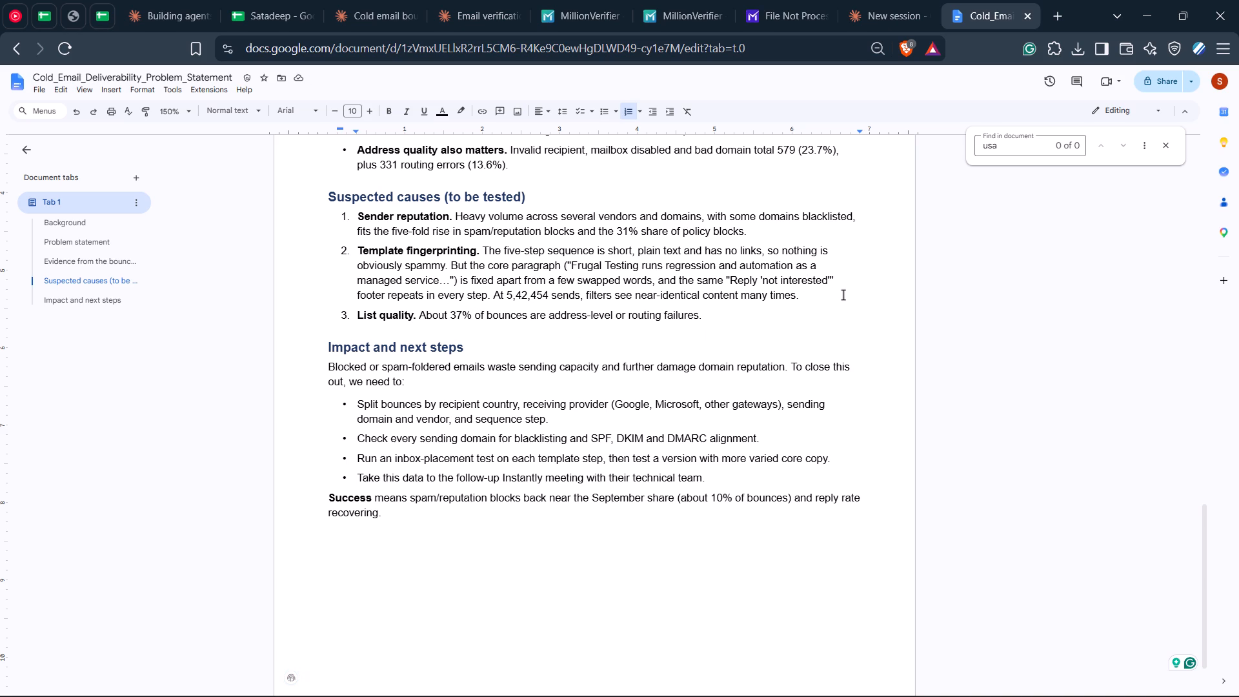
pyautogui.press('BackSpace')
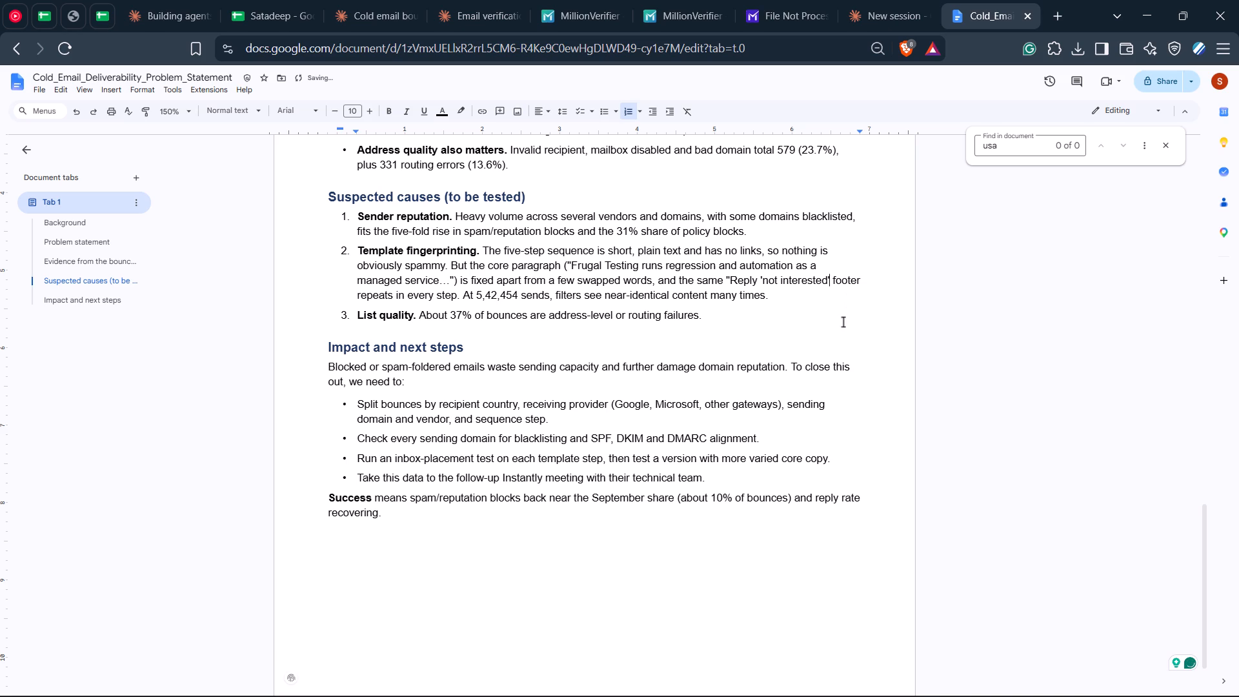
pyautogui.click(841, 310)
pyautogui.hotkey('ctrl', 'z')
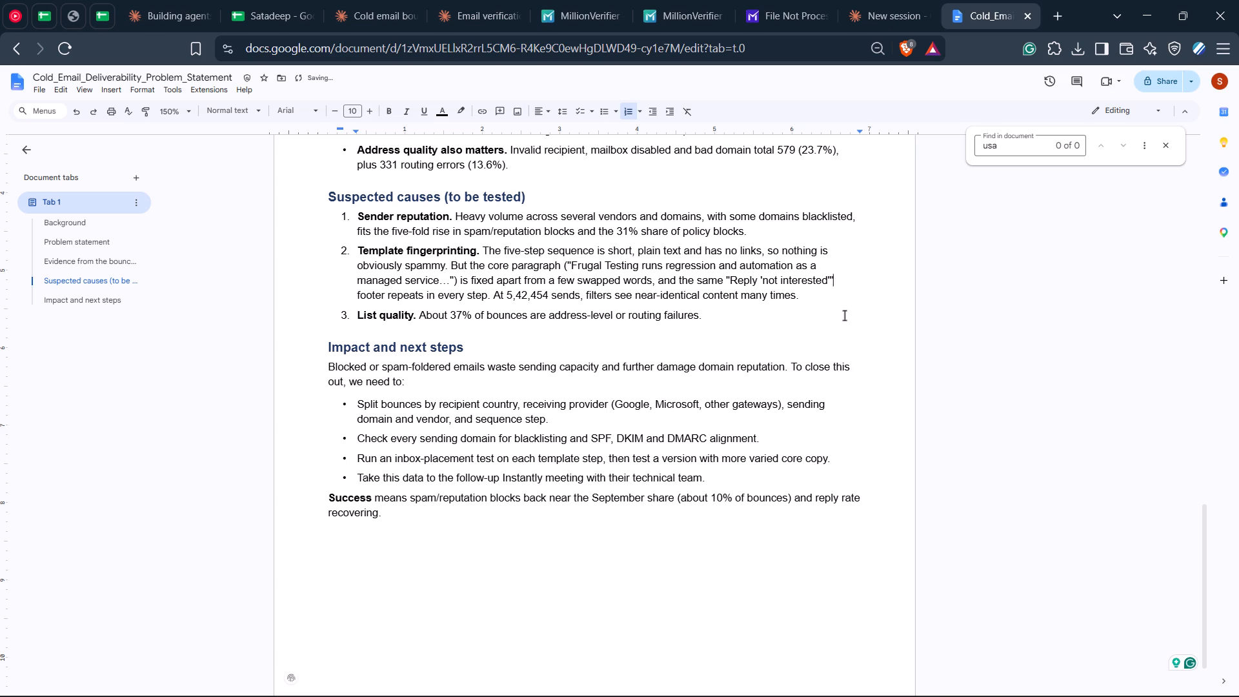
# Insert a space between the single and double closing quotes after 'not interested' in the "Template fingerprinting" cause.
pyautogui.click(844, 315)
pyautogui.click(830, 281)
pyautogui.press('space')
# Review the document from the next steps back to the title, checking the causes, both charts, the bounce table and the problem statement.
pyautogui.scroll(-1, 472, 341)
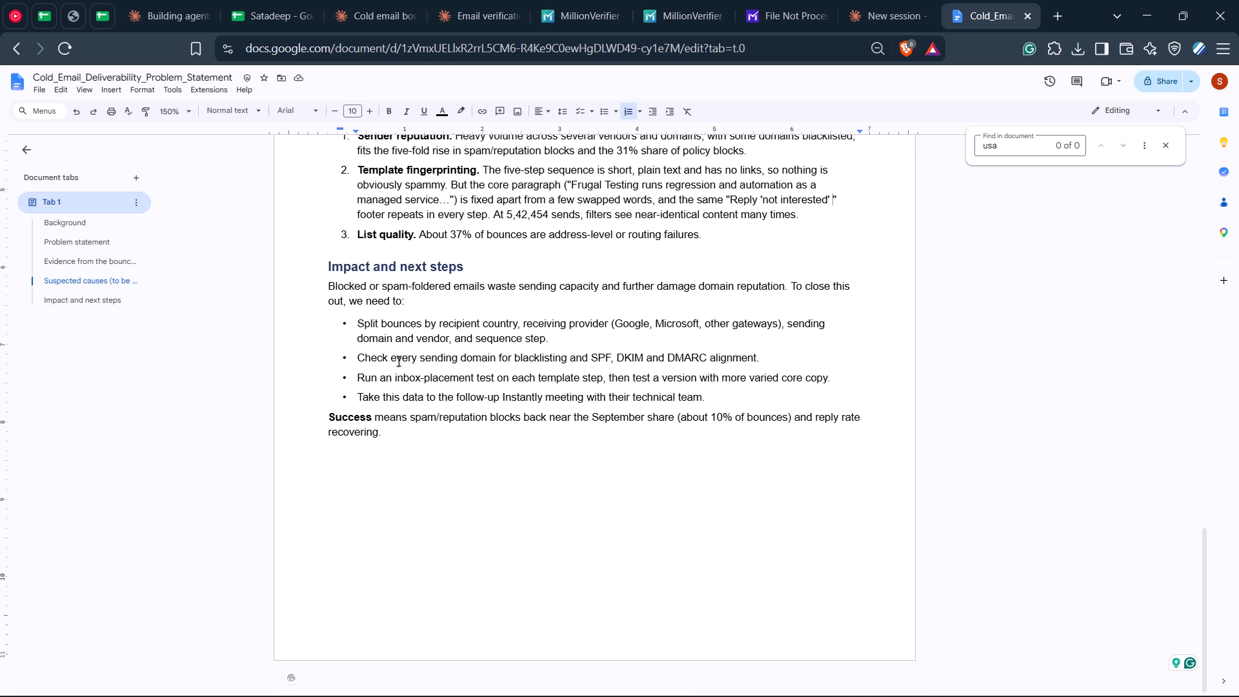
pyautogui.scroll(2, 452, 307)
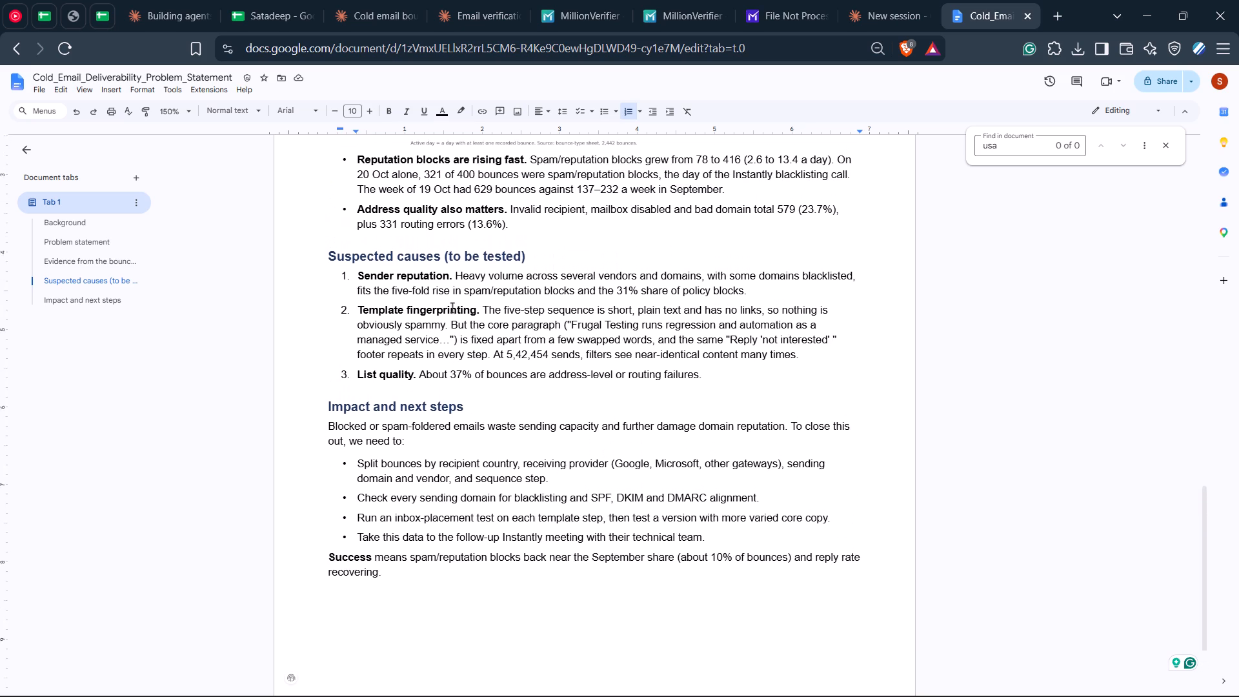
pyautogui.scroll(1, 452, 307)
pyautogui.click(538, 308)
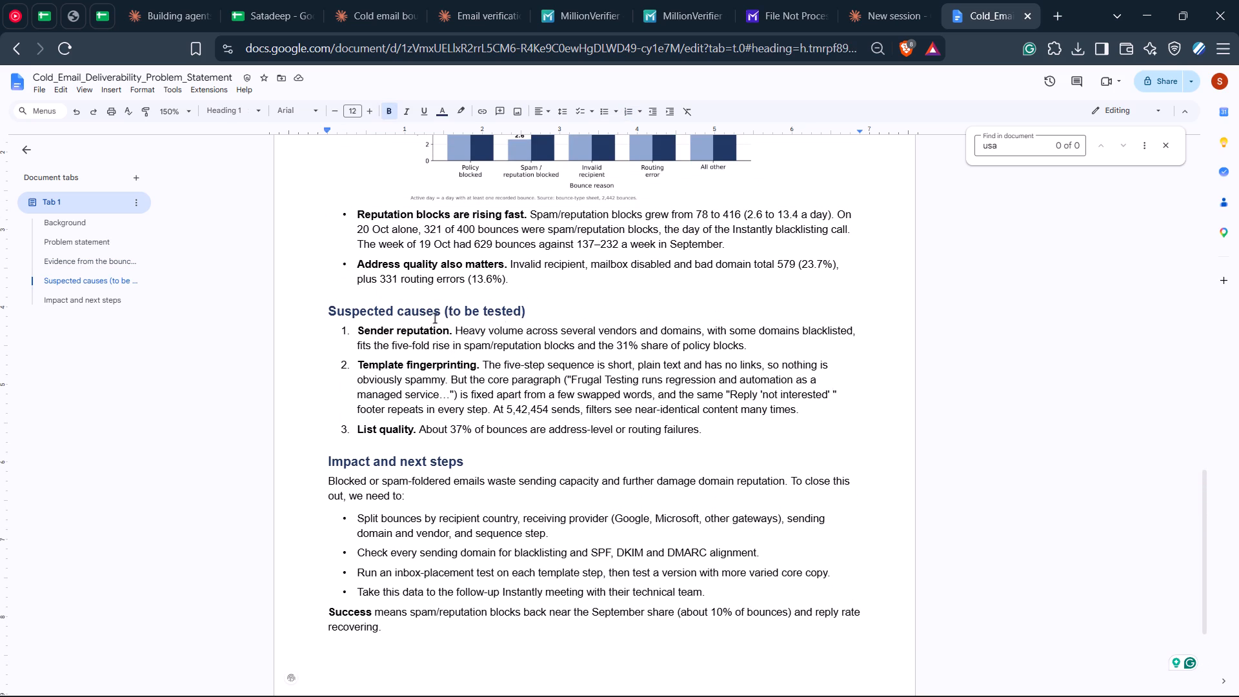
pyautogui.scroll(2, 520, 319)
pyautogui.scroll(1, 615, 353)
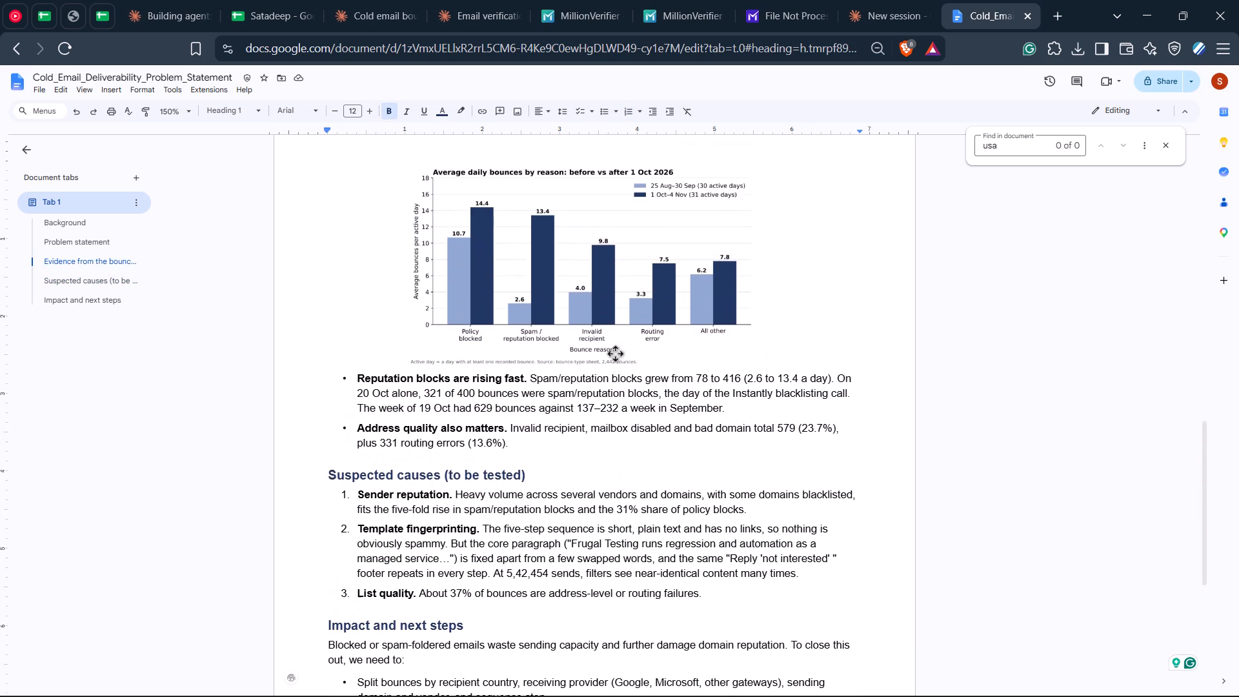
pyautogui.scroll(1, 615, 353)
pyautogui.scroll(1, 779, 299)
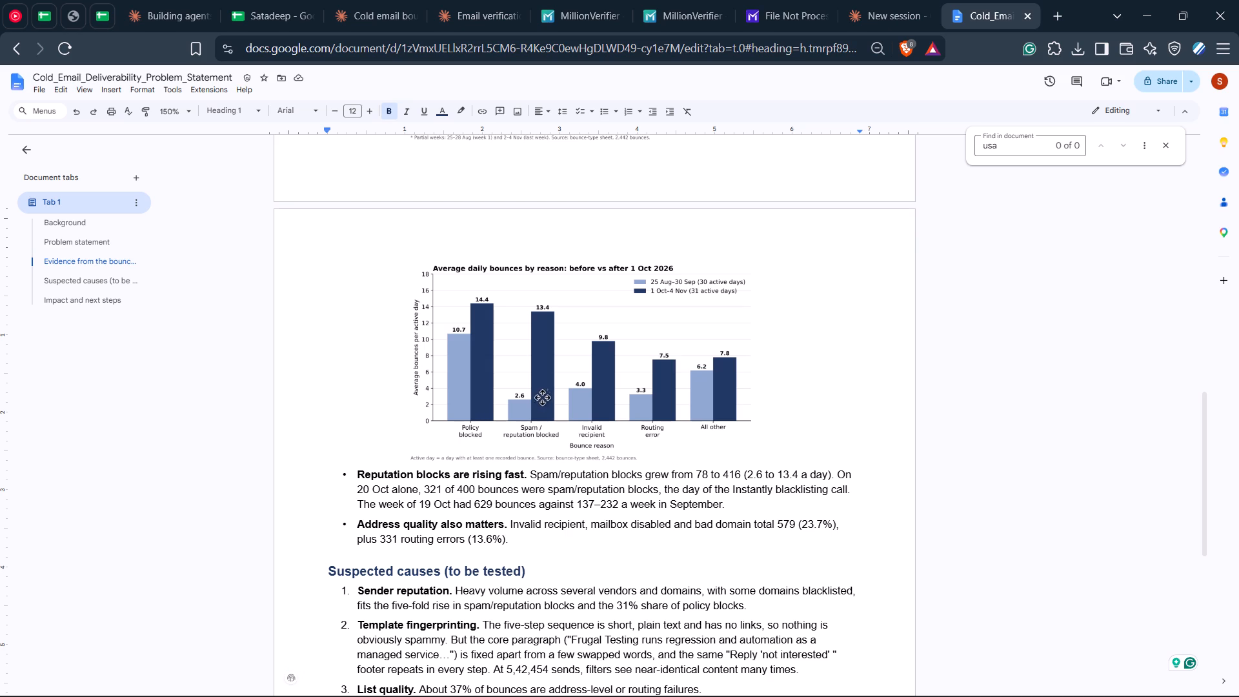
pyautogui.click(623, 514)
pyautogui.click(806, 501)
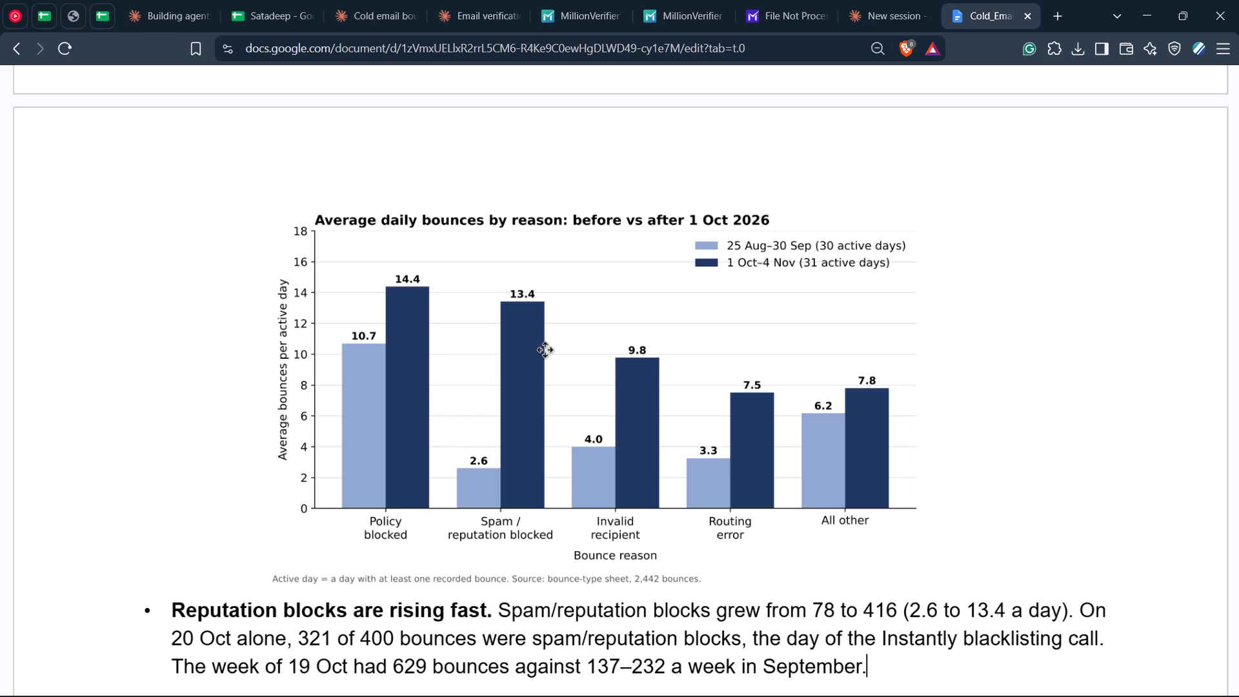
pyautogui.scroll(1, 545, 349)
pyautogui.scroll(1, 716, 345)
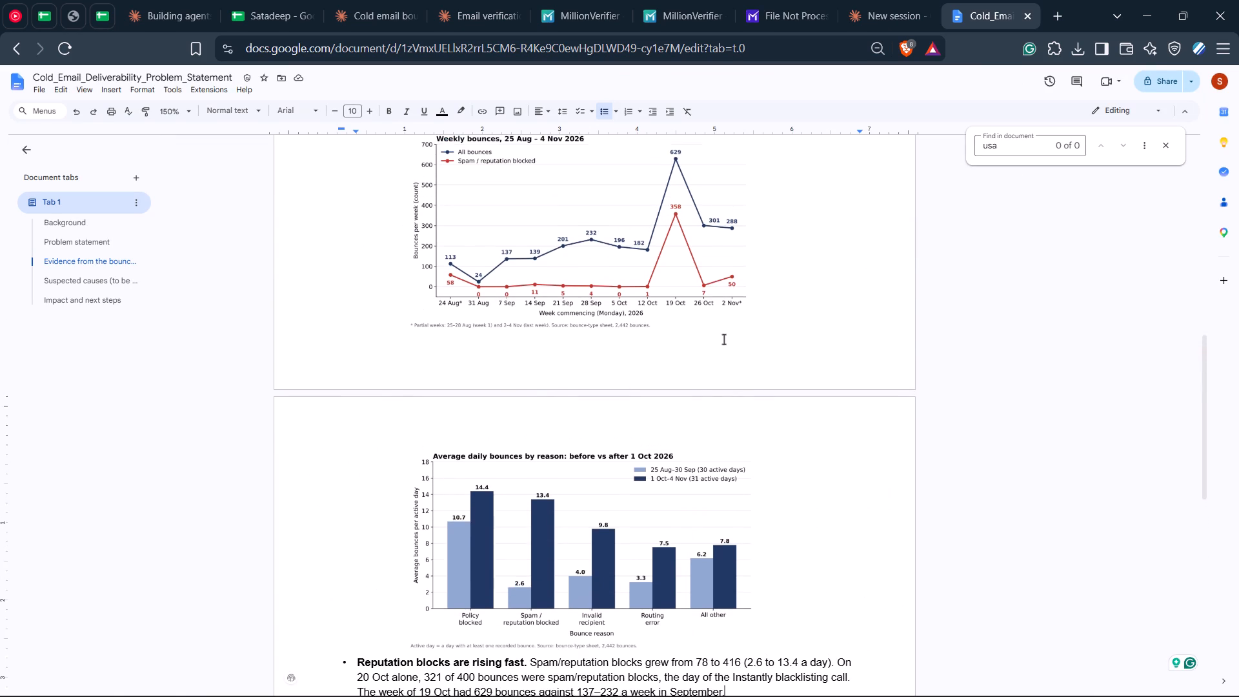
pyautogui.scroll(1, 758, 341)
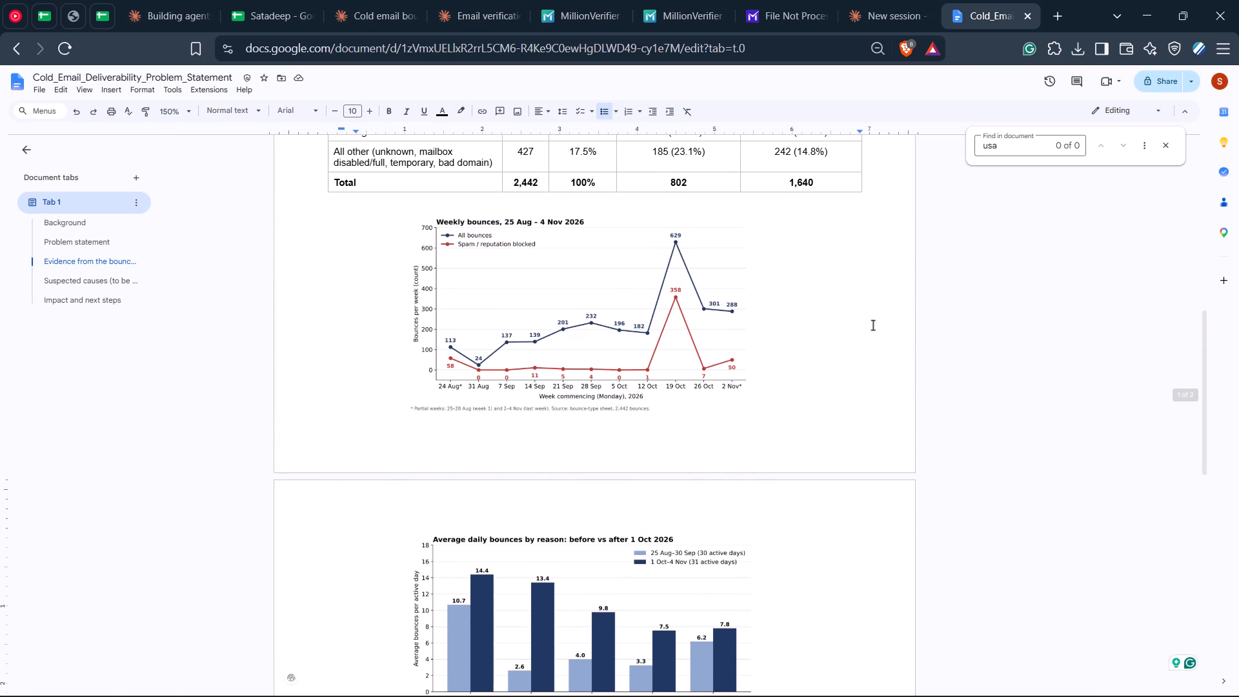
pyautogui.click(872, 325)
pyautogui.click(827, 540)
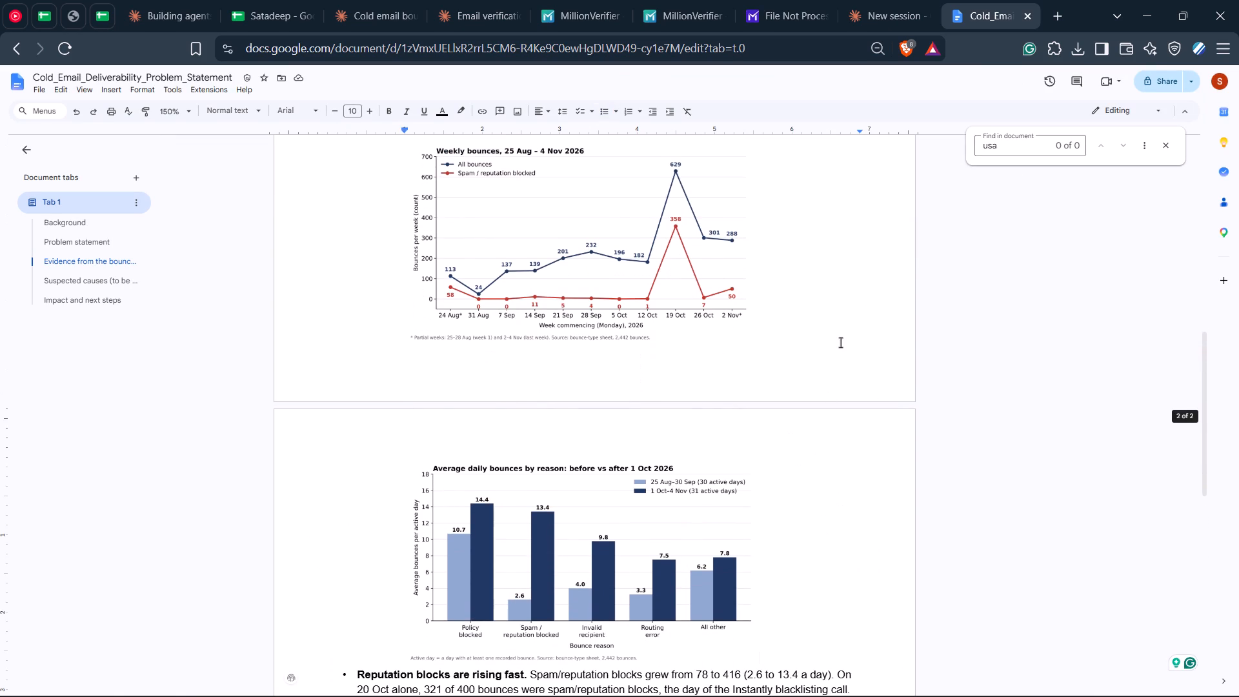
pyautogui.click(840, 342)
pyautogui.scroll(1, 820, 302)
pyautogui.click(850, 337)
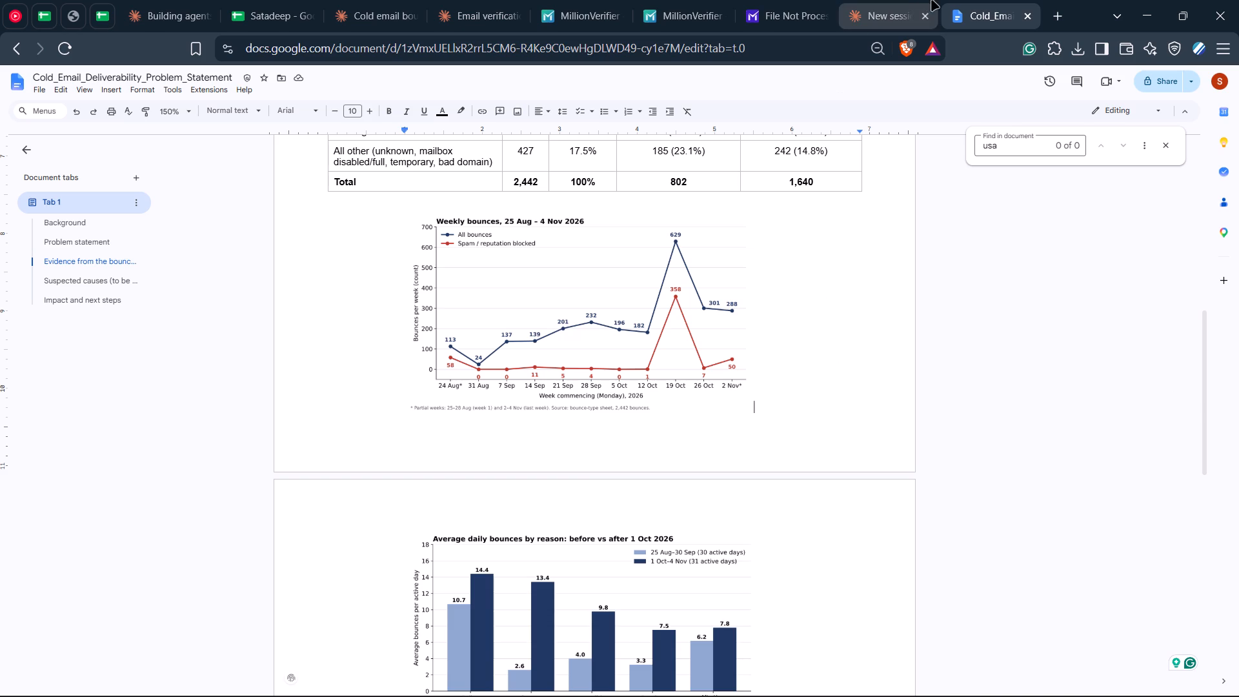
pyautogui.scroll(4, 794, 249)
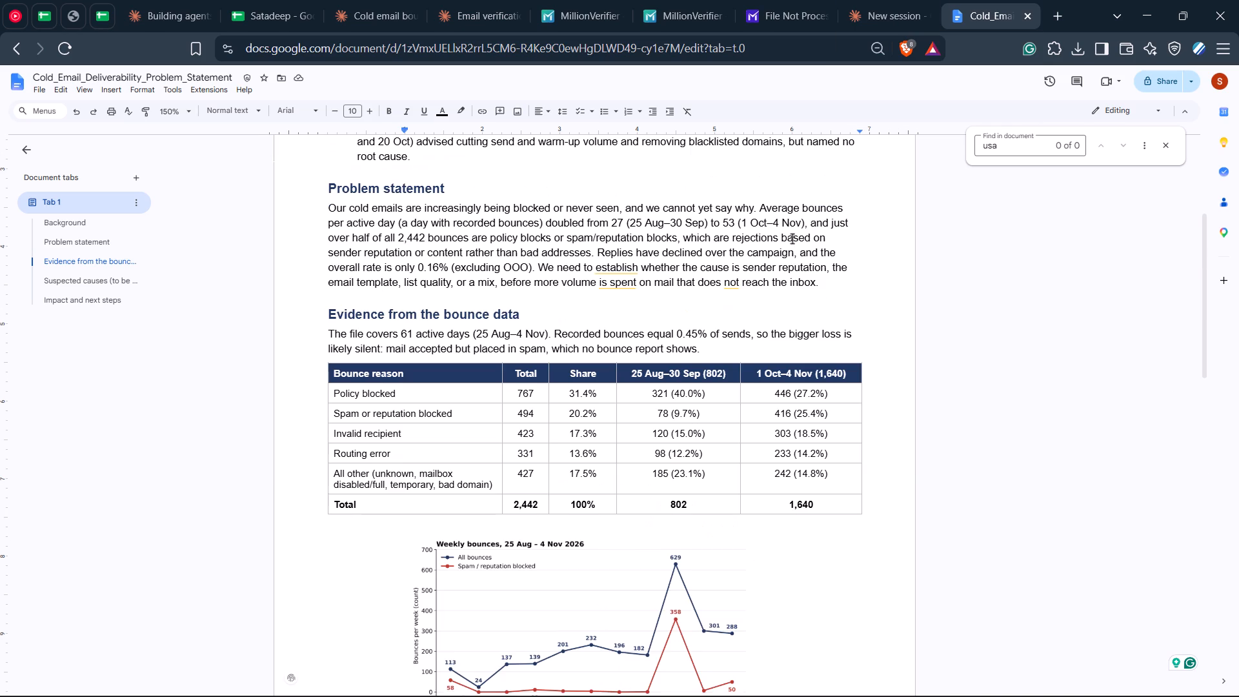
pyautogui.click(732, 282)
pyautogui.click(861, 441)
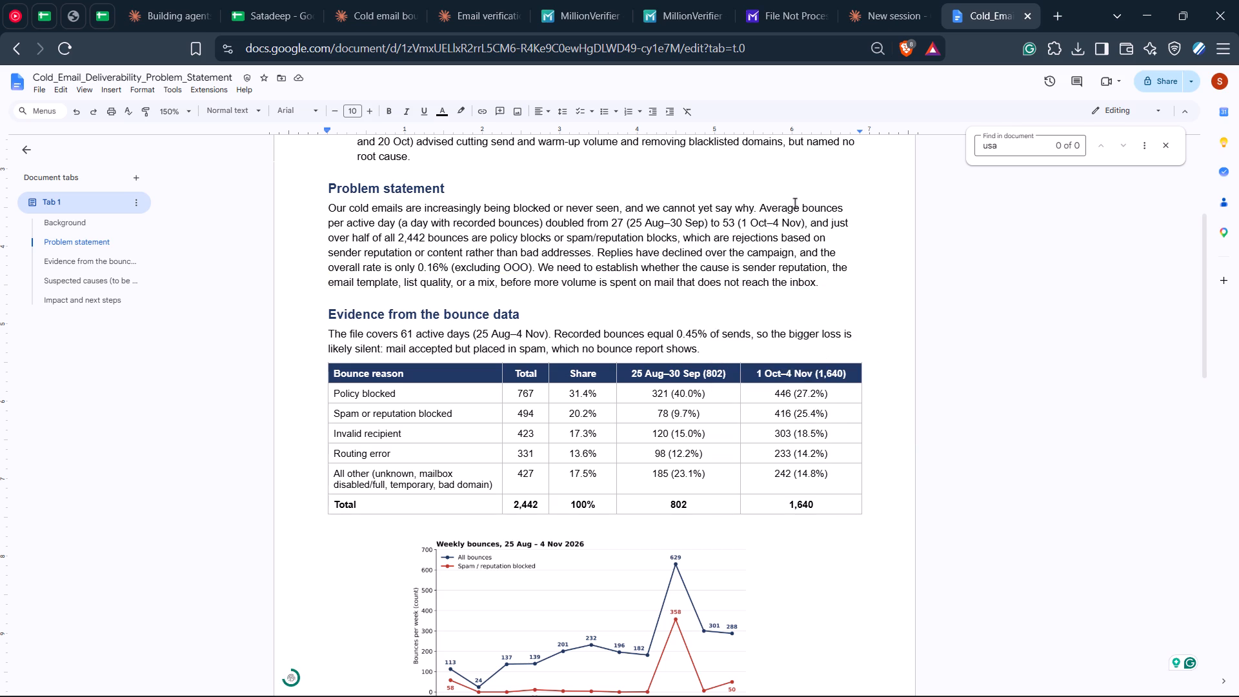
pyautogui.click(794, 203)
pyautogui.scroll(4, 774, 256)
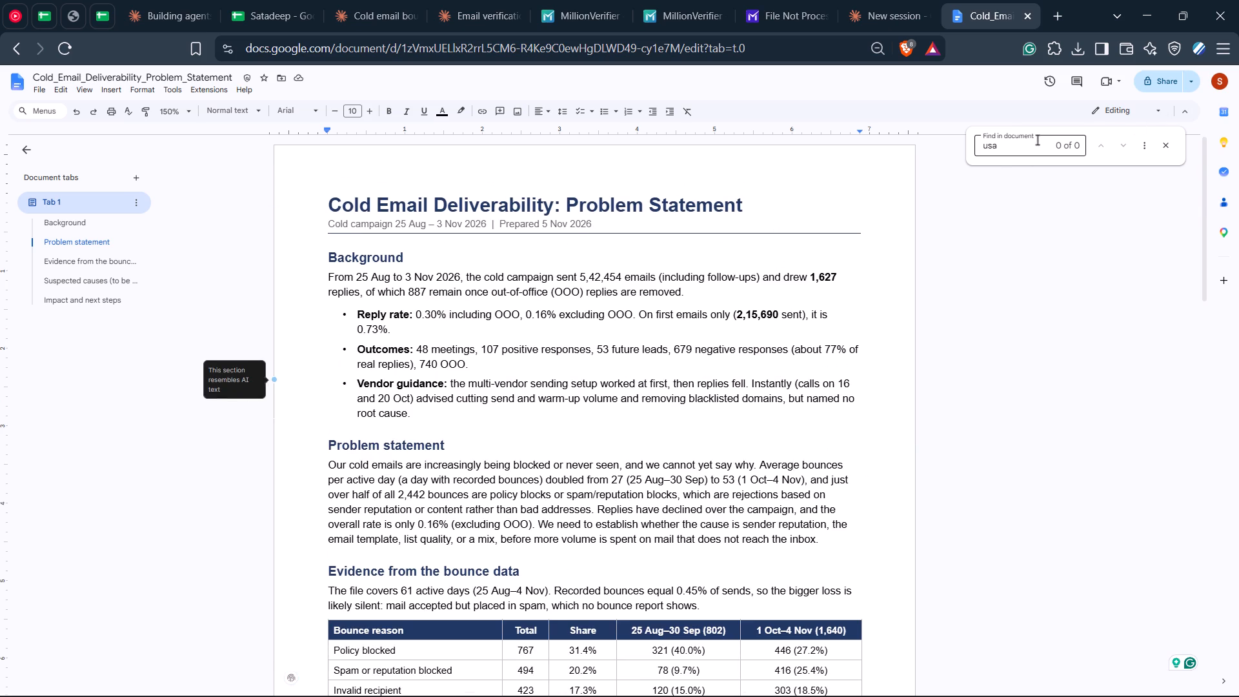
# Rerun the document search for "usa" and close the search.
pyautogui.click(1040, 137)
pyautogui.press('Return')
pyautogui.click(1162, 148)
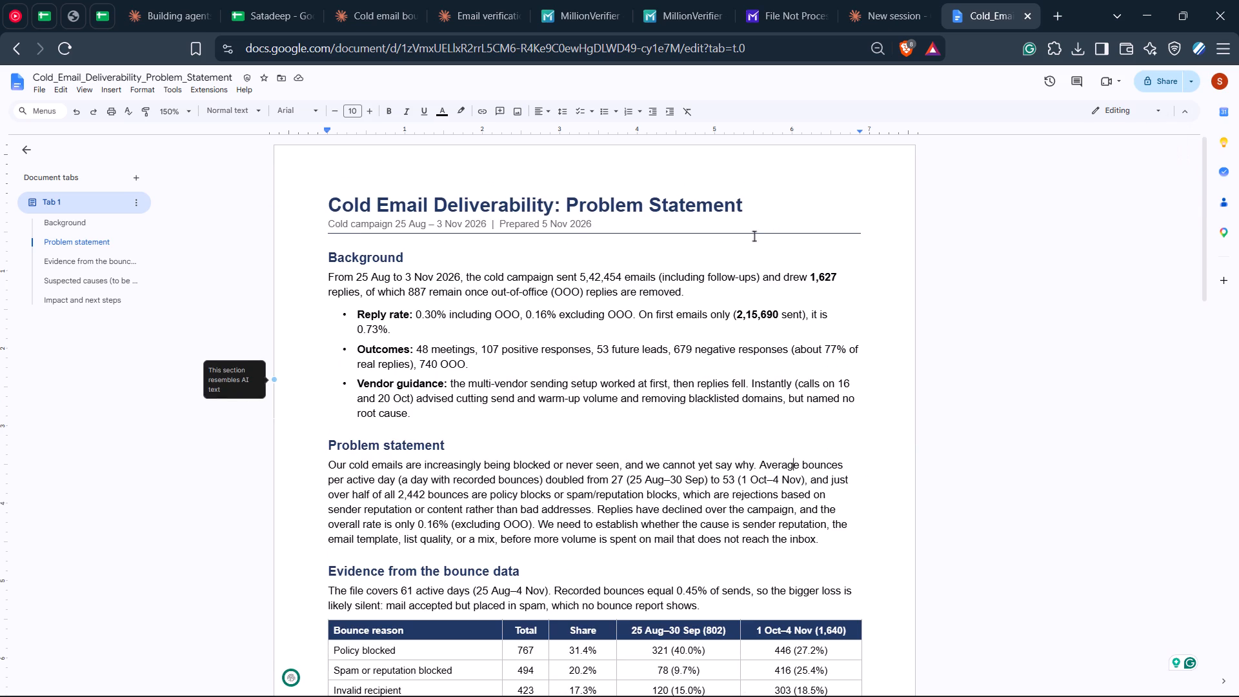
# Read through the document once more, checking the bounce table, the two charts and the text around them.
pyautogui.scroll(-3, 740, 288)
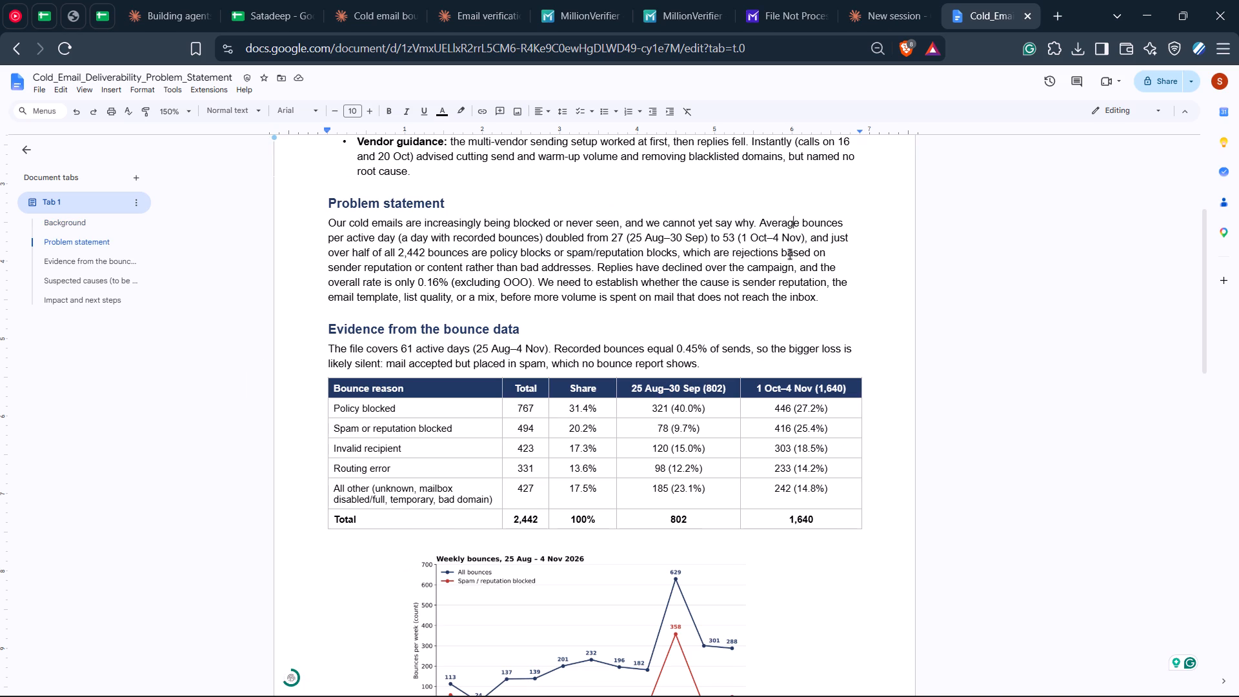
pyautogui.scroll(-2, 789, 254)
pyautogui.click(723, 199)
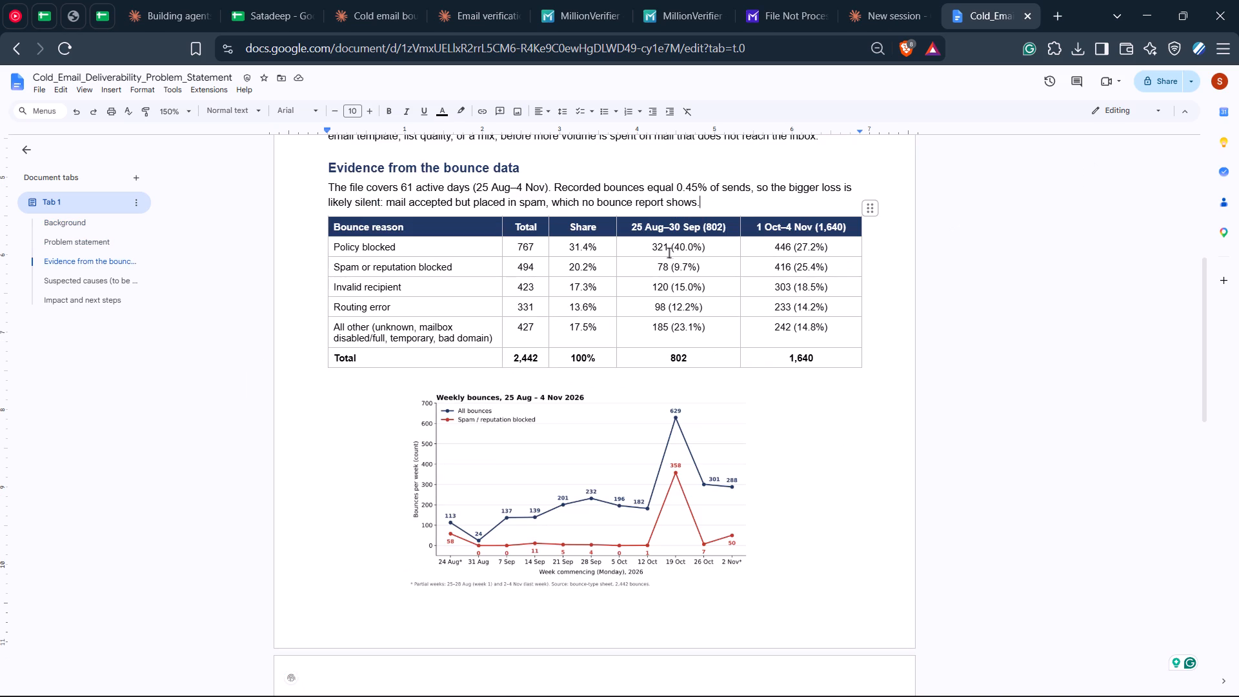
pyautogui.scroll(-5, 666, 263)
pyautogui.scroll(2, 667, 276)
pyautogui.scroll(-3, 667, 276)
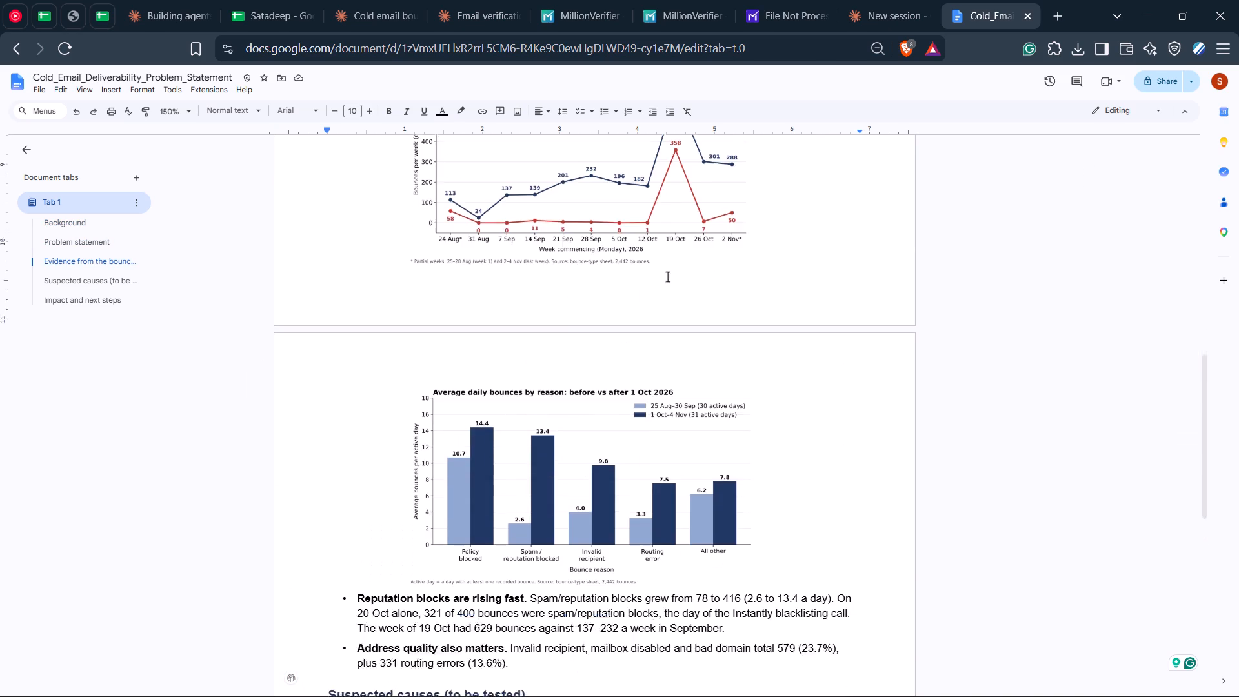
pyautogui.scroll(-7, 667, 276)
pyautogui.scroll(18, 667, 276)
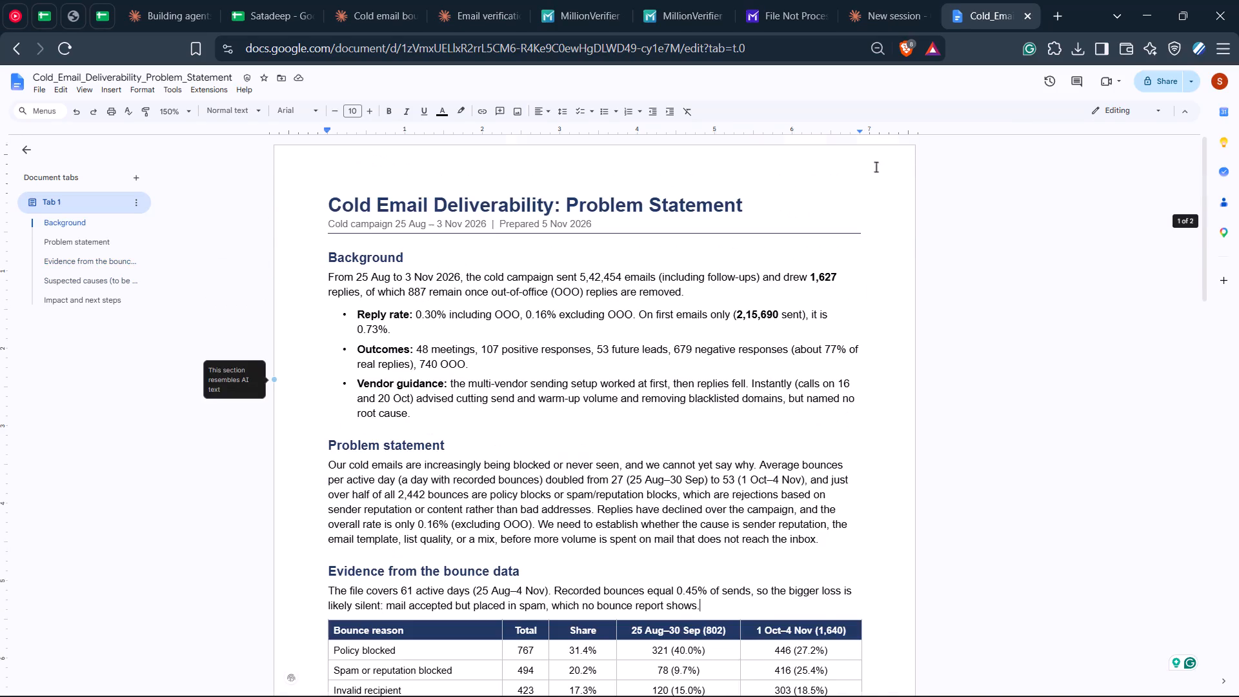
# Open the sharing options for the Cold_Email_Deliverability_Problem_Statement document.
pyautogui.click(1160, 83)
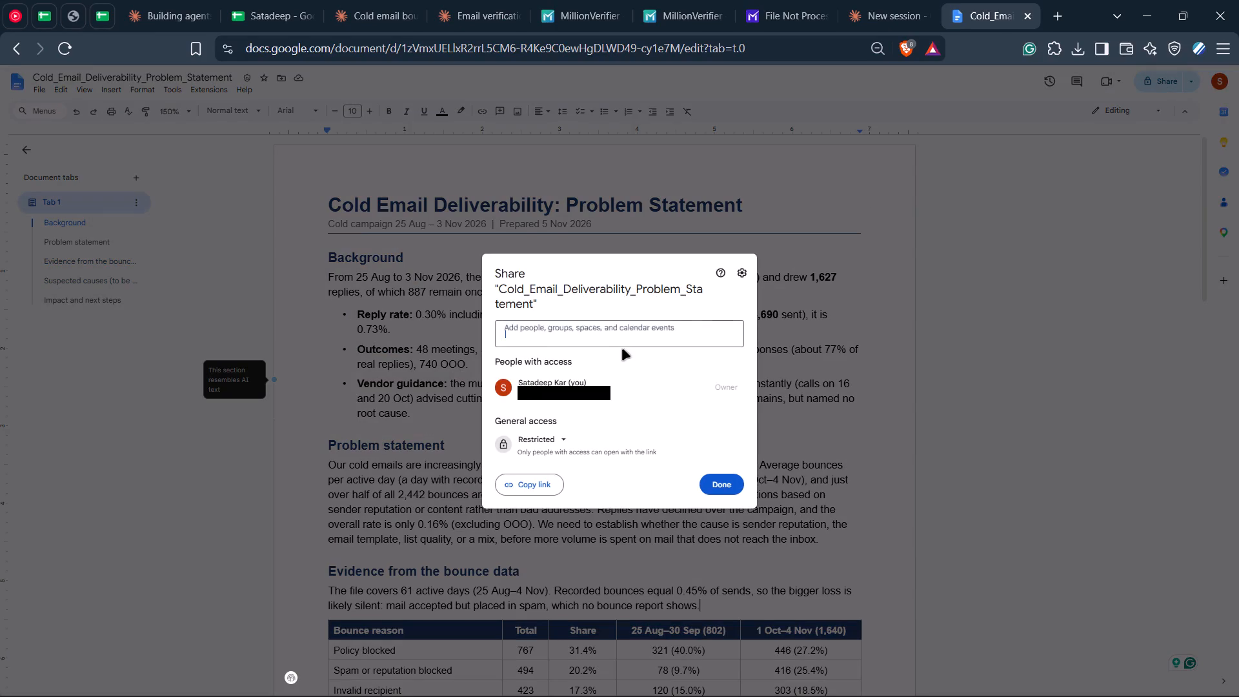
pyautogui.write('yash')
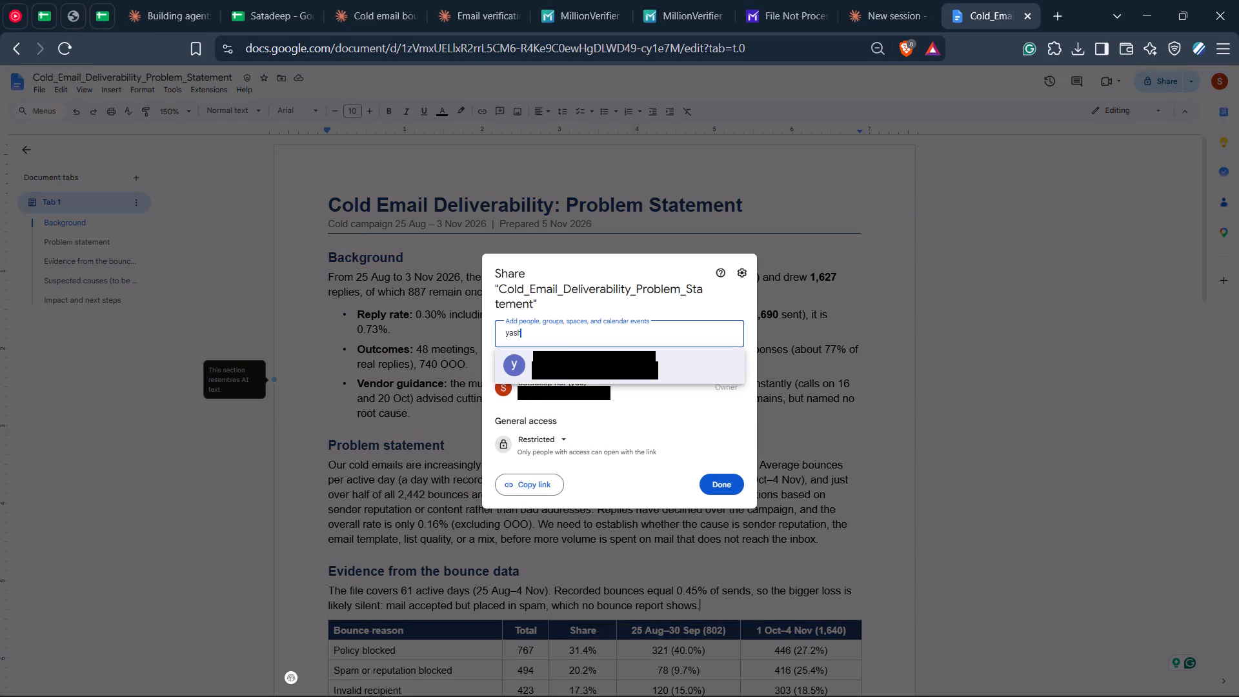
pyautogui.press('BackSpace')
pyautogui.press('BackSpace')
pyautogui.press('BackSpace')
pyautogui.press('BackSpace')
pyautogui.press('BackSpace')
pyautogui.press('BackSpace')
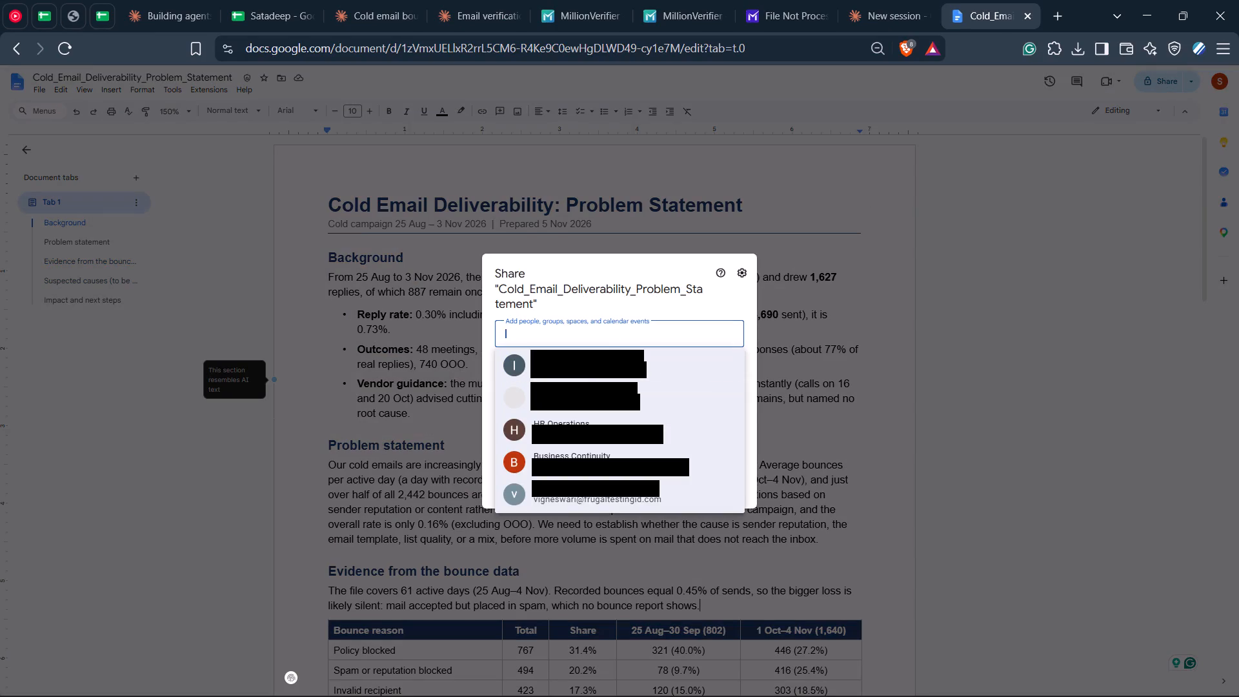
# Share the document with the colleague found by "abhi" as Editor, with notification on, and send the invitation.
pyautogui.write('abhi')
pyautogui.press('Return')
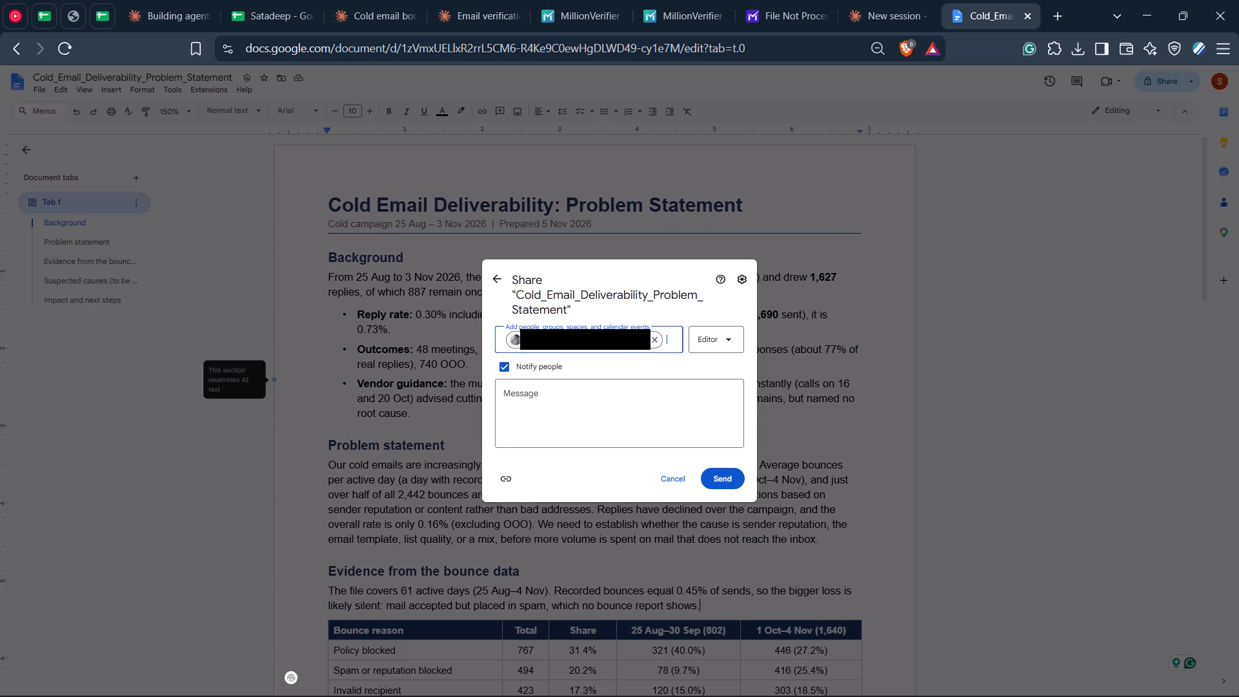
pyautogui.click(722, 480)
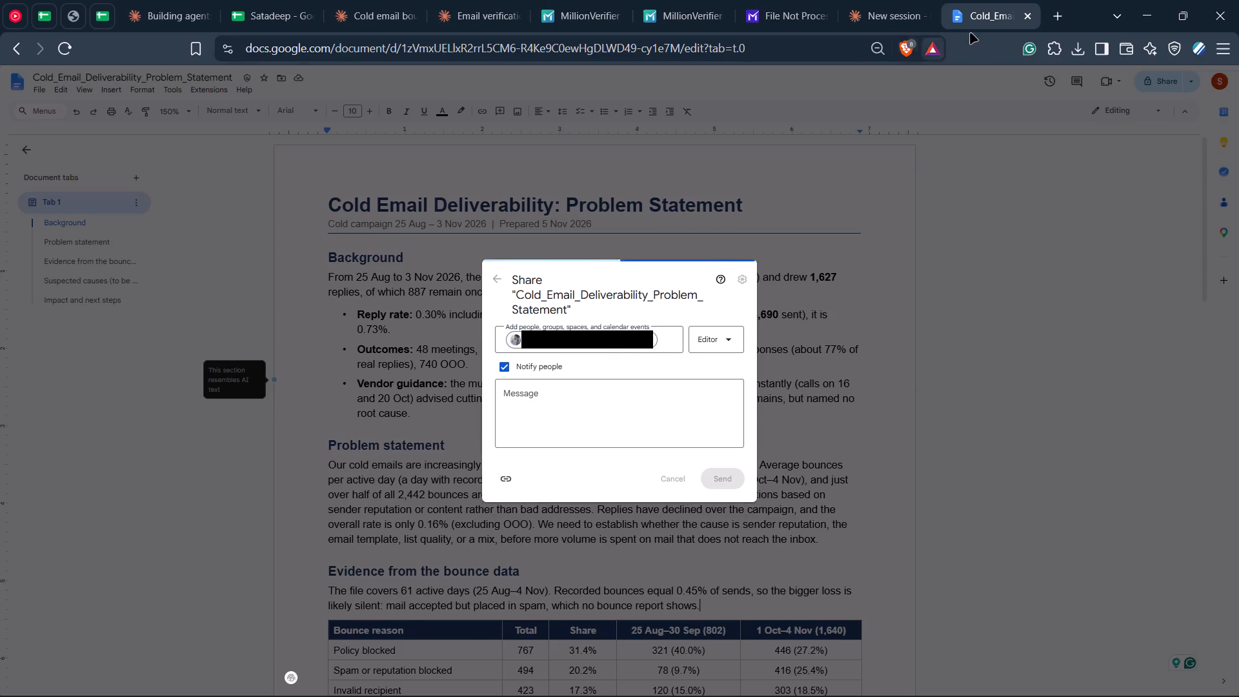
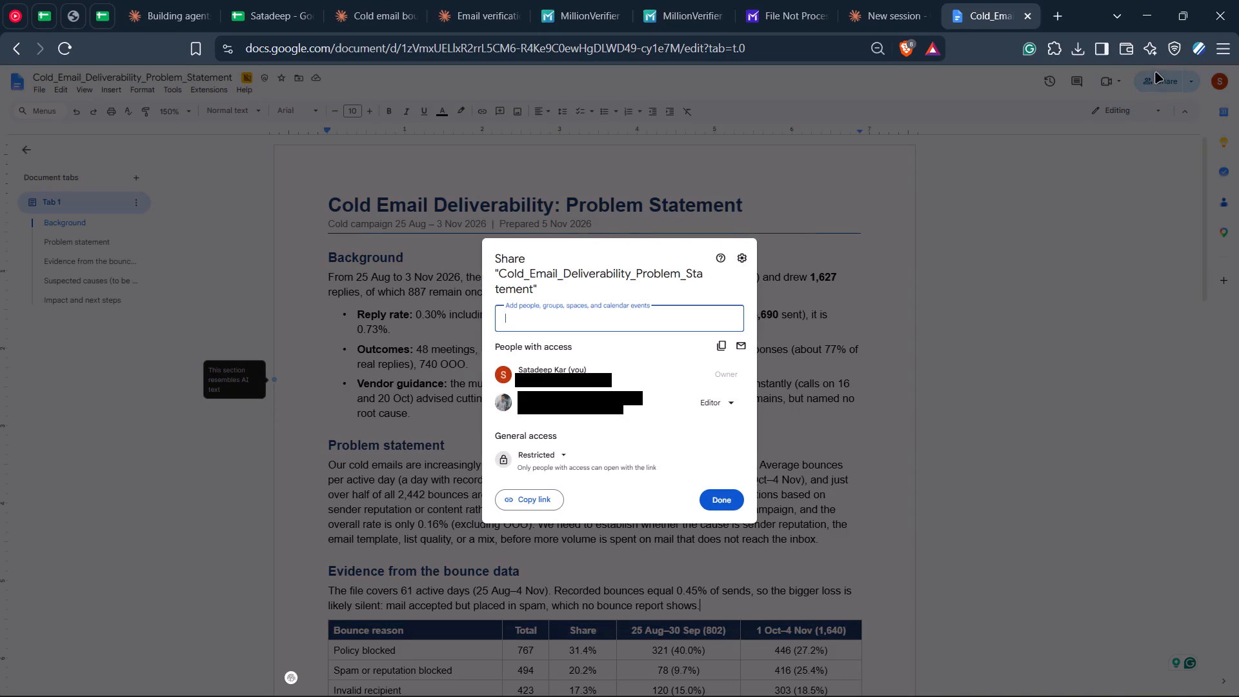
# Share the document with the second colleague's copied email address as Editor, with notification on, and approve sharing outside the organization.
pyautogui.hotkey('ctrl', 'v')
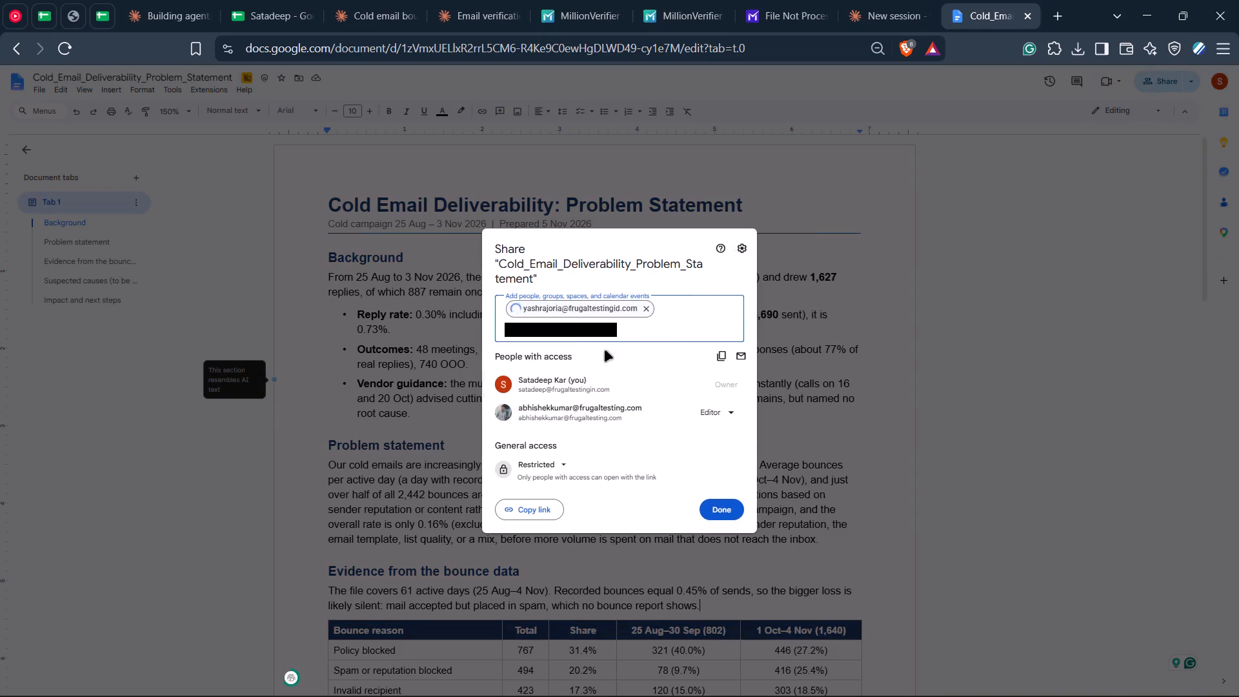
pyautogui.click(729, 476)
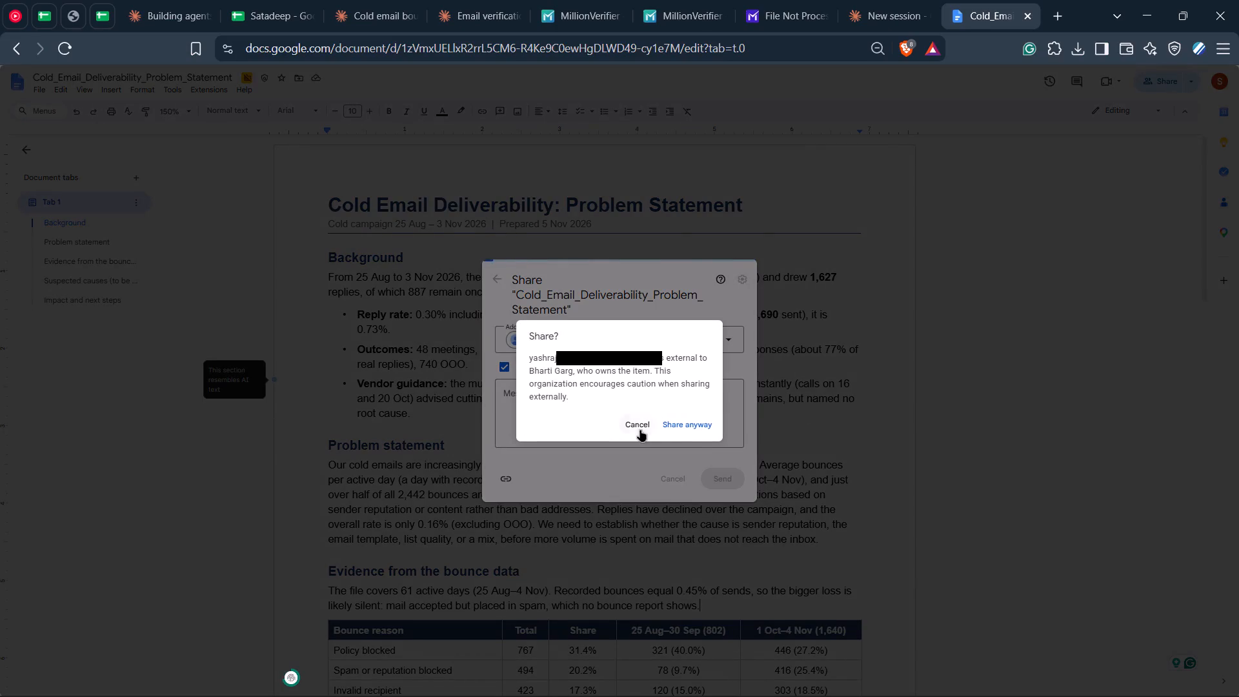
pyautogui.click(678, 421)
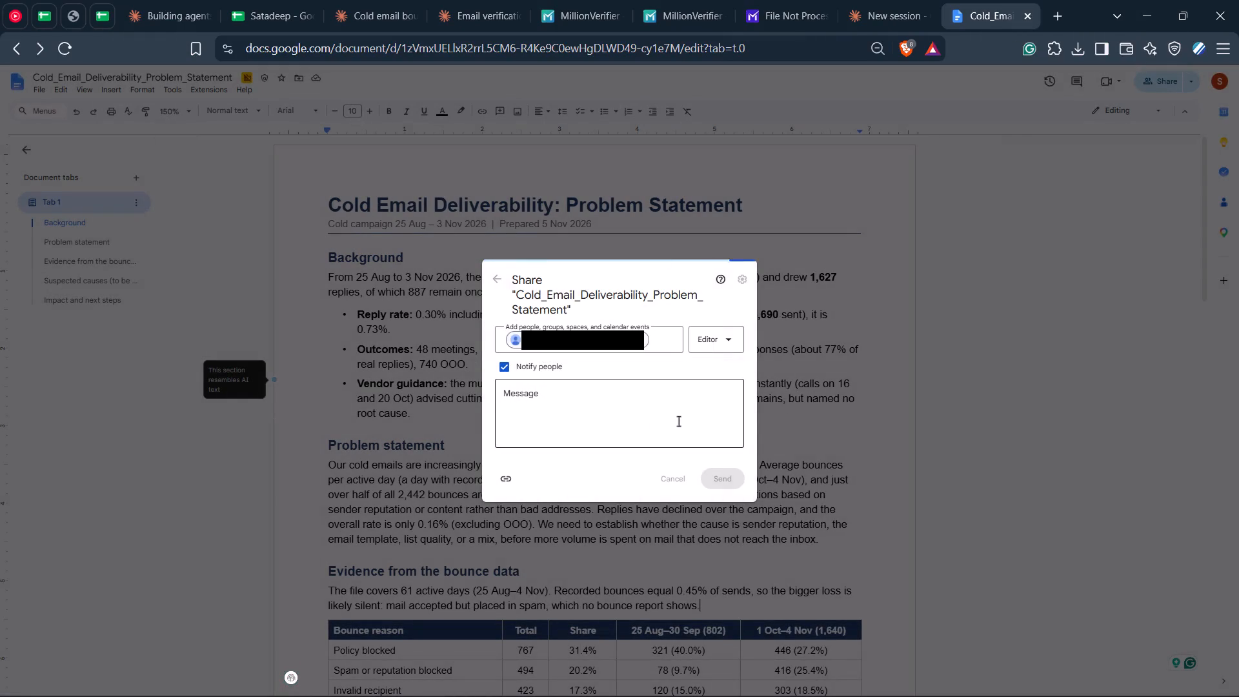
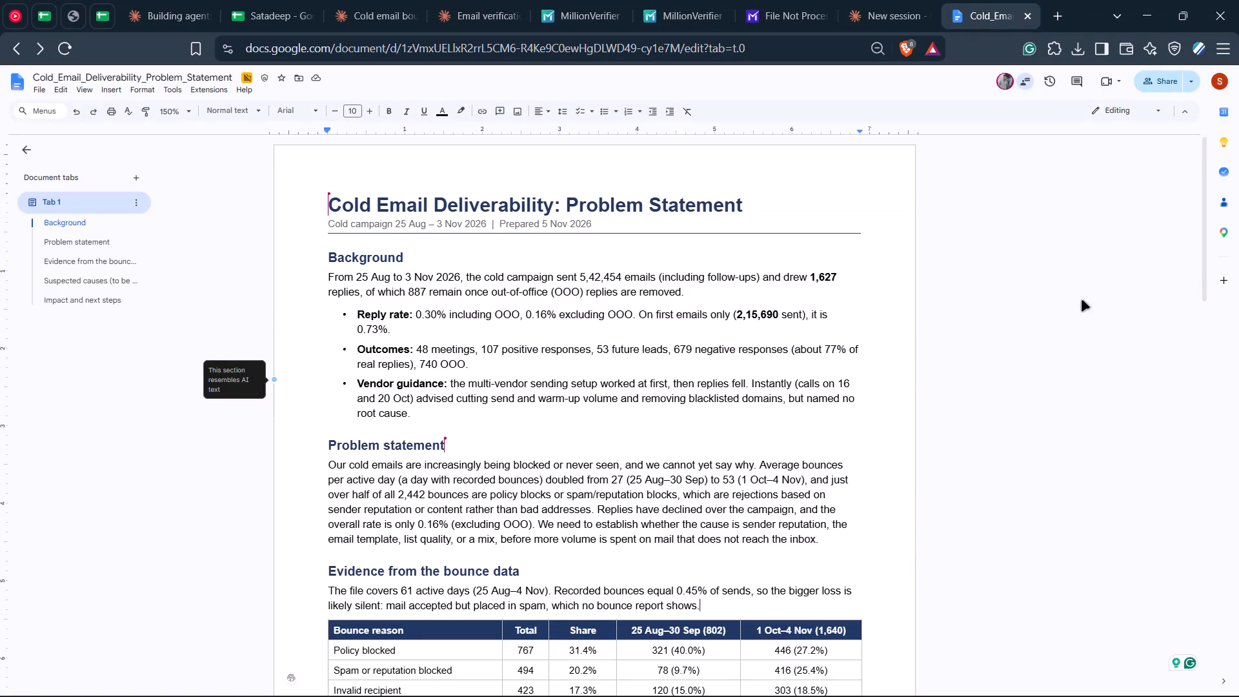
# Add the colleague suggested for "ru" as a recipient in the document's sharing dialog, with Editor access and notification on.
pyautogui.click(1157, 78)
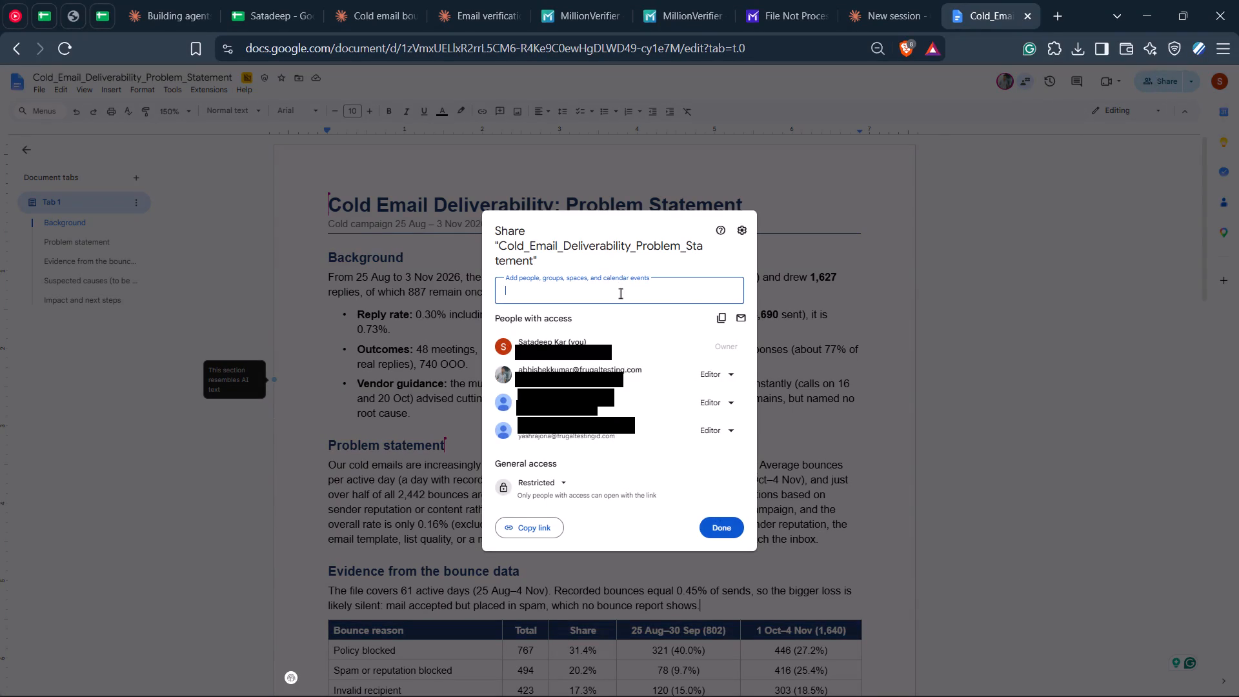
pyautogui.write('ruoe')
pyautogui.click(607, 325)
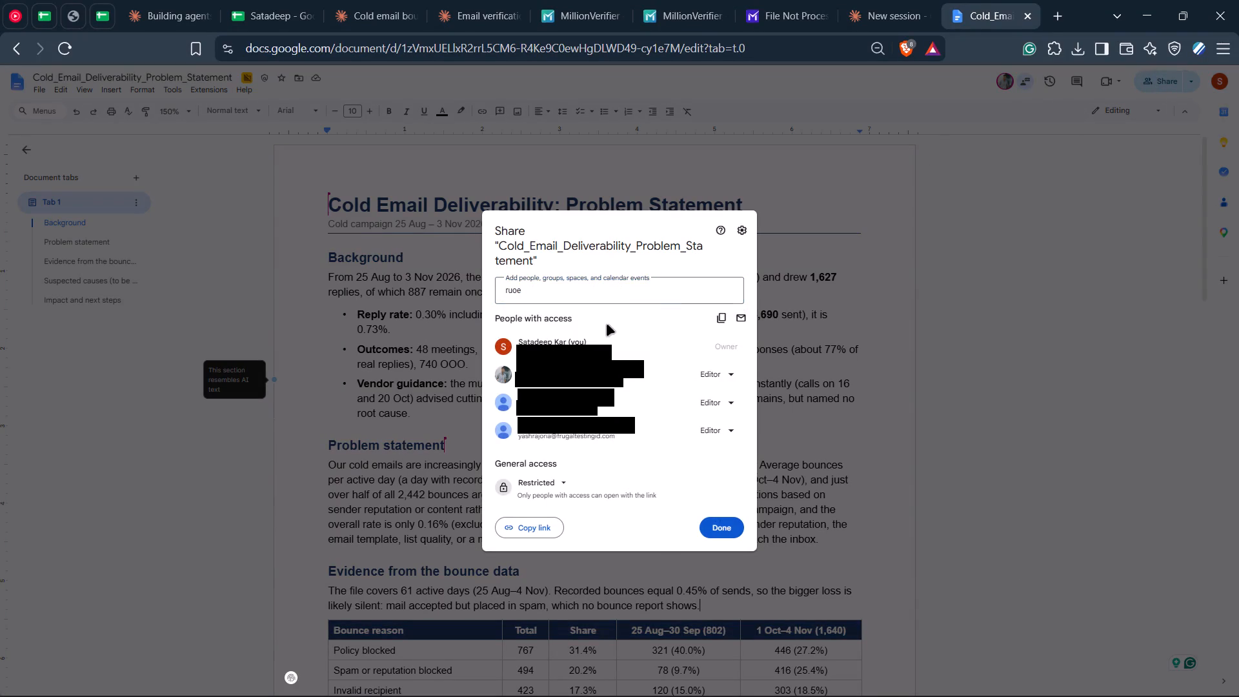
pyautogui.click(619, 288)
pyautogui.press('BackSpace')
pyautogui.press('BackSpace')
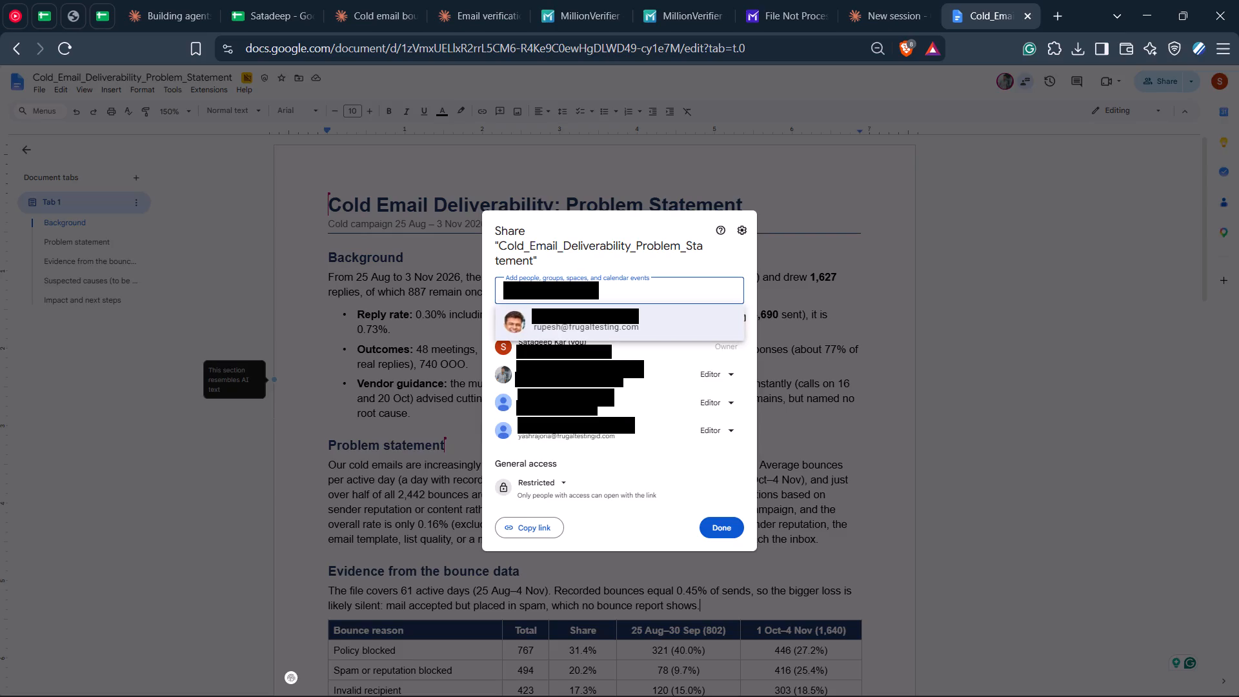
pyautogui.click(596, 318)
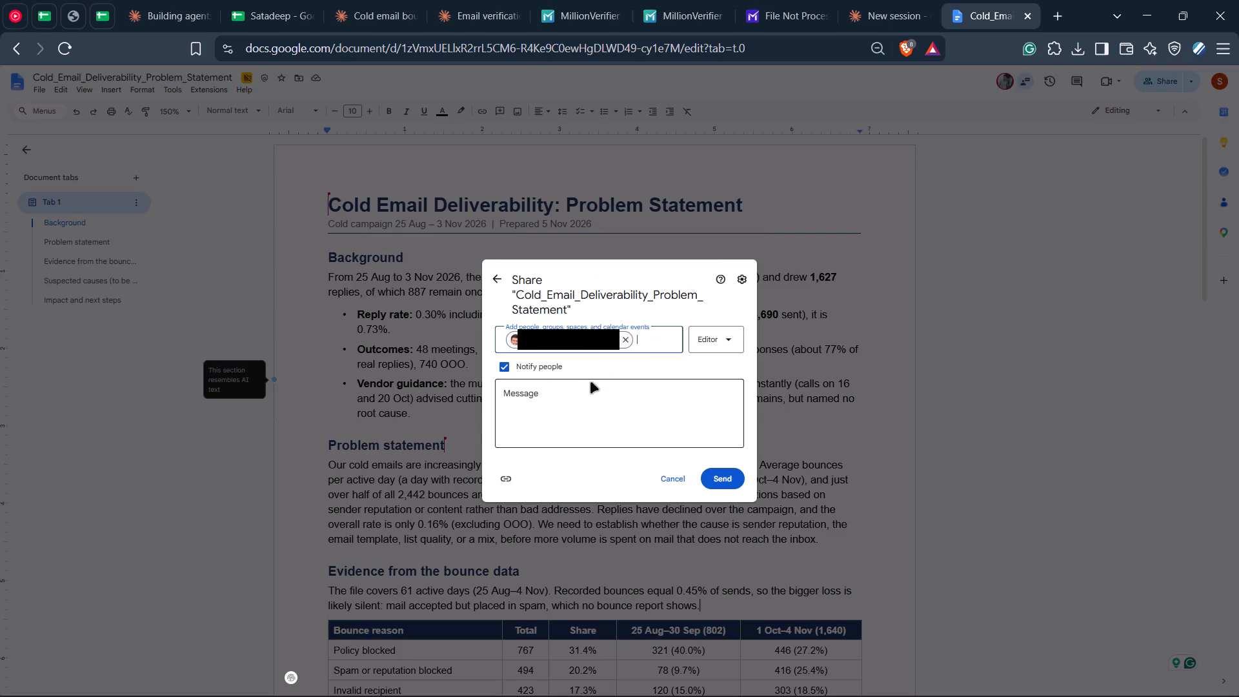
pyautogui.click(505, 365)
pyautogui.click(503, 405)
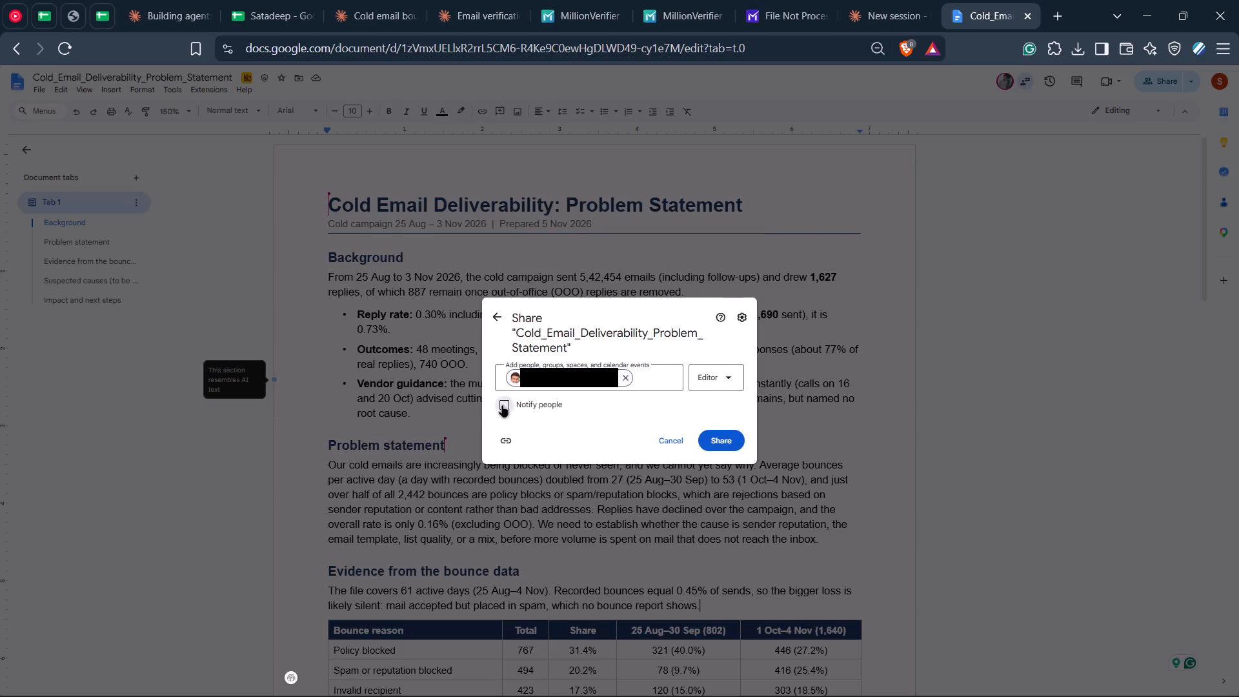
# Look up another colleague by the name "natash" as a second recipient for the document share.
pyautogui.click(652, 339)
pyautogui.scroll(-3, 647, 424)
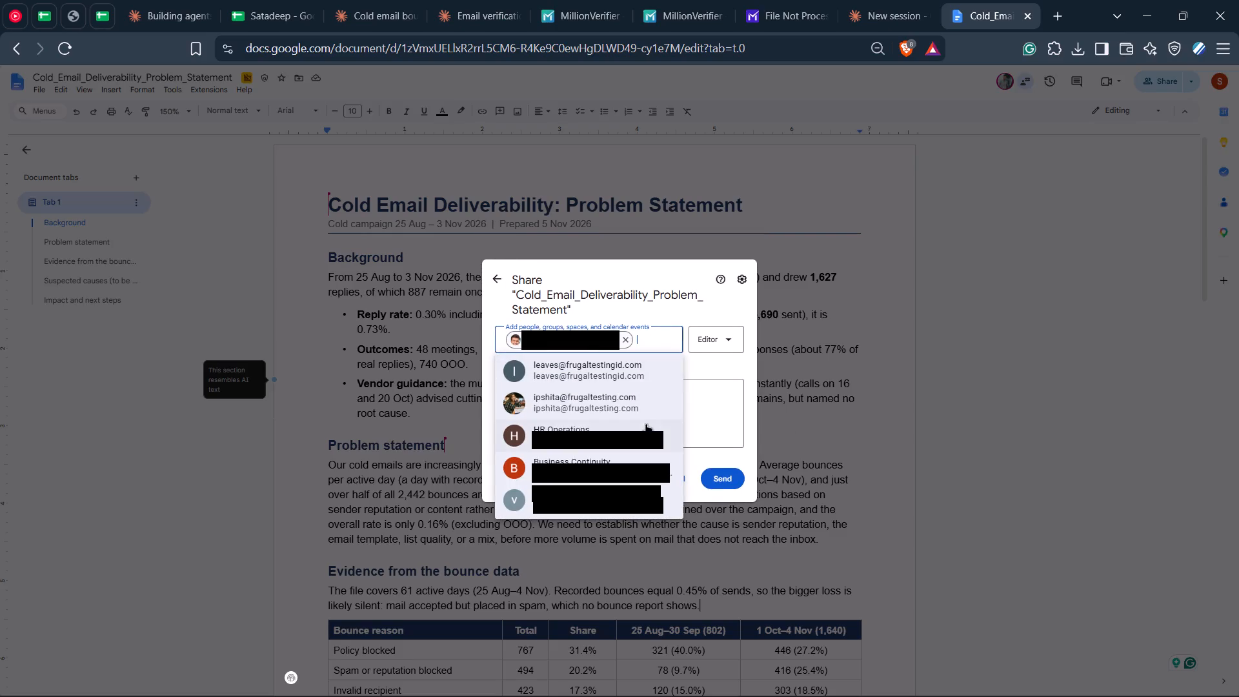
pyautogui.click(664, 306)
pyautogui.click(649, 343)
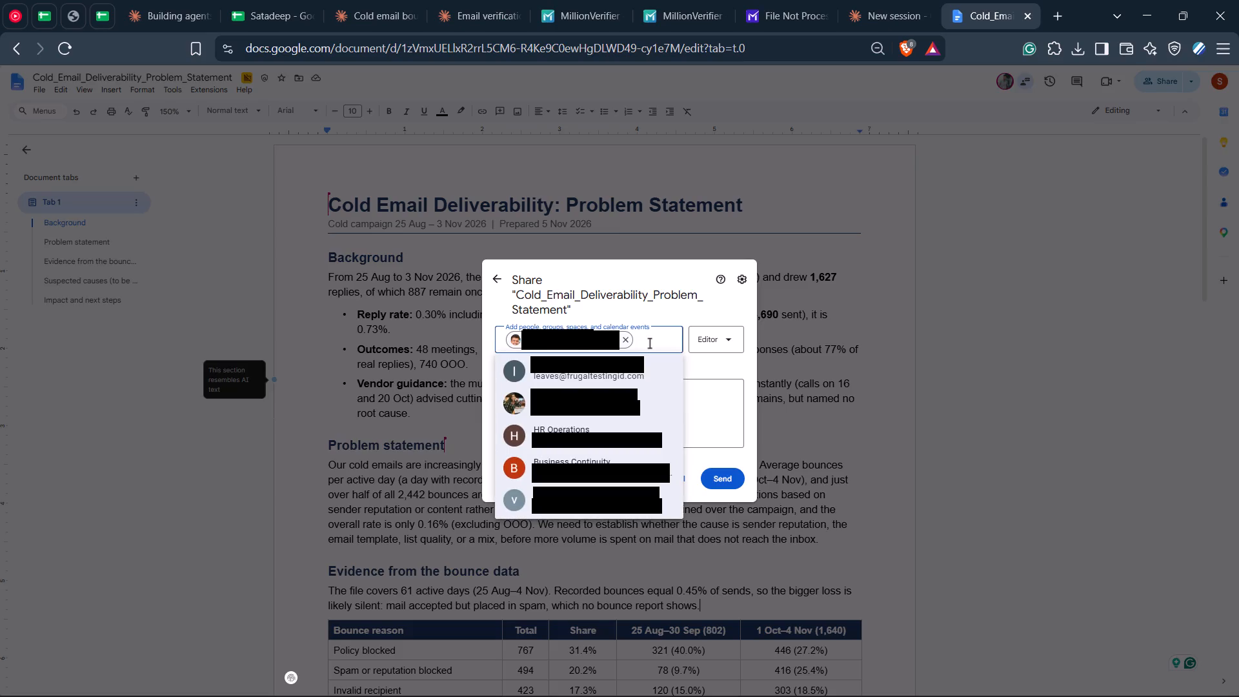
pyautogui.write('nata')
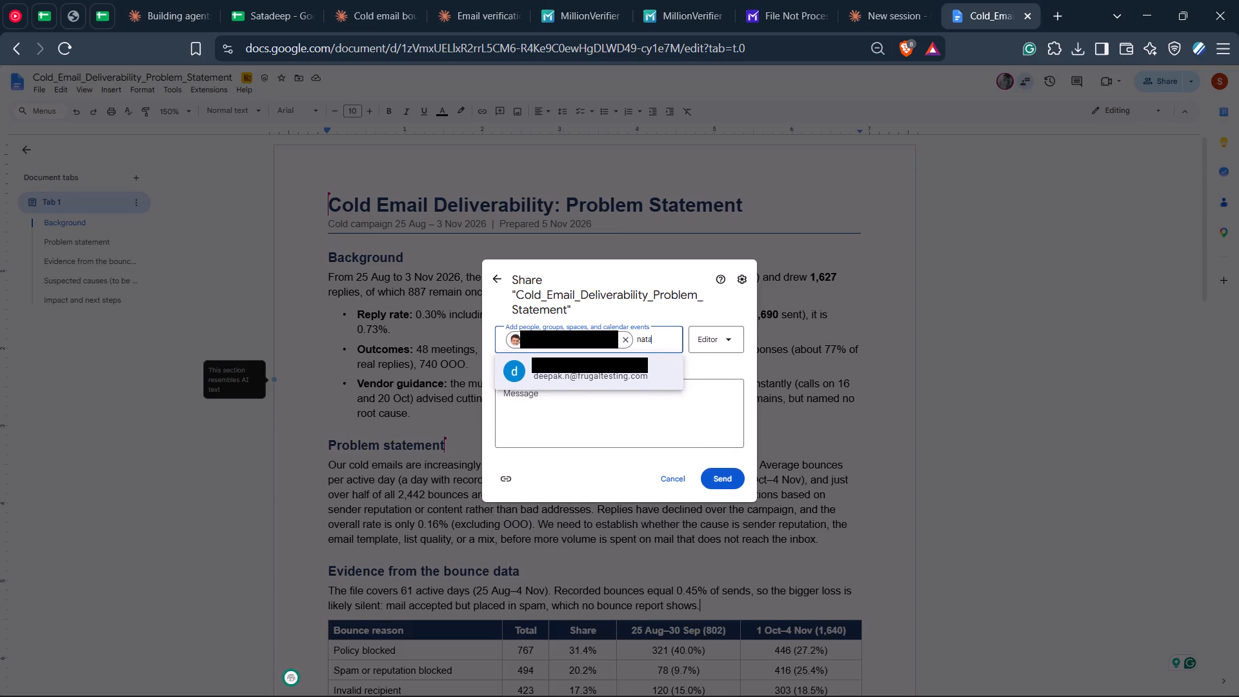
pyautogui.write('sha')
pyautogui.press('BackSpace')
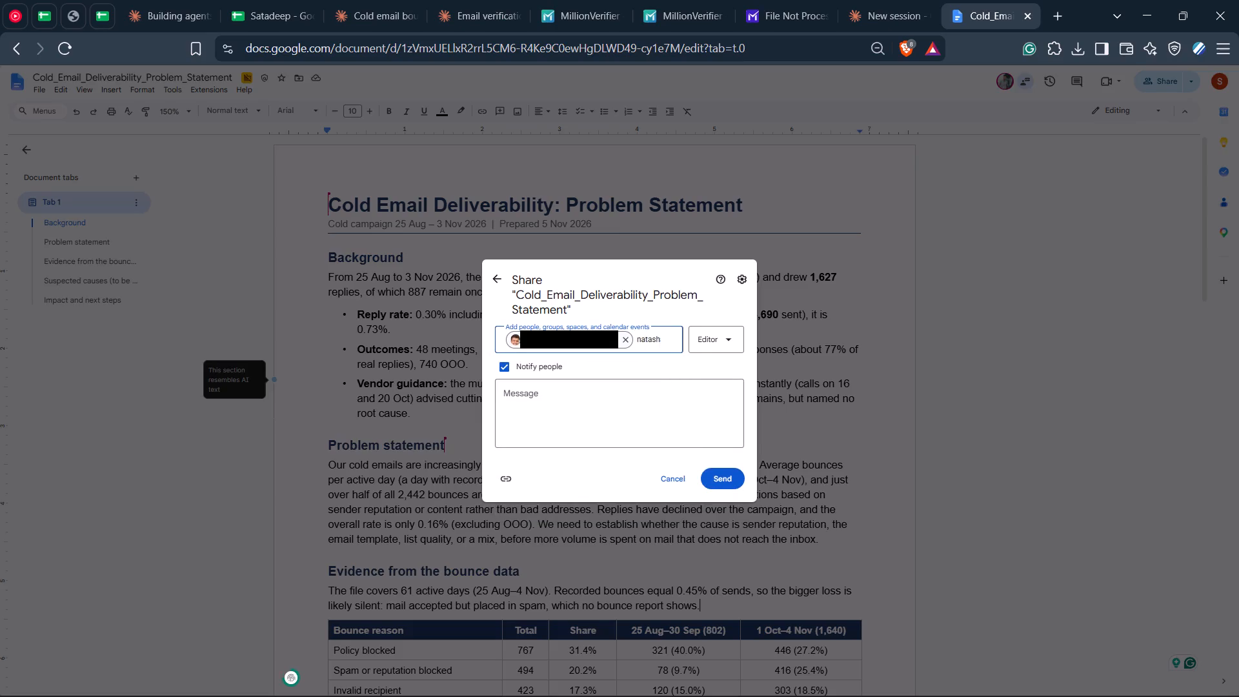
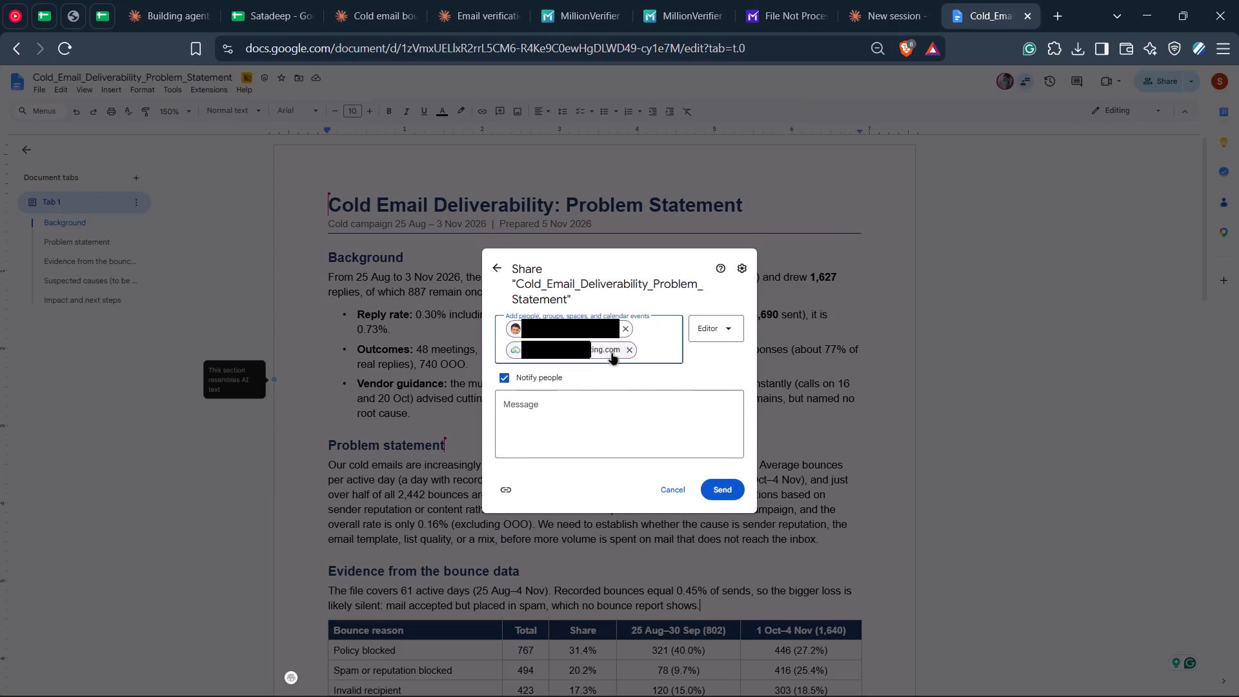
# Share the Cold Email Deliverability document with the two added colleagues as editors, notifying them without a message.
pyautogui.click(730, 487)
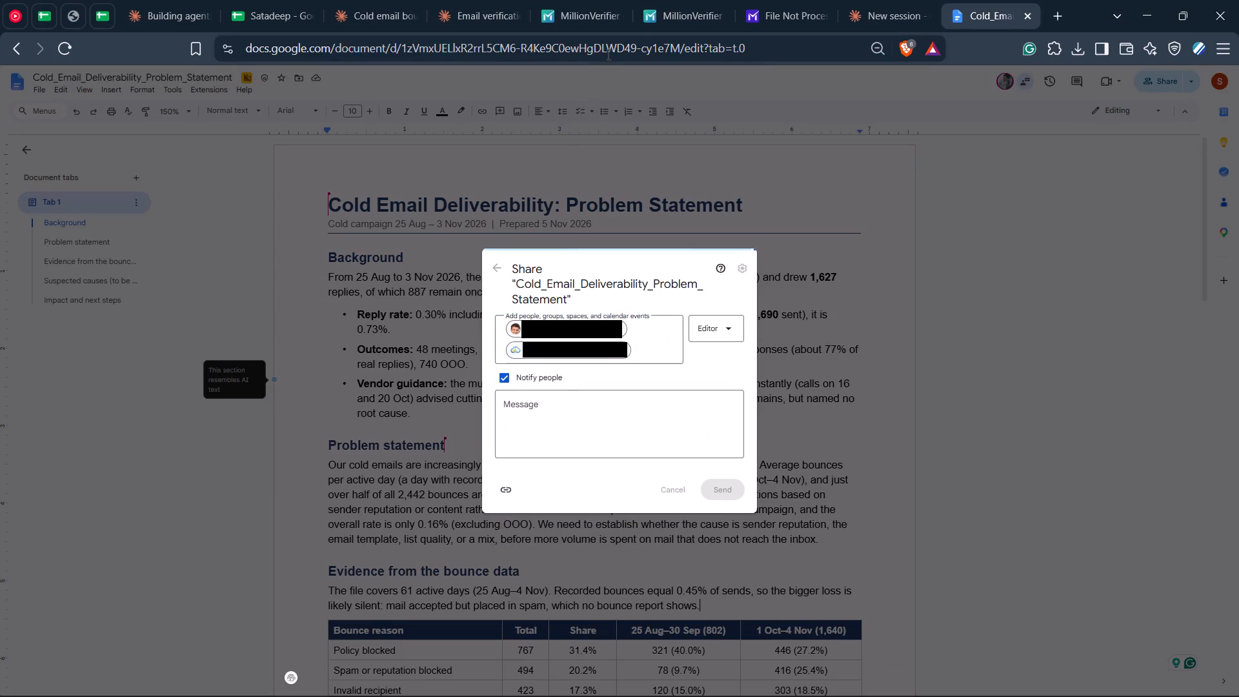
pyautogui.click(683, 430)
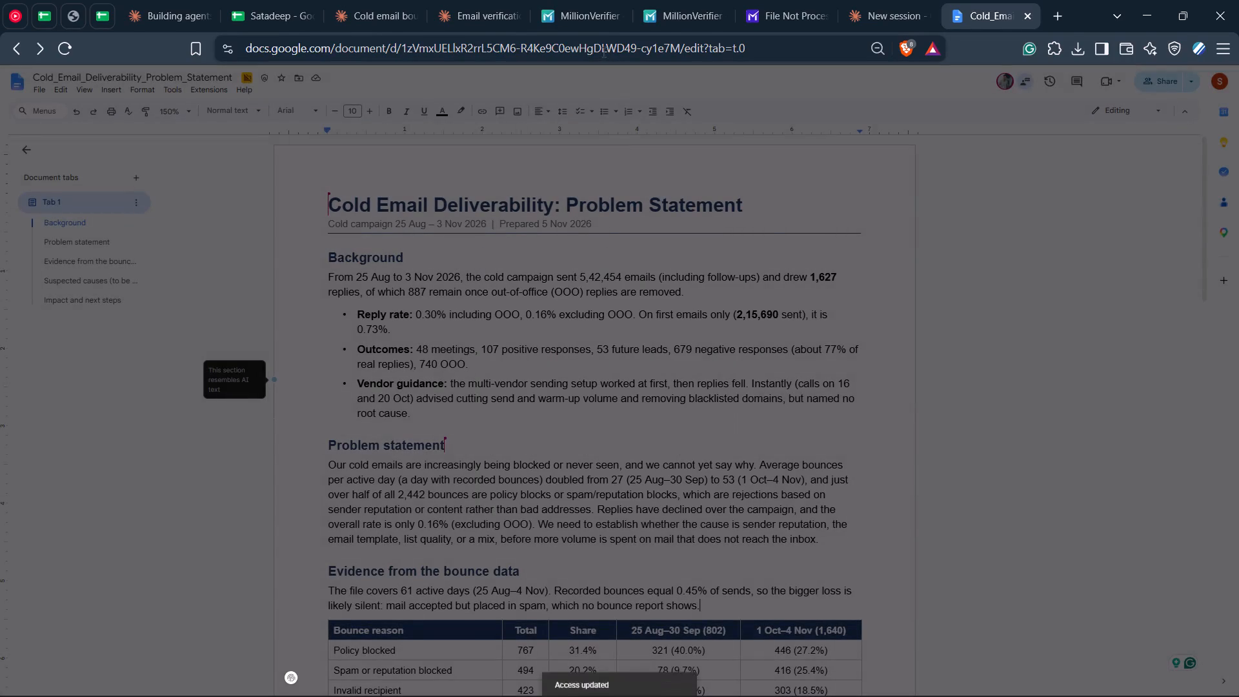
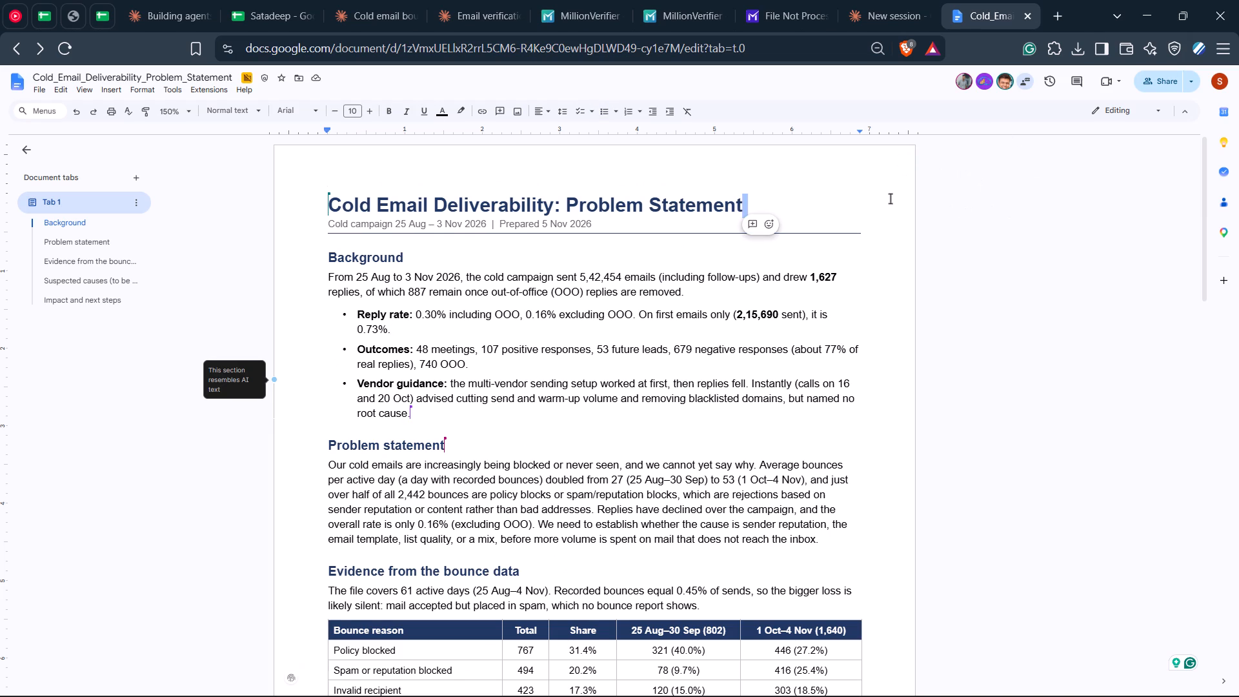
# Look through the Cold Email Deliverability problem statement document, examining the bounce reason table, the bounce charts and the suspected causes.
pyautogui.click(890, 197)
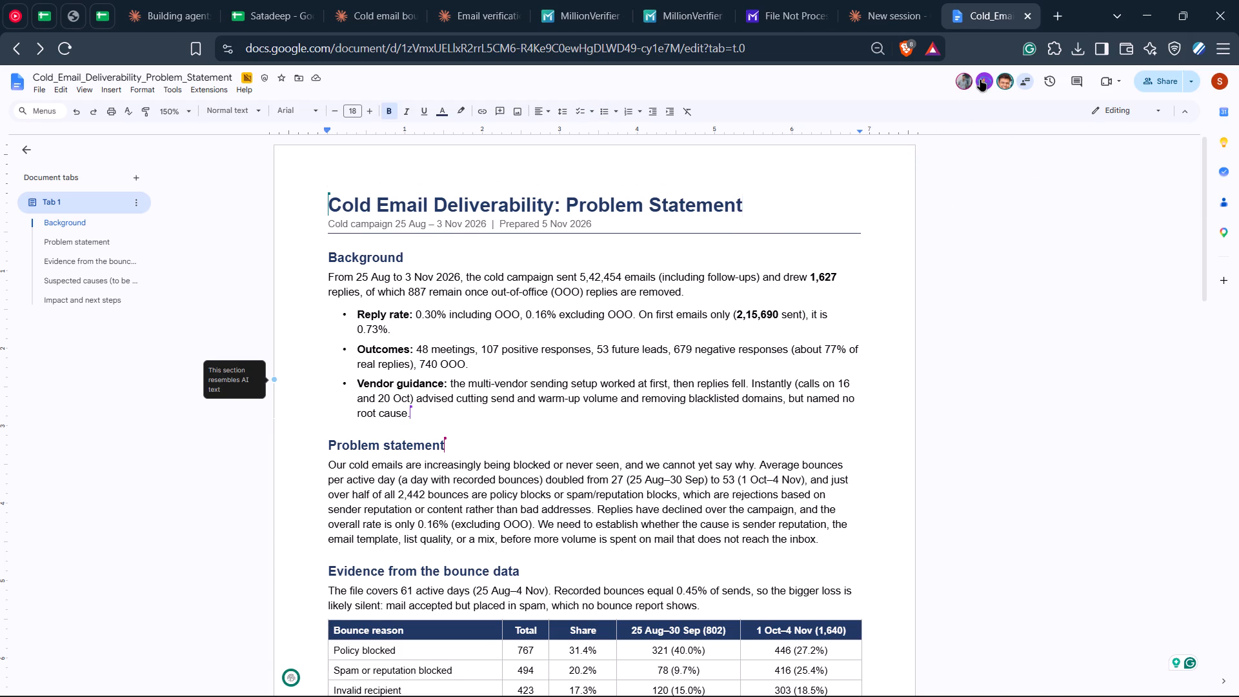
pyautogui.click(843, 88)
pyautogui.scroll(-8, 836, 274)
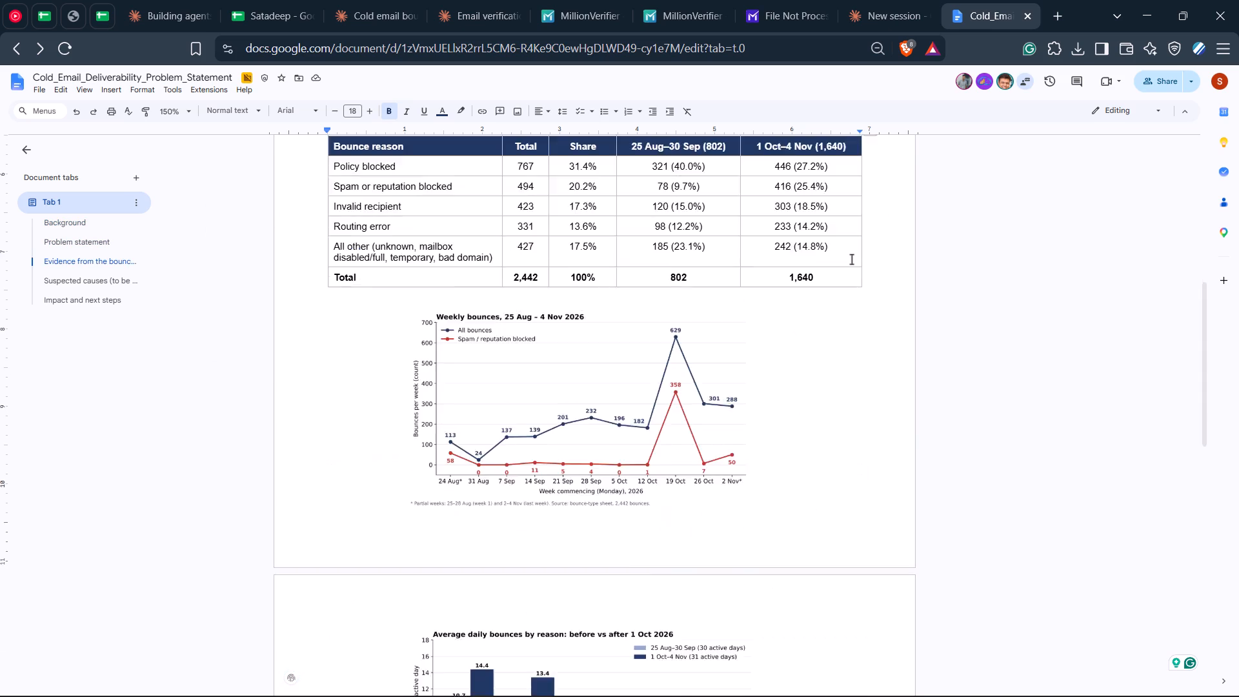
pyautogui.scroll(-8, 851, 259)
pyautogui.scroll(3, 827, 321)
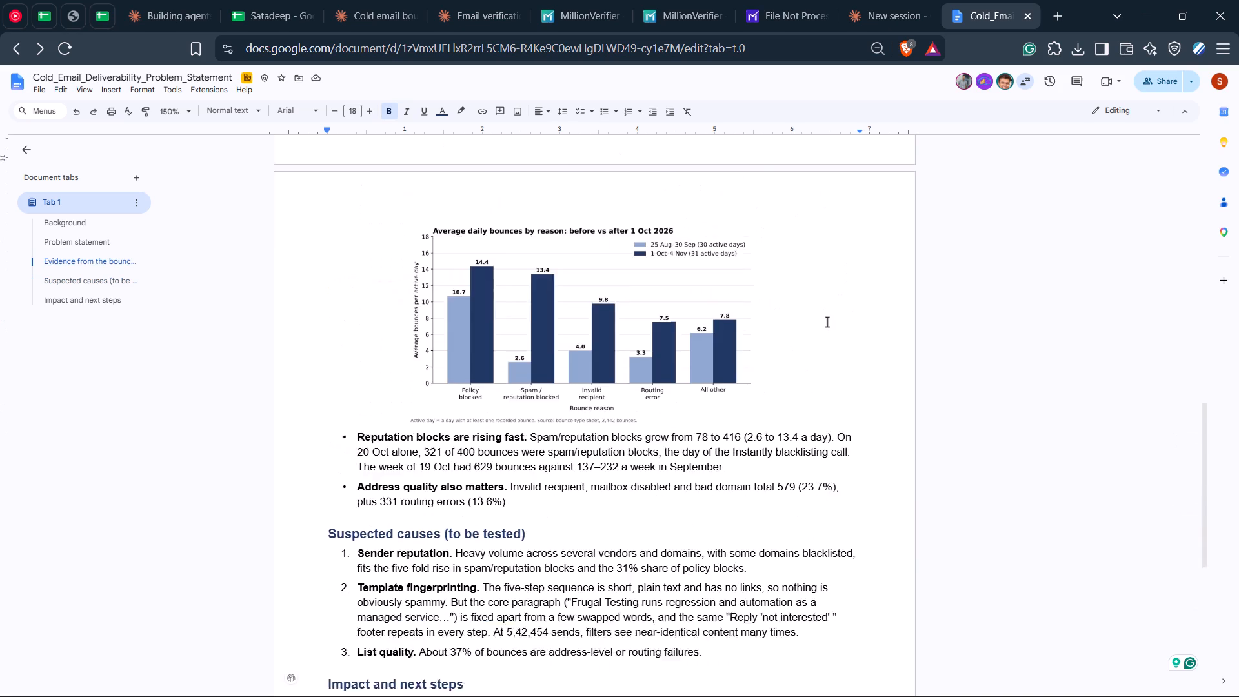
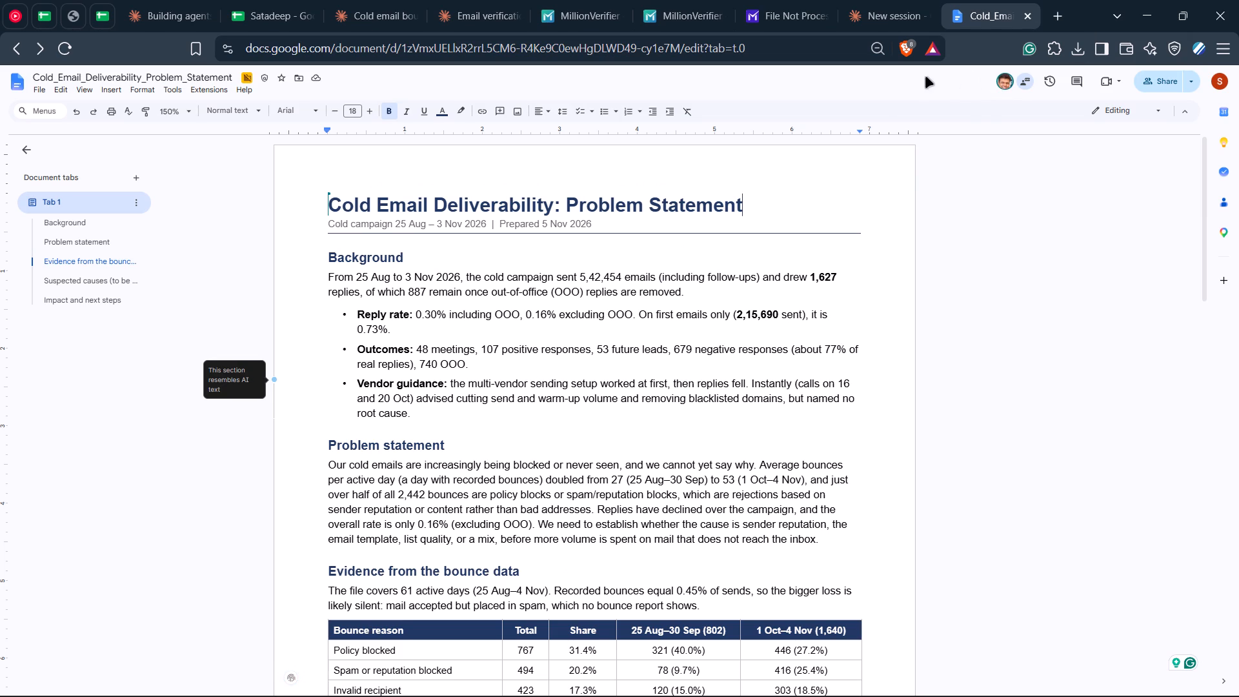
# Review the problem statement section and the bounce reason table in the Cold Email Deliverability document.
pyautogui.scroll(-3, 701, 297)
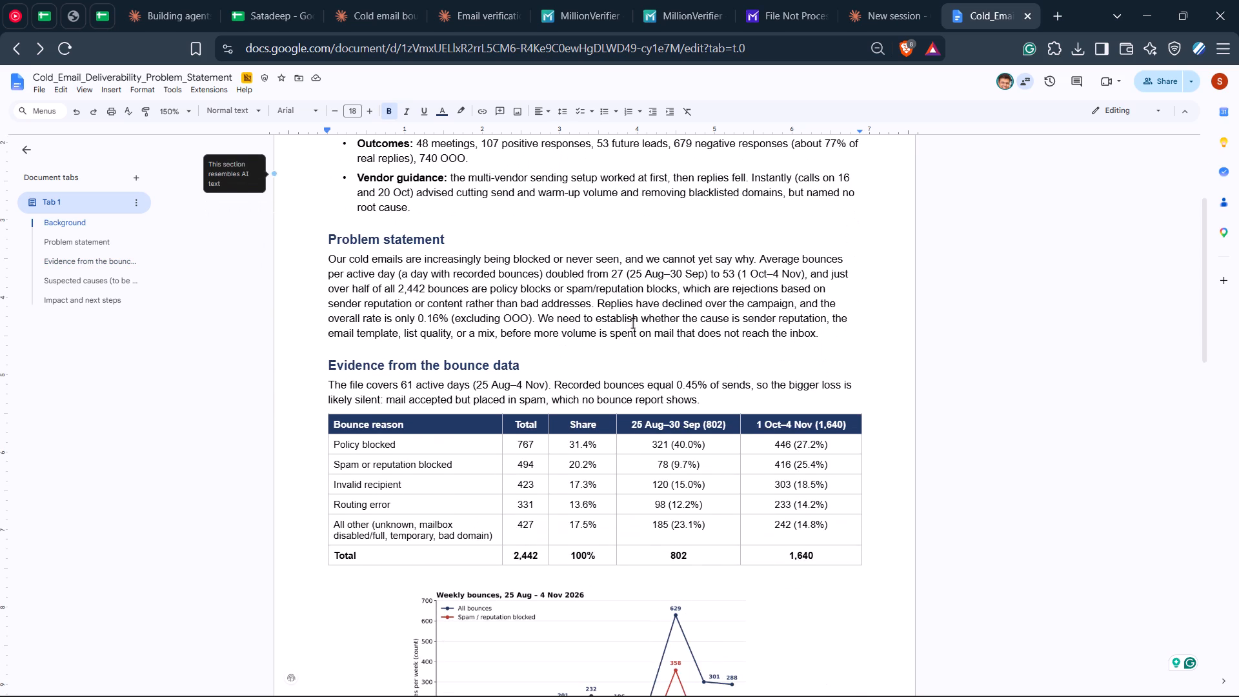